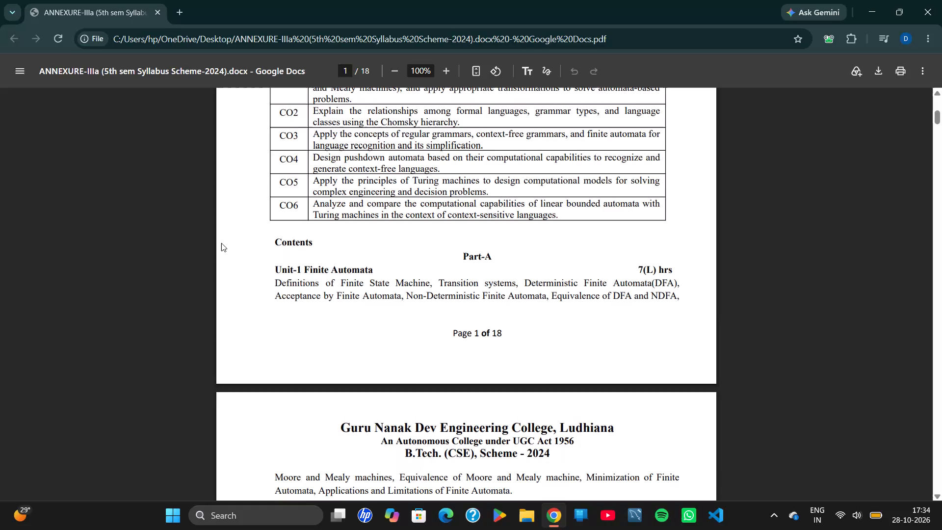
Copy the title of experiment 7, on the Activity diagram and Resource usage, from the Software Engineering experiment table in the syllabus.
scroll(357, 264, down, 10)
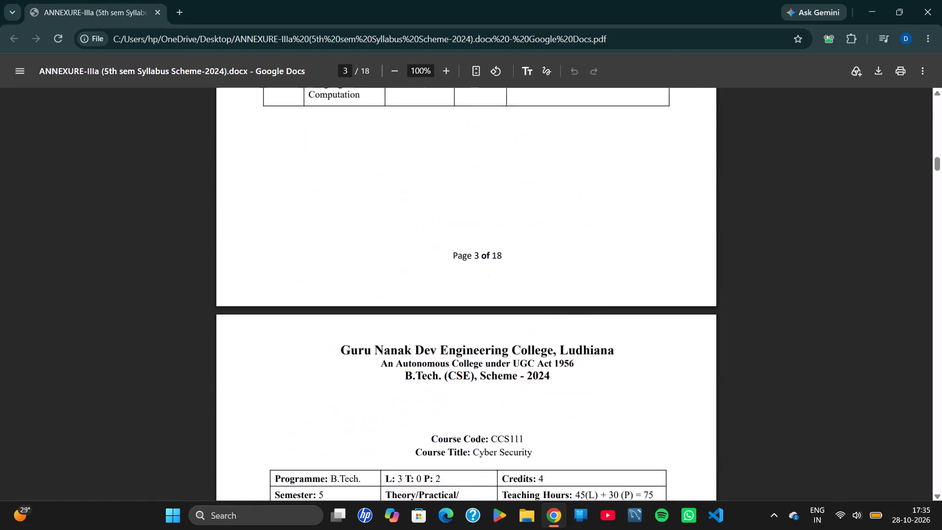
scroll(357, 264, down, 8)
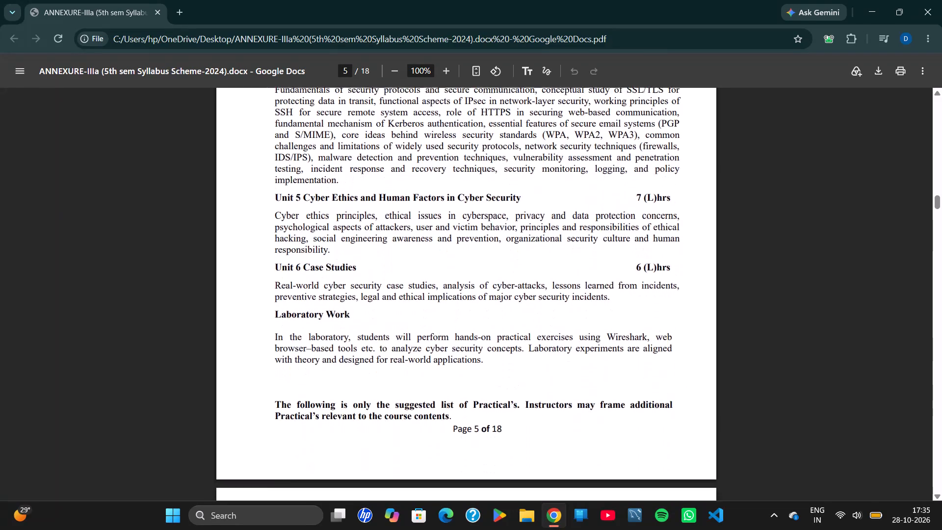
scroll(357, 264, down, 8)
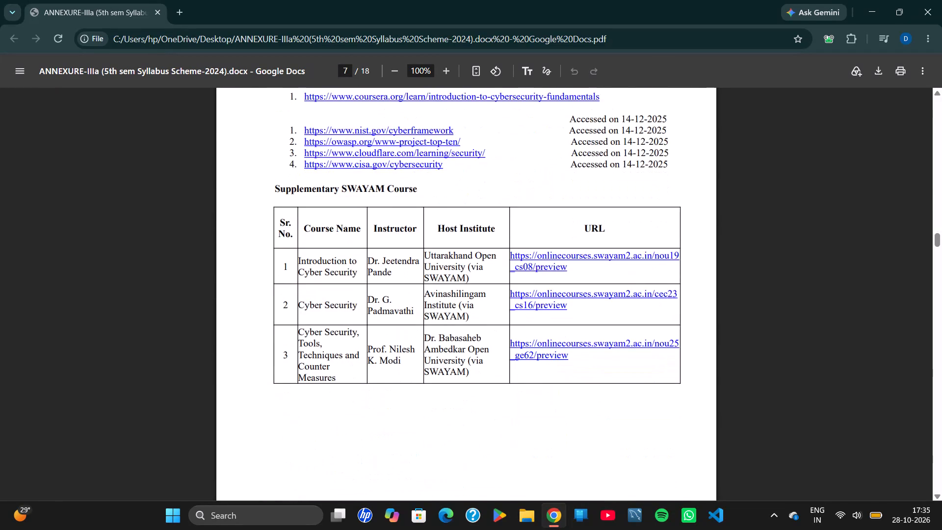
scroll(357, 264, down, 8)
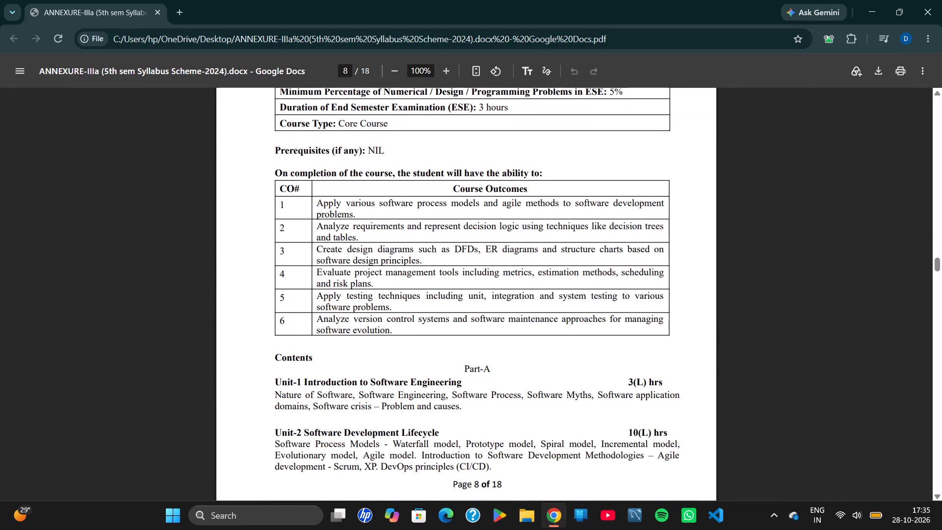
scroll(357, 264, down, 8)
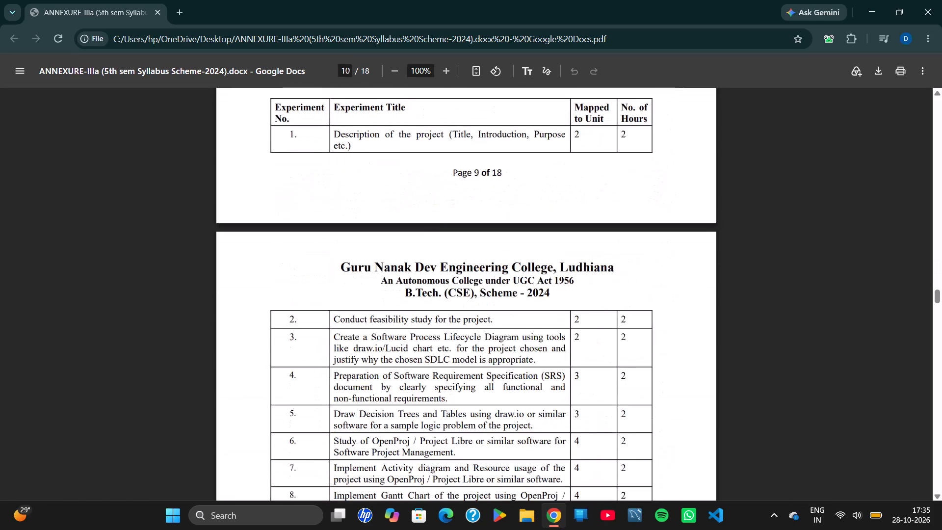
scroll(357, 264, down, 4)
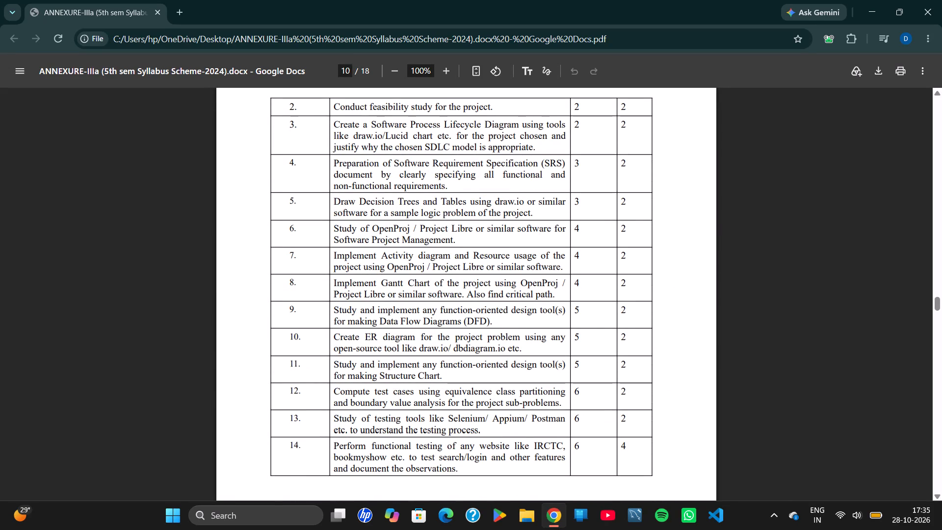
drag(562, 264, 400, 262)
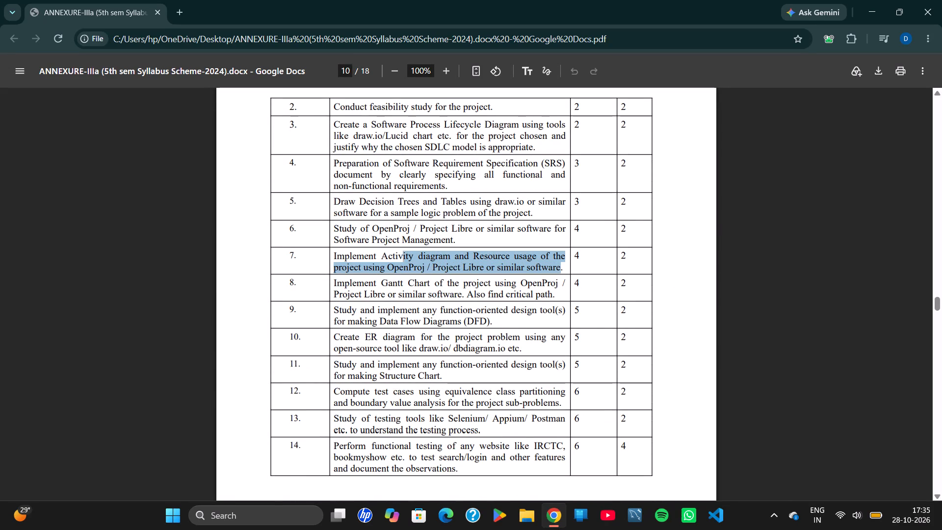
drag(400, 262, 333, 252)
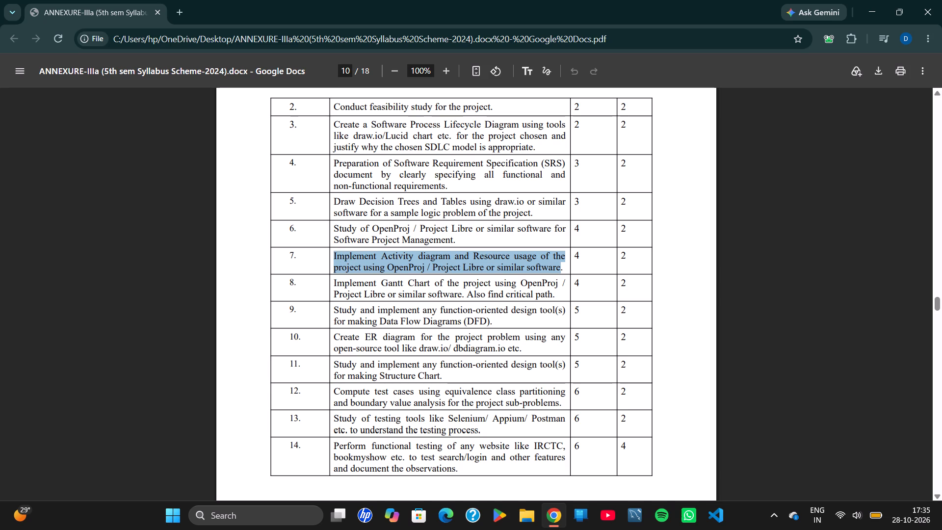
drag(333, 252, 333, 252)
key(ctrl+c)
key(ctrl+c)
click(262, 514)
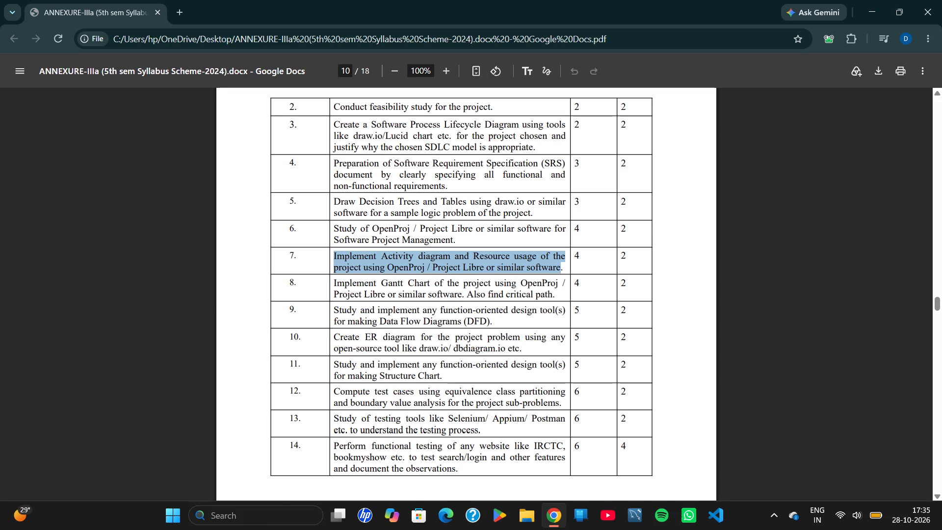
text(word)
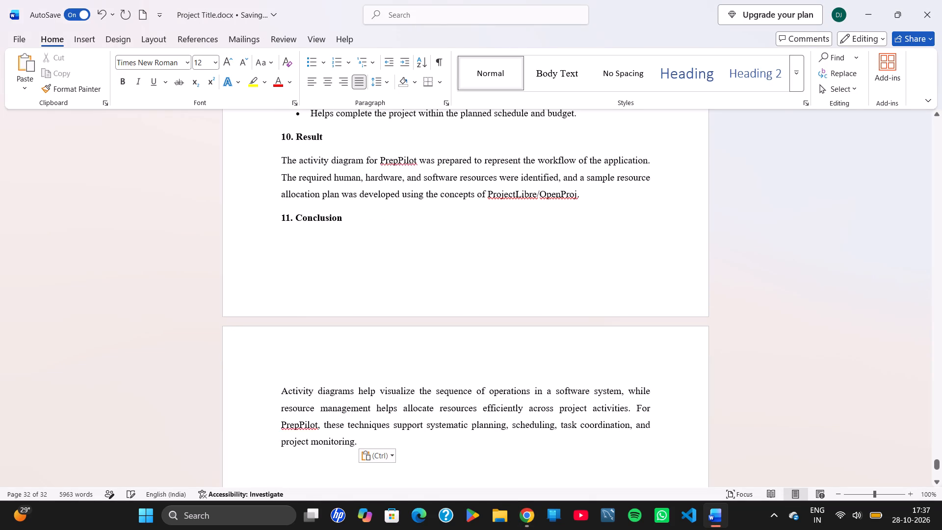
Remove the number "11." from the Conclusion heading.
click(297, 213)
key(BackSpace)
key(BackSpace)
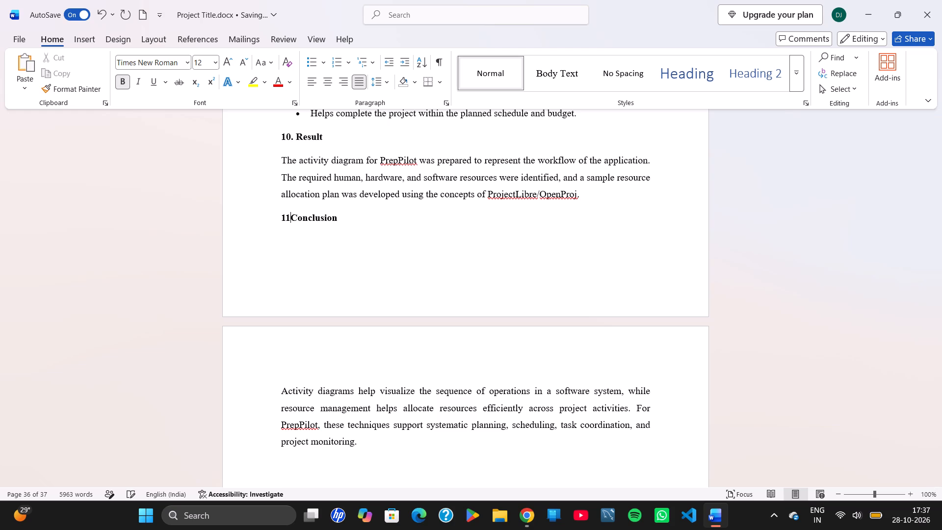
key(BackSpace)
key(BackSpace)
Remove the number "10." from the Result heading.
key(Up)
key(Up)
key(Up)
key(Up)
key(Delete)
key(Delete)
key(Delete)
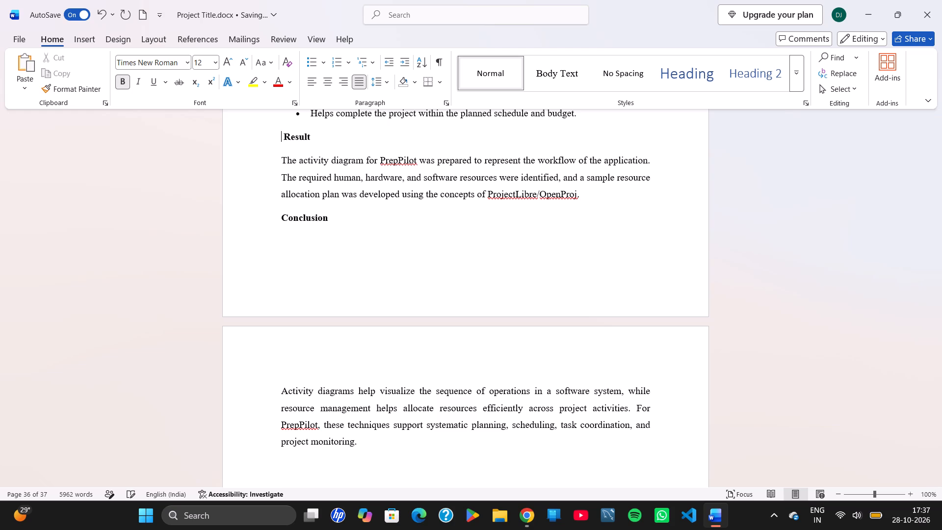
key(Delete)
Remove the number "9." from the "Importance of Resource Management" heading.
key(Up)
key(Up)
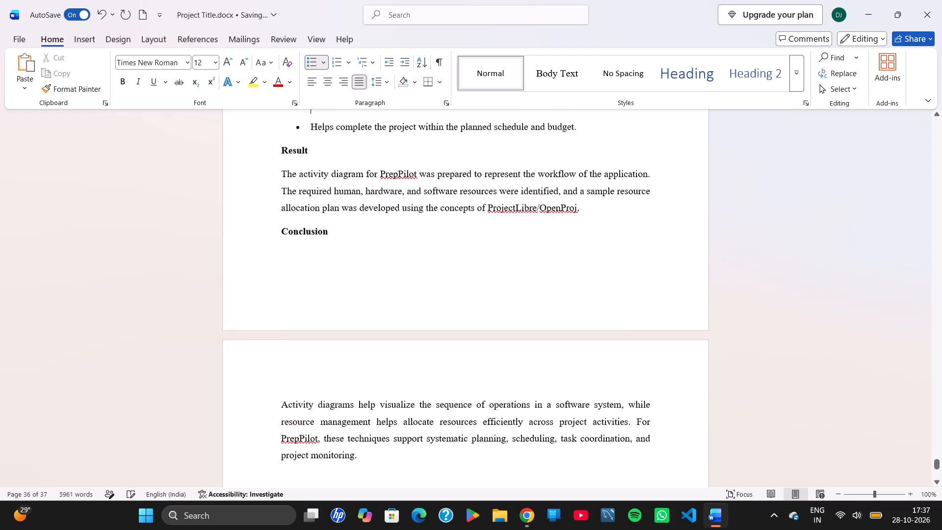
key(Up)
key(Up)
key(Up)
key(Up)
key(Up)
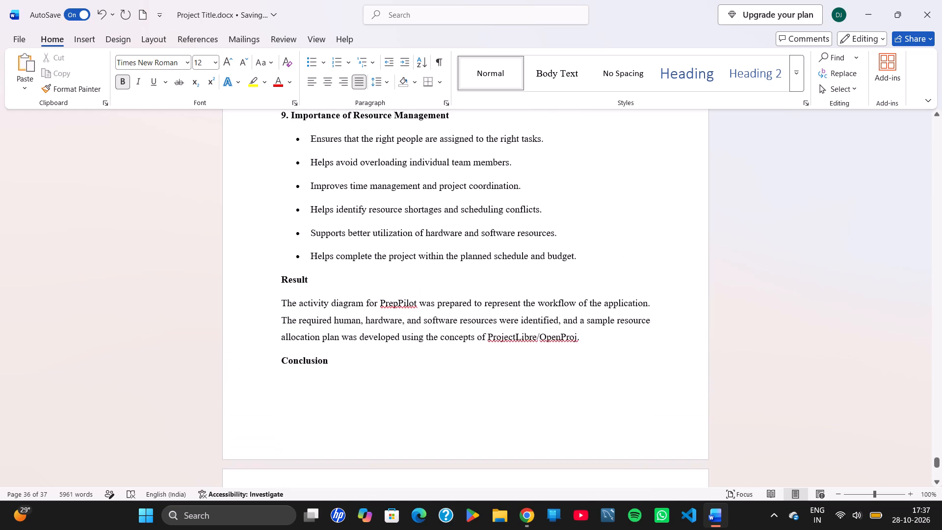
key(Up)
key(Down)
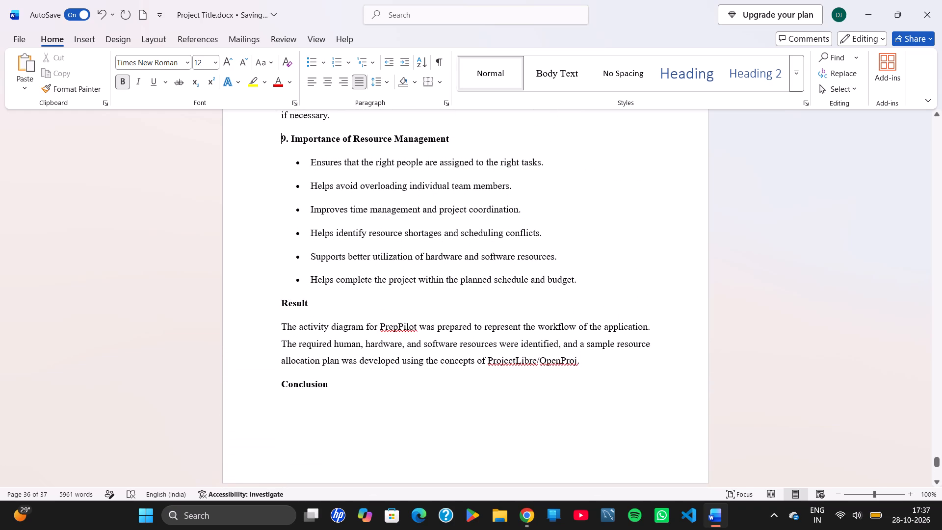
key(Delete)
key(Delete)
key(Delete)
Remove the number "8." from the "Procedure for Resource Allocation Using ProjectLibre" heading.
key(Up)
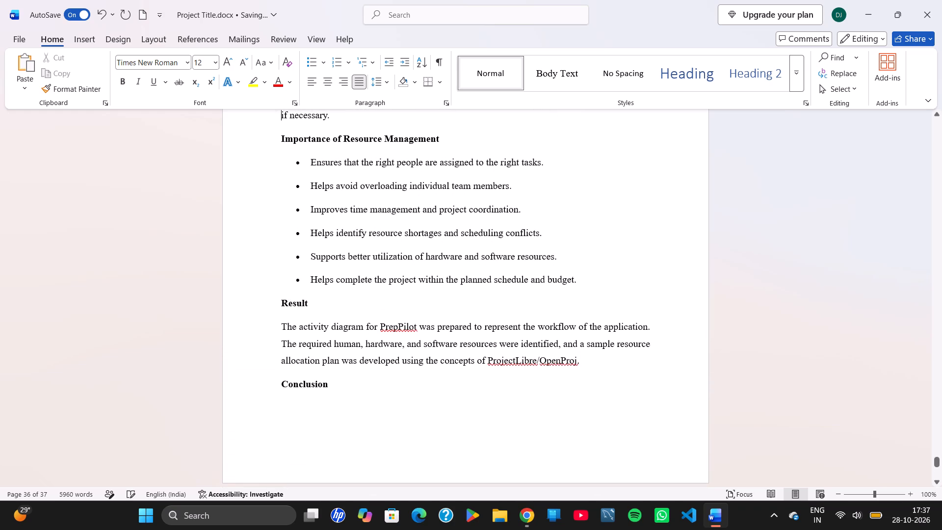
key(Up)
key(Up)
key(Up)
key(Up)
key(Up)
key(Up)
key(Up)
key(Up)
key(Up)
key(Up)
key(Up)
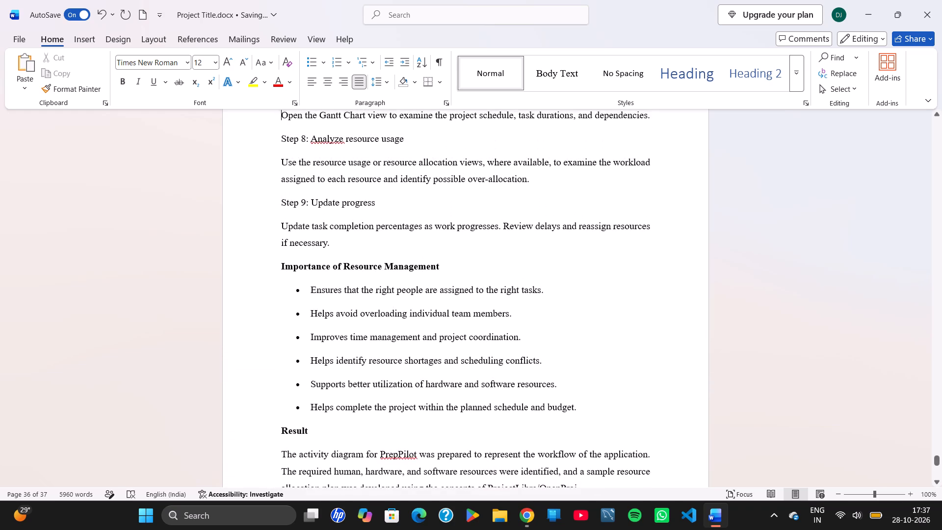
key(Up)
key(Up)
key(Up)
key(Up)
key(Up)
key(Up)
key(Up)
key(Up)
key(Up)
key(Up)
key(Up)
key(Up)
key(Up)
key(Up)
key(Up)
key(Up)
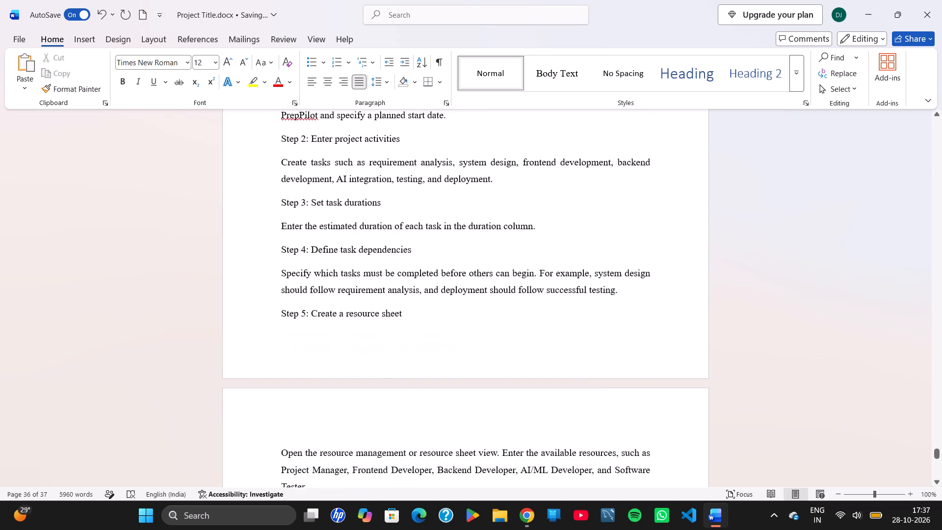
key(Up)
key(Up)
key(Up)
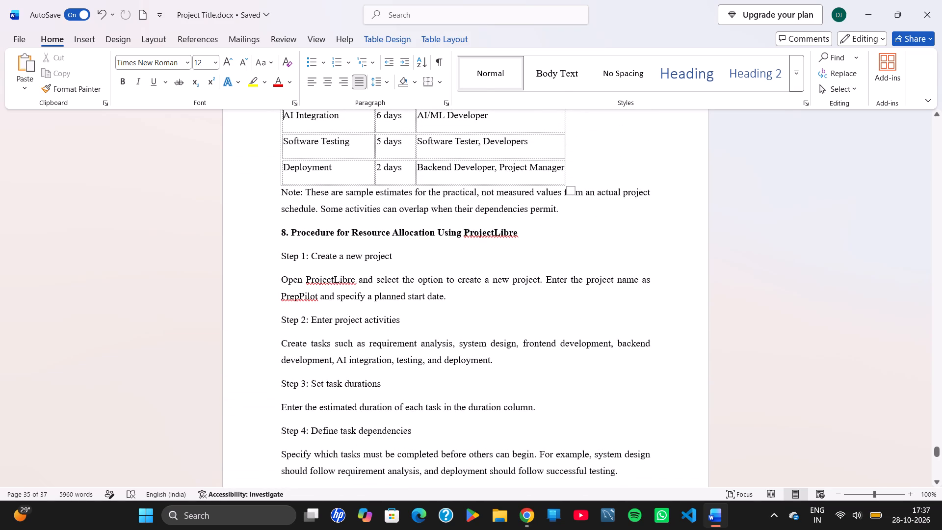
key(Down)
key(Down)
key(Down)
key(Down)
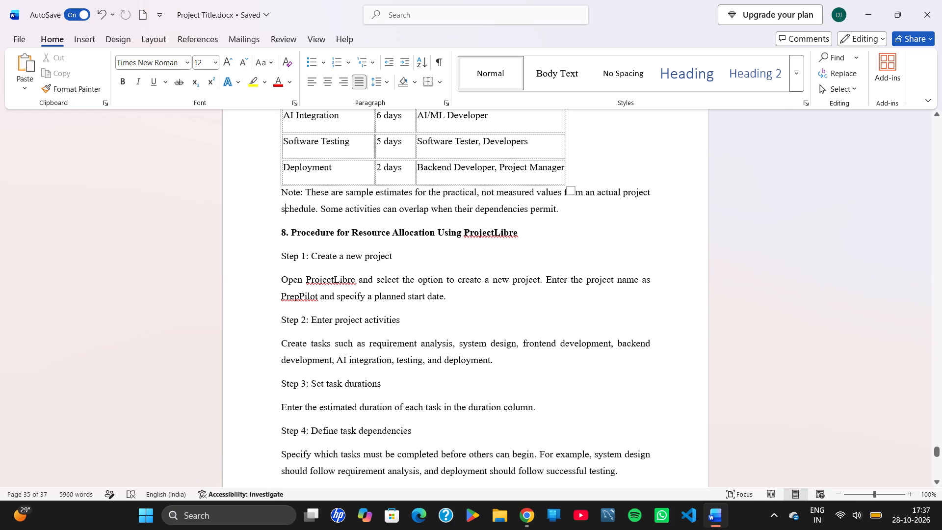
key(Down)
key(Delete)
key(Delete)
key(Delete)
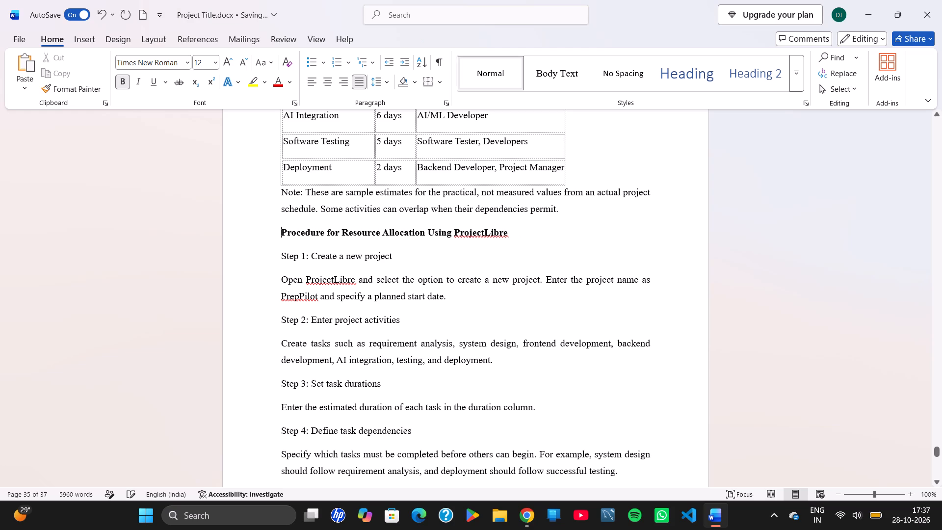
Remove the number "7." from the "Resource Usage and Allocation" heading.
key(Up)
key(Up)
key(Up)
key(Up)
key(Up)
key(Up)
key(Up)
key(Up)
key(Up)
key(Up)
key(Up)
key(Up)
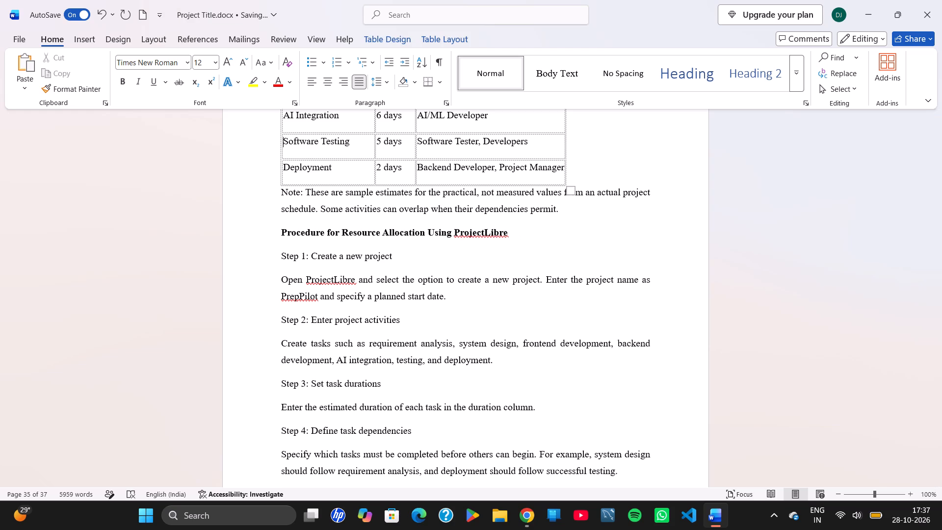
key(Up)
key(Up)
key(Up)
key(Up)
key(Up)
key(Up)
key(Up)
key(Up)
key(Up)
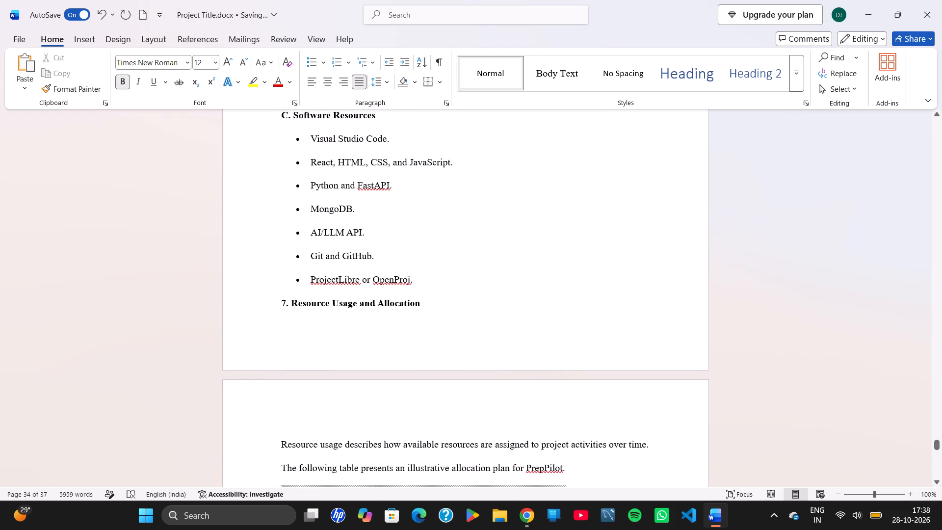
key(Down)
key(Down)
key(Down)
key(Down)
key(Down)
key(Down)
key(Down)
key(Down)
key(Delete)
key(Delete)
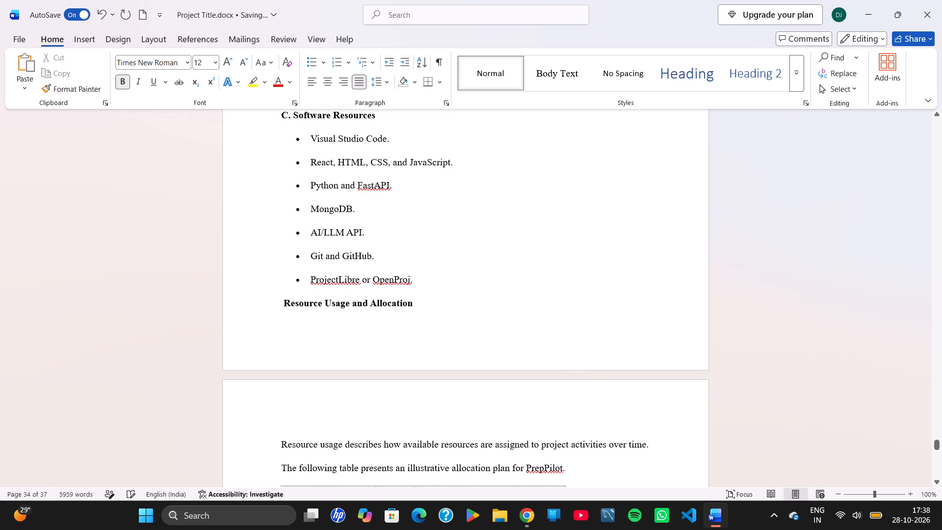
key(Delete)
Remove the number "6." from the "Resources Required for PrepPilot" heading.
key(Up)
key(Up)
key(Up)
key(Up)
key(Up)
key(Up)
key(Up)
key(Up)
key(Up)
key(Up)
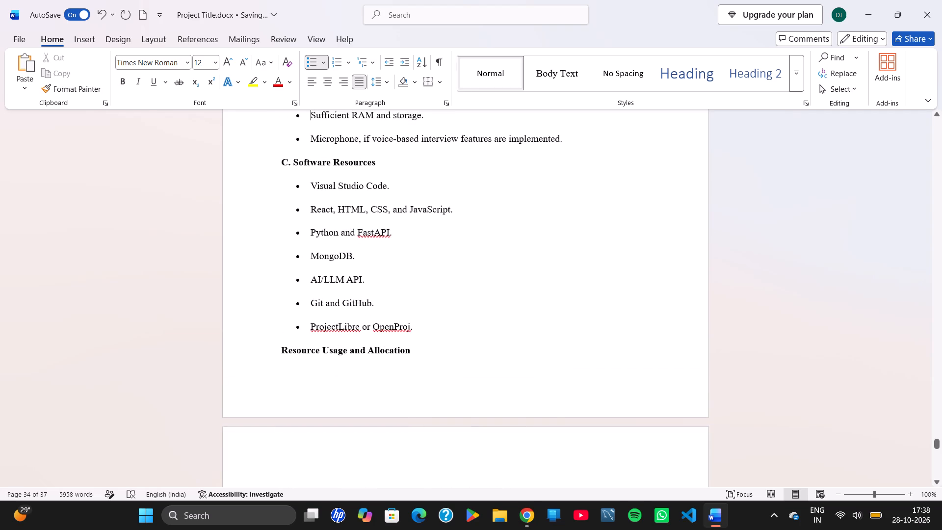
key(Up)
key(Up)
key(Up)
key(Up)
key(Up)
key(Up)
key(Up)
key(Up)
key(Up)
key(Up)
key(Up)
key(Up)
key(Up)
key(Up)
key(Up)
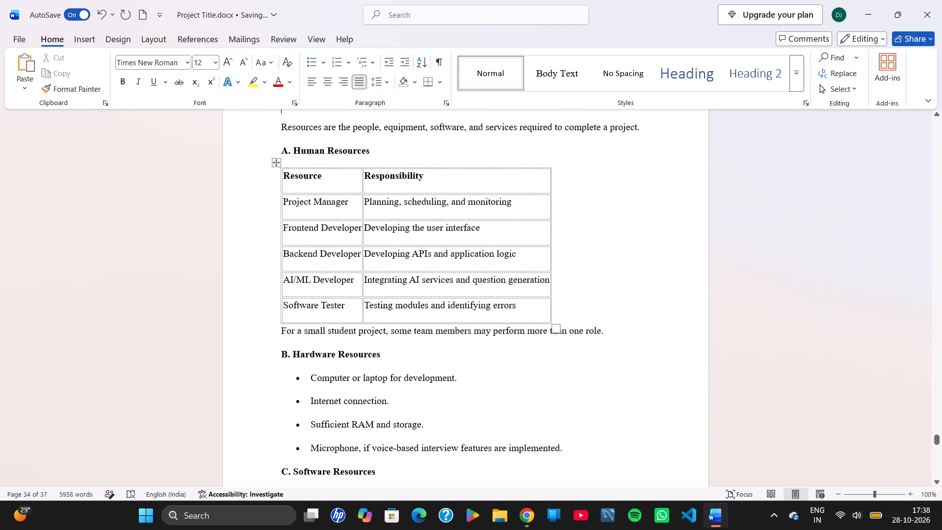
key(Up)
key(Up)
key(Up)
key(Up)
key(Down)
key(Down)
key(Down)
key(Down)
key(Down)
key(Down)
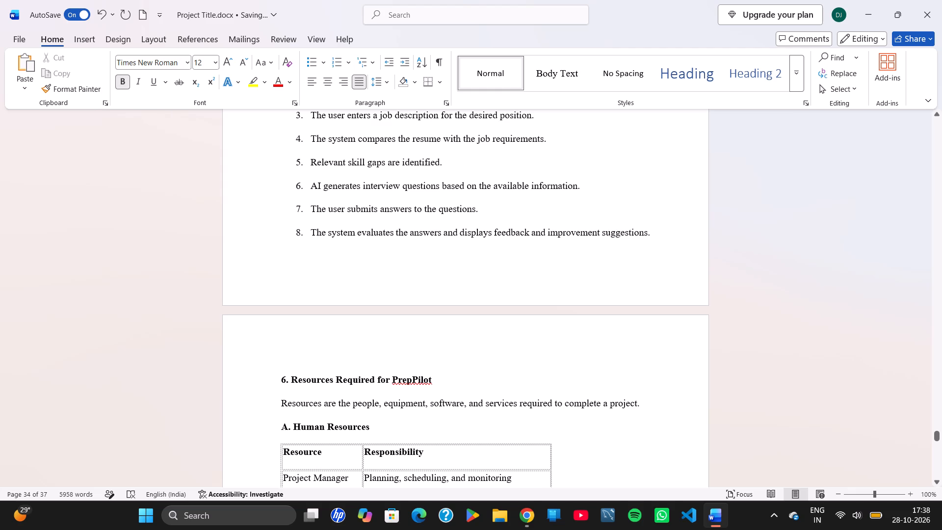
key(Down)
key(Up)
key(Delete)
key(Delete)
key(Delete)
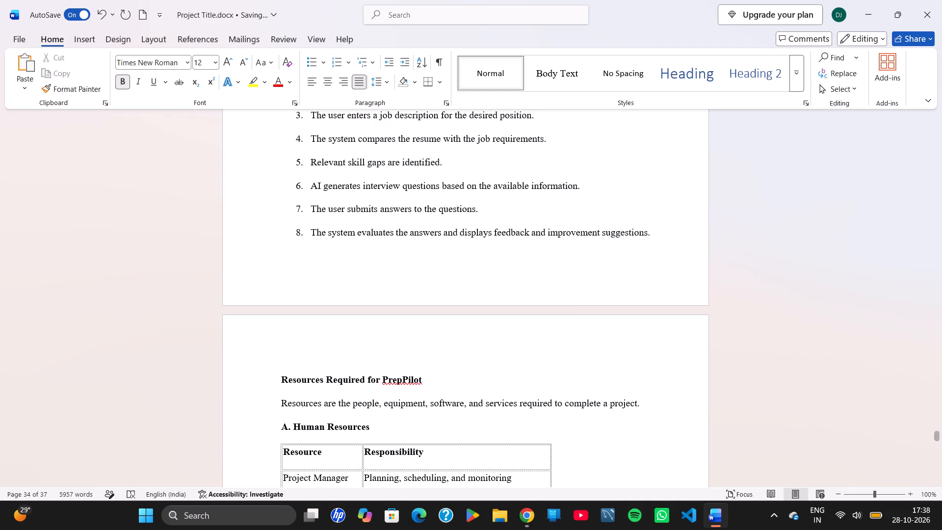
Remove the number "5." from the "Activity Diagram of PrepPilot" heading.
key(Up)
key(Up)
key(Up)
key(Up)
key(Up)
key(Up)
key(Up)
key(Up)
key(Up)
key(Up)
key(Up)
key(Up)
key(Up)
key(Up)
key(Up)
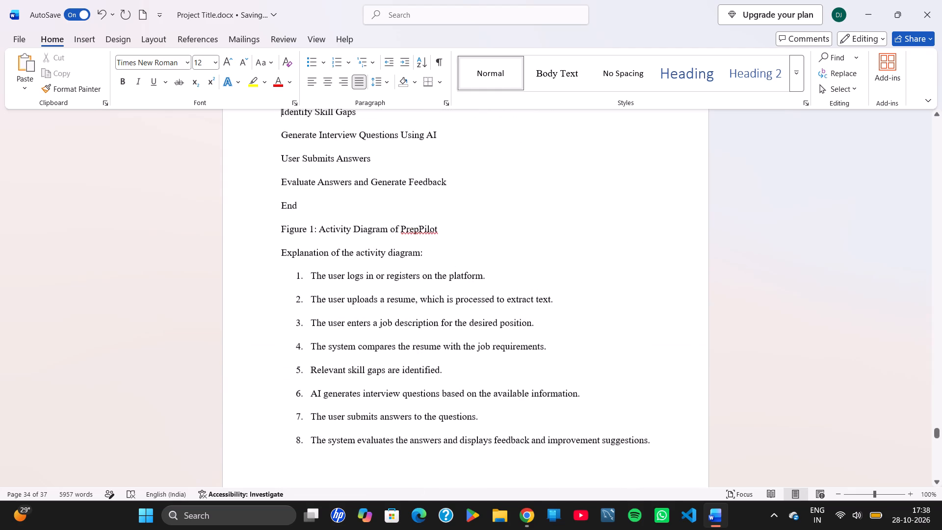
key(Up)
key(Up)
key(Up)
key(Up)
key(Up)
key(Up)
key(Up)
key(Up)
key(Up)
key(Up)
key(Up)
key(Up)
key(Up)
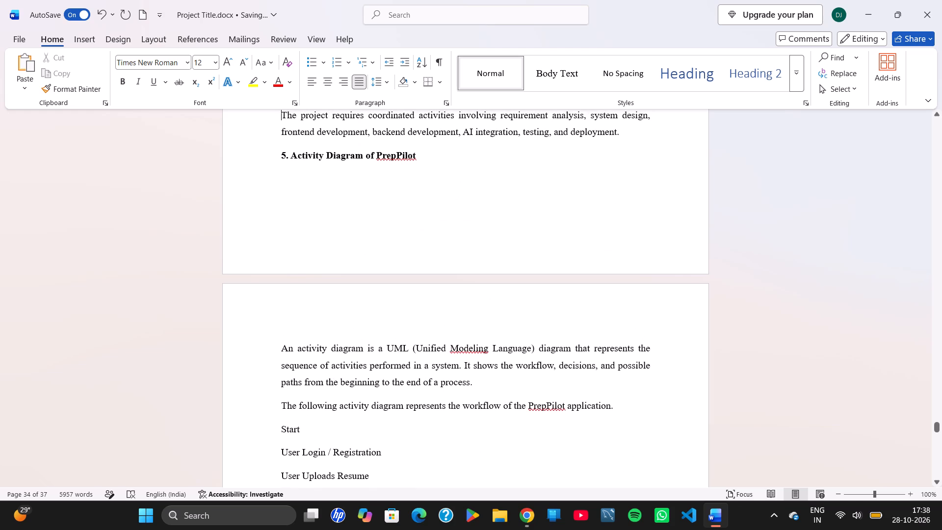
key(Up)
key(Down)
key(Down)
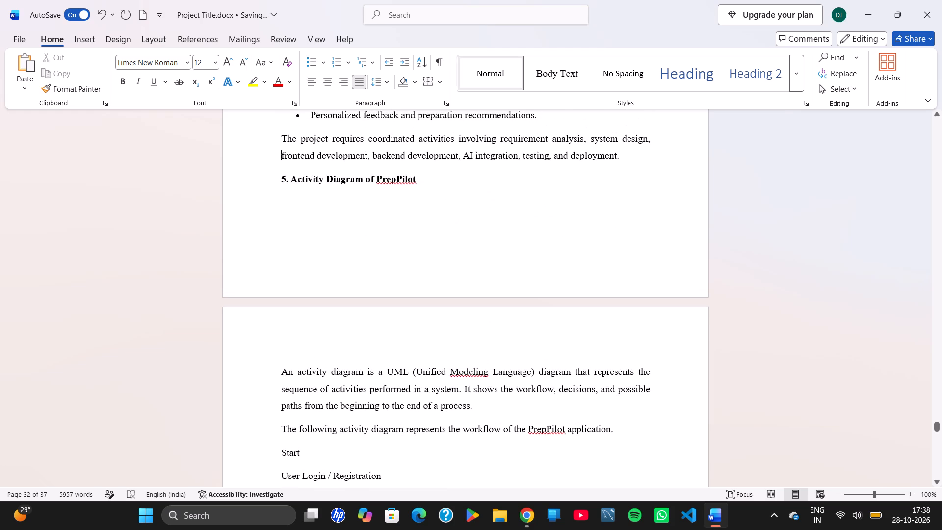
key(Down)
key(Delete)
key(Delete)
key(Delete)
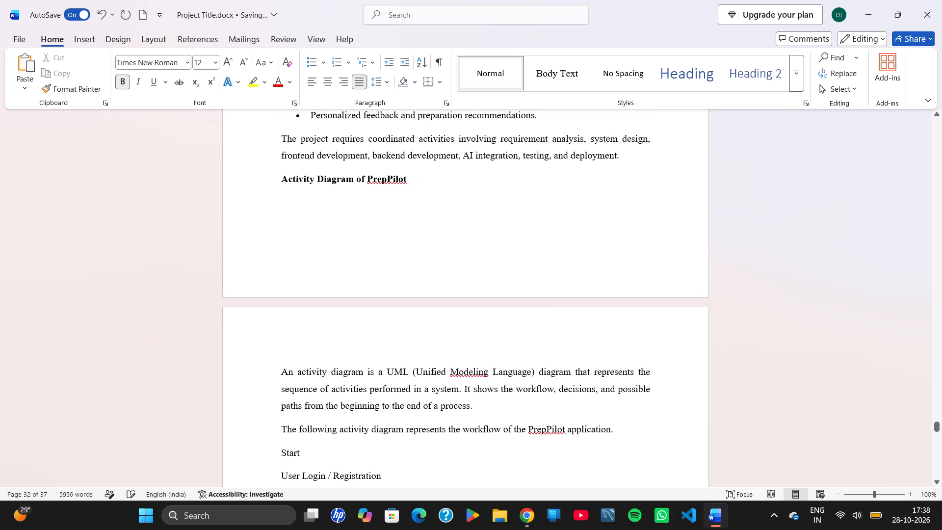
Remove the number "4." and its trailing space from the "Project Description" heading.
key(Up)
key(Up)
key(Up)
key(Up)
key(Up)
key(Up)
key(Up)
key(Up)
key(Up)
key(Up)
key(Up)
key(Up)
key(Up)
key(Up)
key(Up)
key(Up)
key(Up)
key(Up)
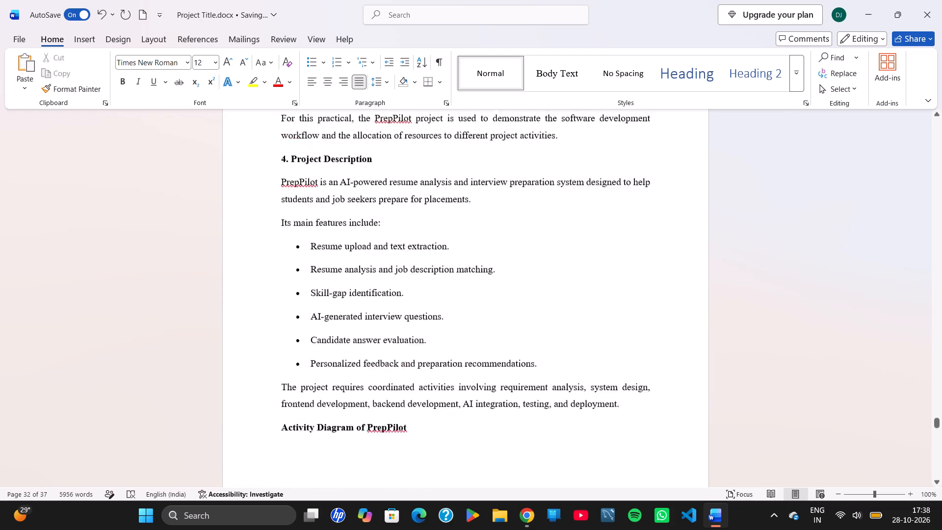
key(Down)
key(Down)
key(Down)
key(Down)
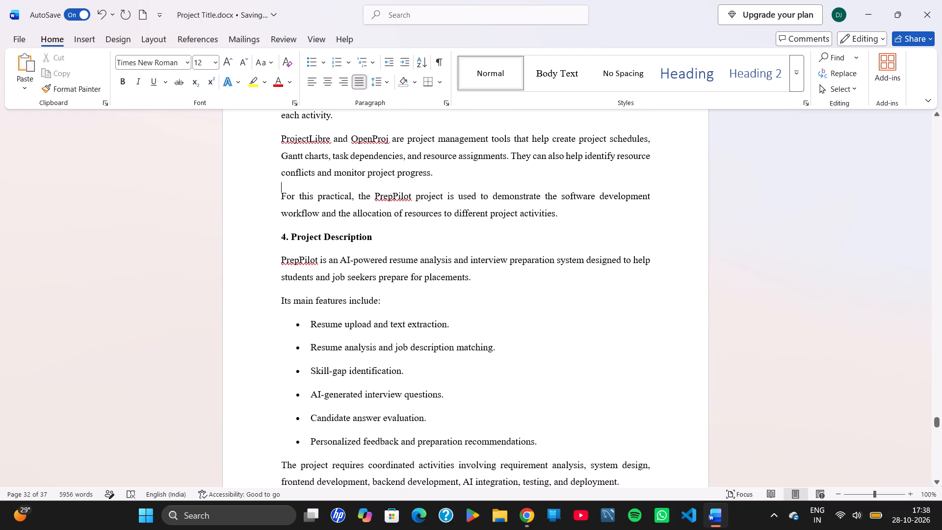
key(Down)
key(Down)
key(Delete)
key(Delete)
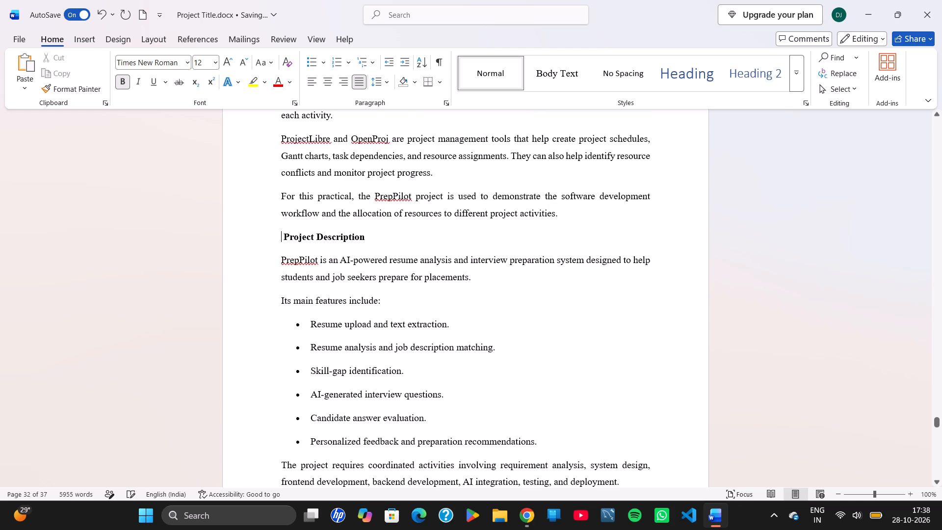
key(Delete)
Format the practical's "Aim:- Implement Activity diagram and Resource usage..." paragraph in bold at font size 14.
key(Up)
key(Up)
key(Up)
key(Up)
key(Up)
key(Up)
key(Up)
key(Up)
key(Up)
key(Up)
key(Up)
key(Up)
key(Up)
key(Up)
key(Up)
key(Up)
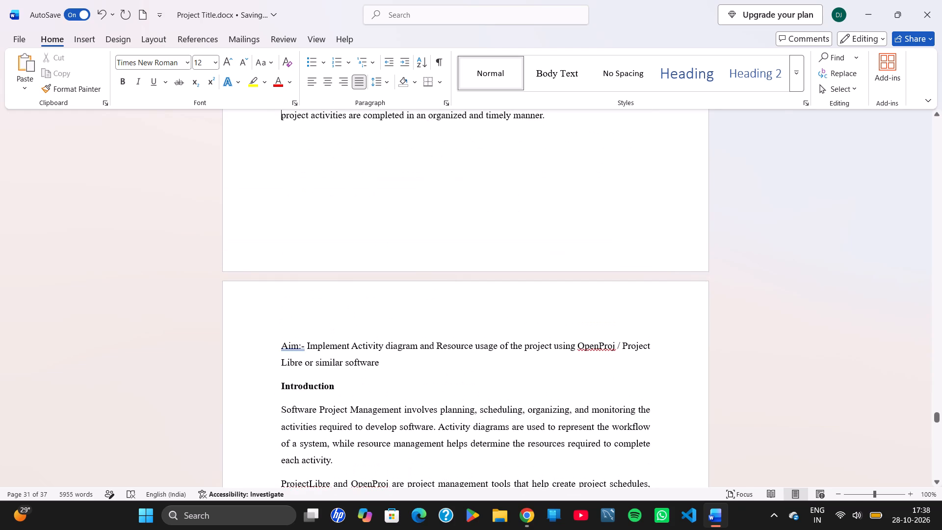
scroll(330, 320, down, 1)
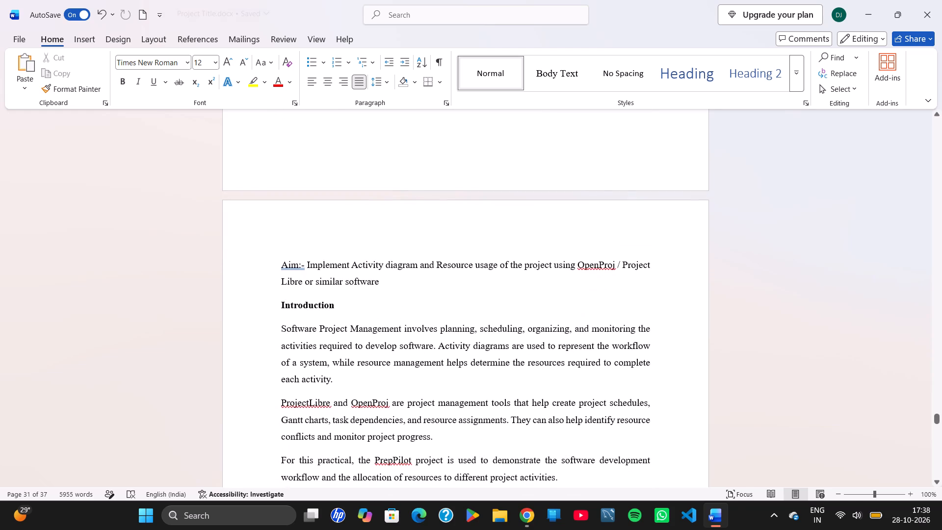
drag(389, 283, 282, 263)
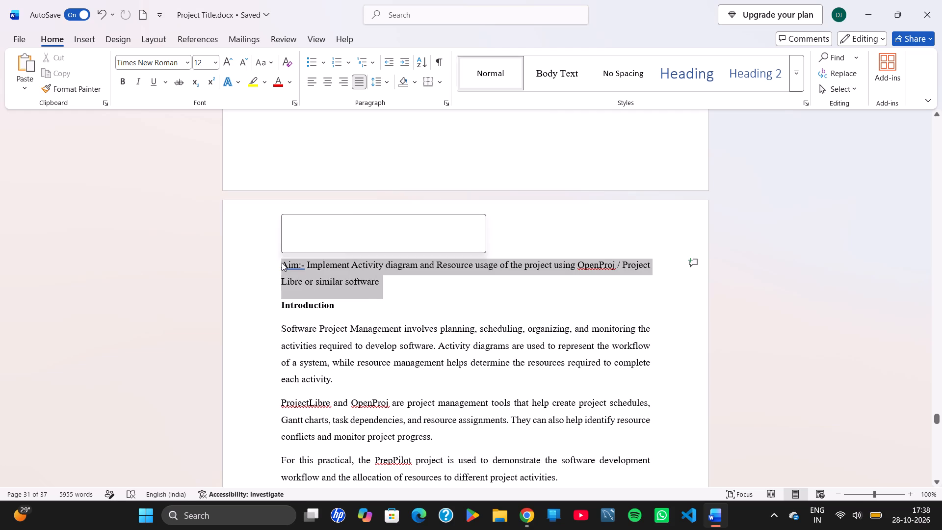
click(363, 223)
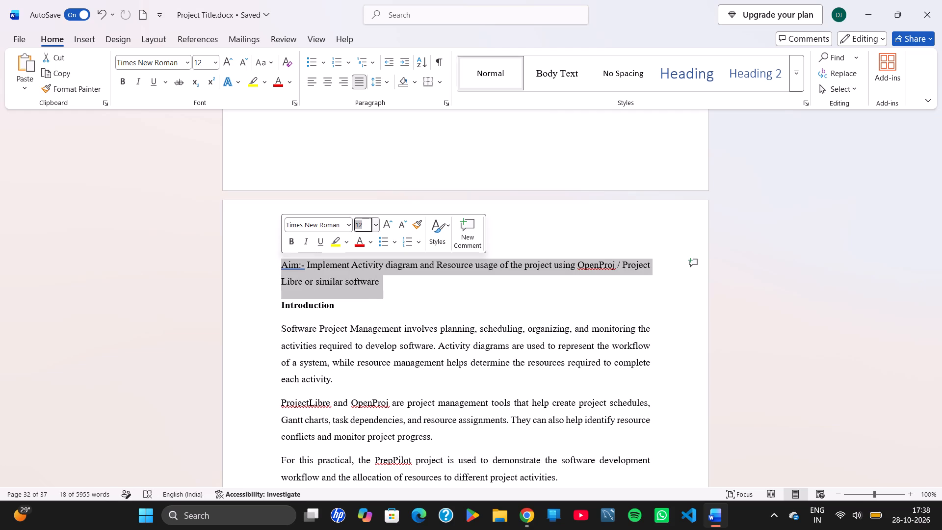
text(14)
key(Return)
key(ctrl+b)
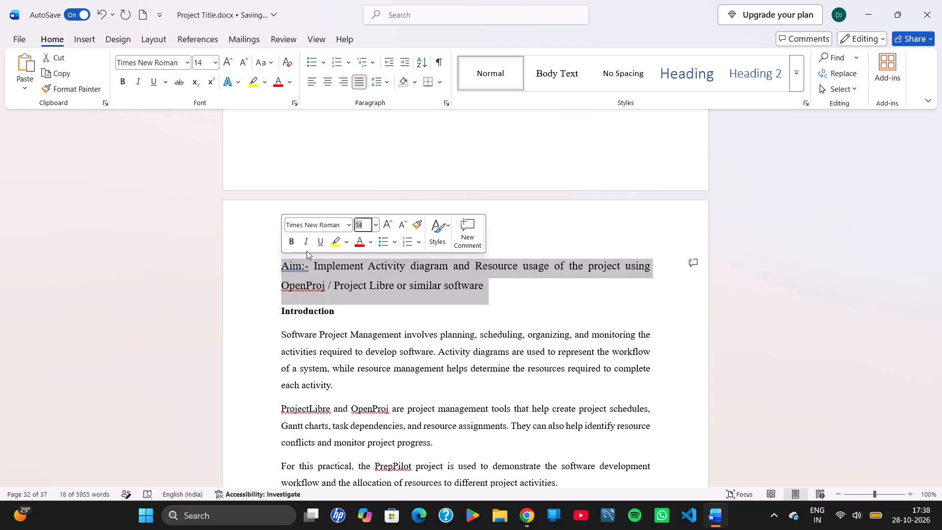
click(290, 243)
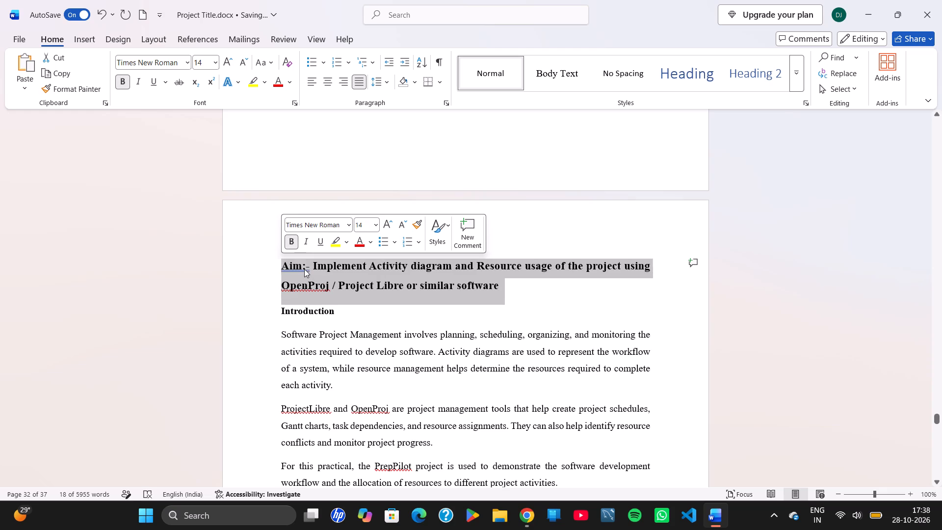
Underline the word "Aim" at the start of the aim paragraph.
click(304, 269)
click(301, 266)
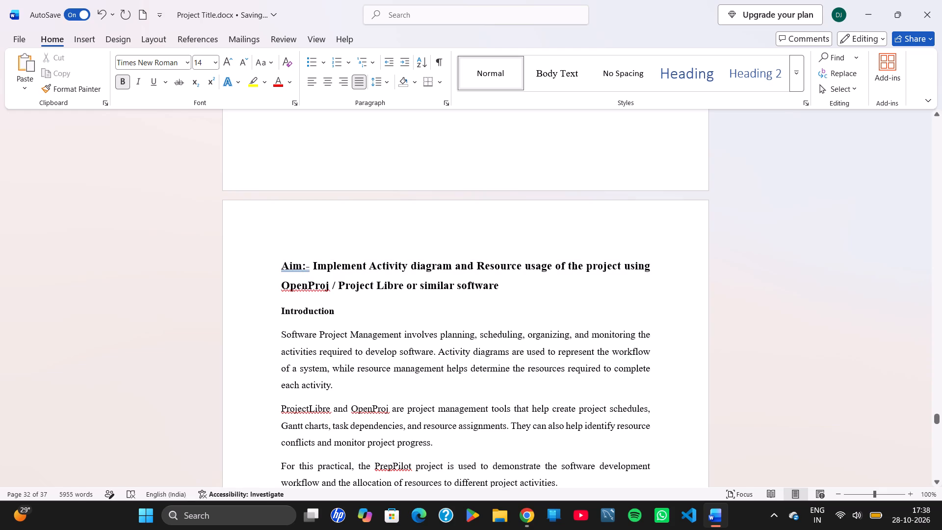
key(ctrl+shift+Left)
key(ctrl+u)
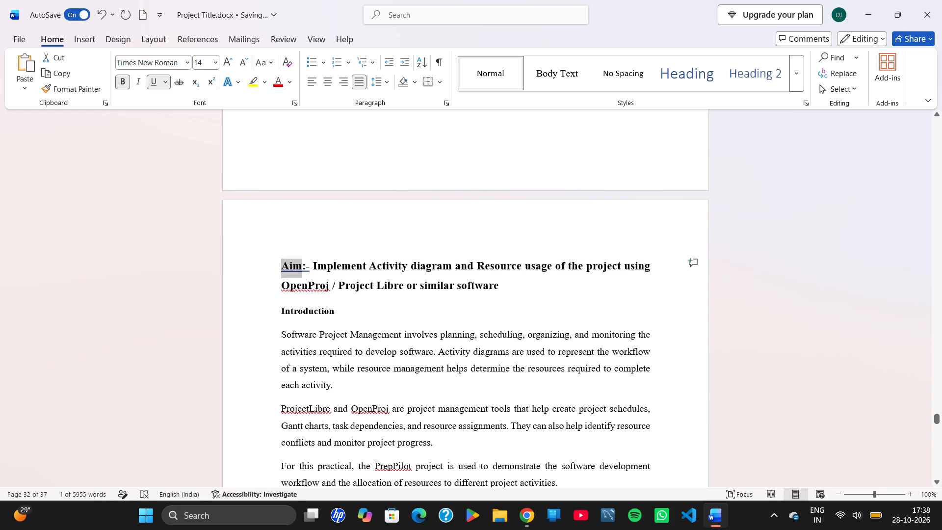
click(393, 303)
Insert three blank lines before the "Activity Diagram of PrepPilot" heading to move it onto the following page with its text.
scroll(397, 285, down, 1)
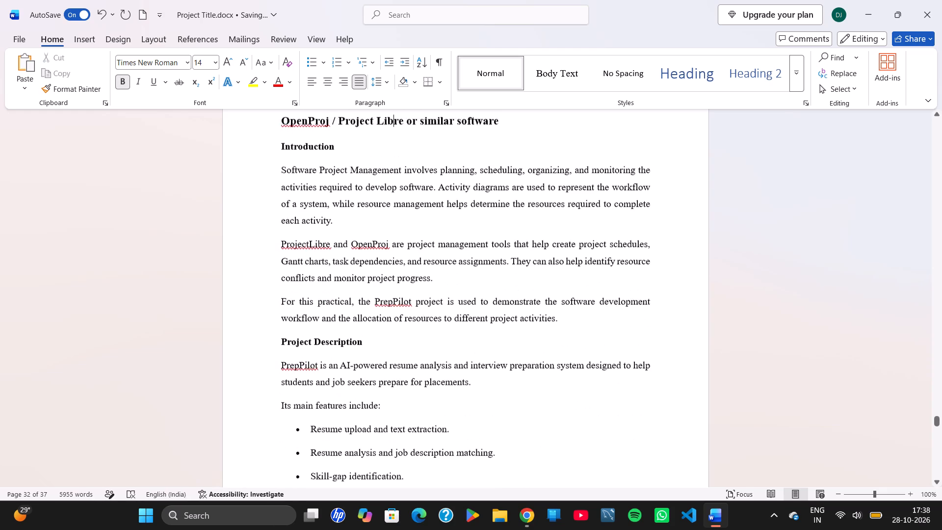
scroll(397, 285, down, 1)
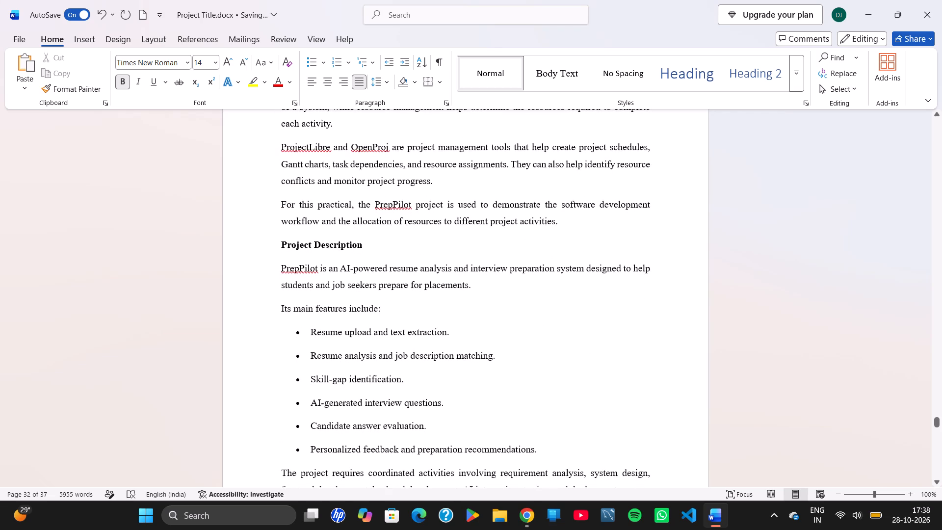
click(382, 82)
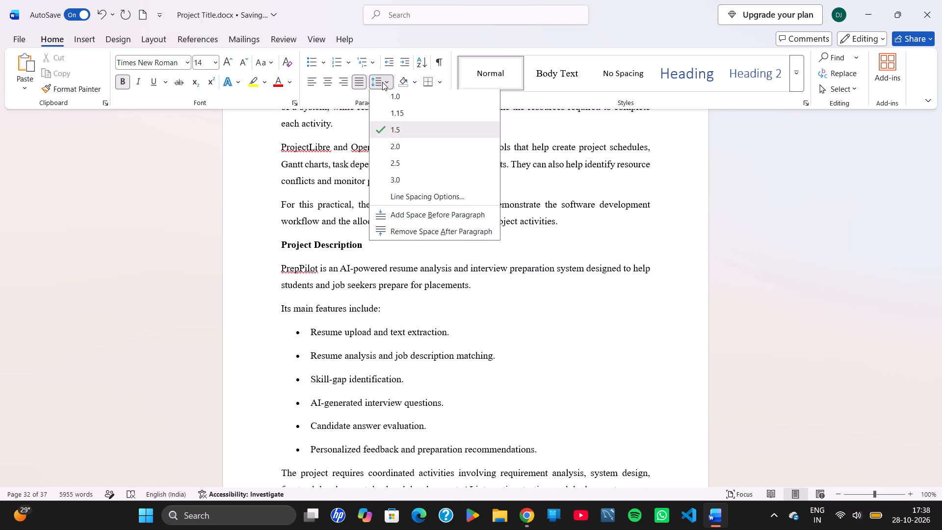
click(382, 82)
scroll(427, 242, down, 1)
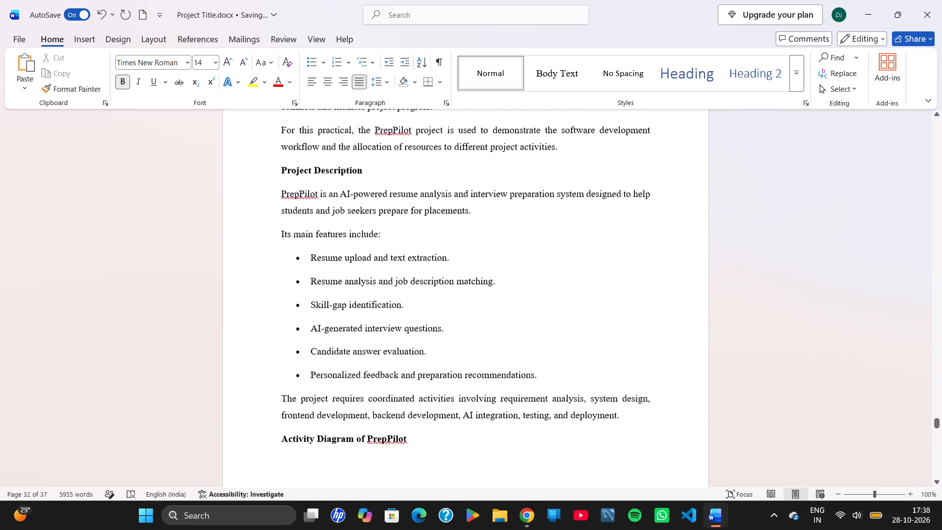
scroll(427, 242, down, 1)
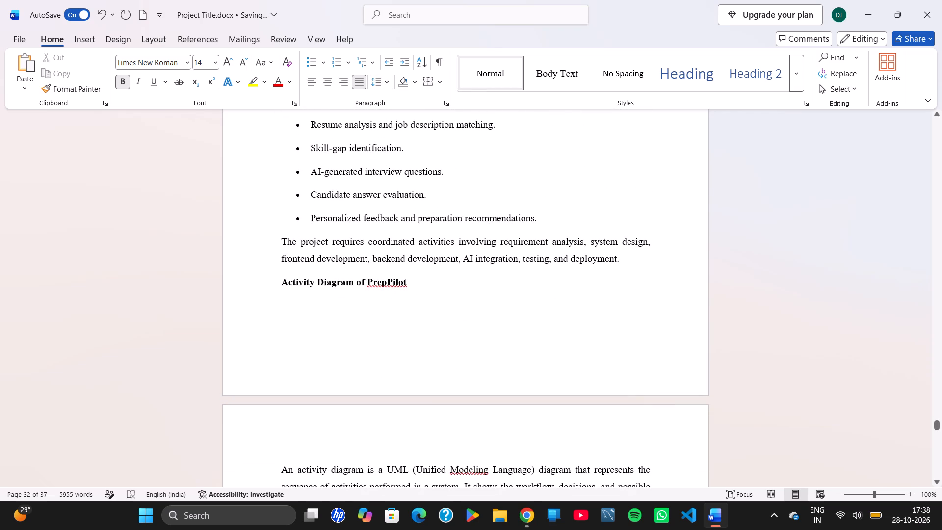
click(282, 283)
key(Return)
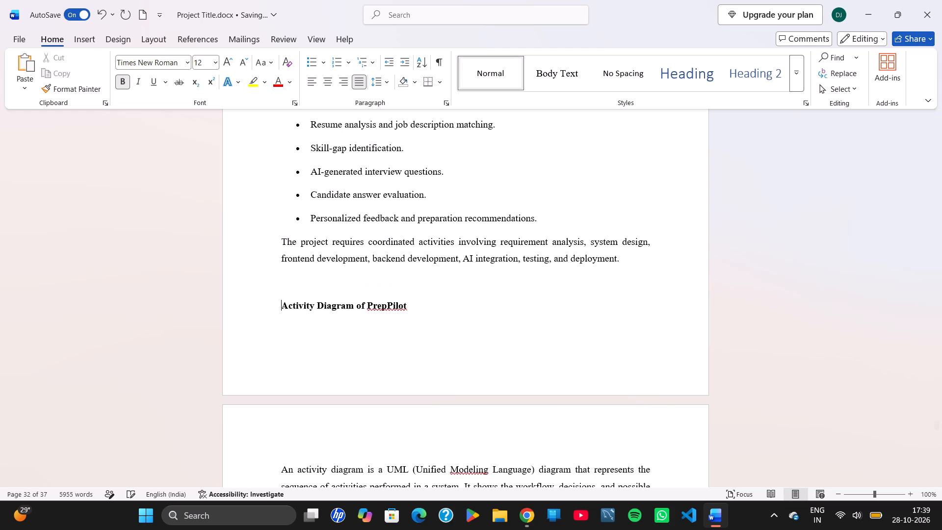
key(Return)
key(Return)
Delete the plain-text workflow lines from "Start" through "End" above the "Figure 1: Activity Diagram of PrepPilot" caption.
scroll(282, 283, down, 2)
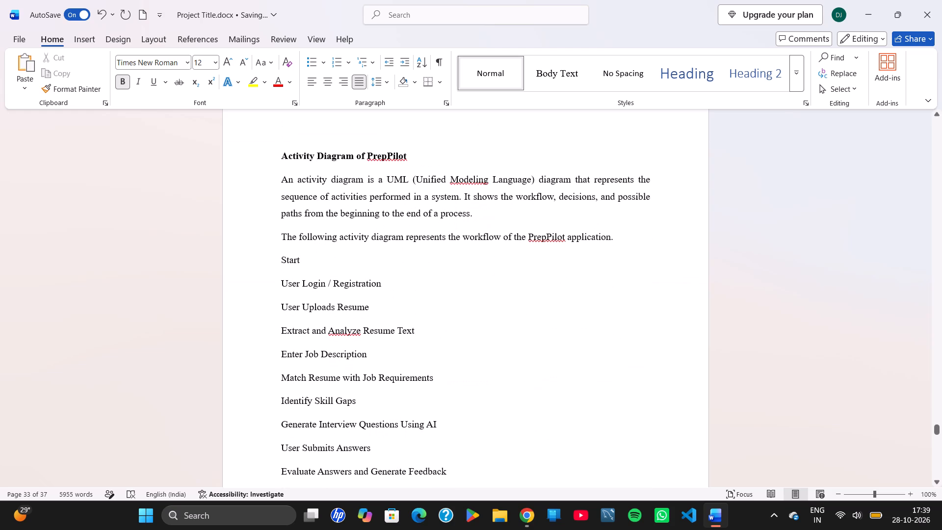
scroll(282, 283, down, 1)
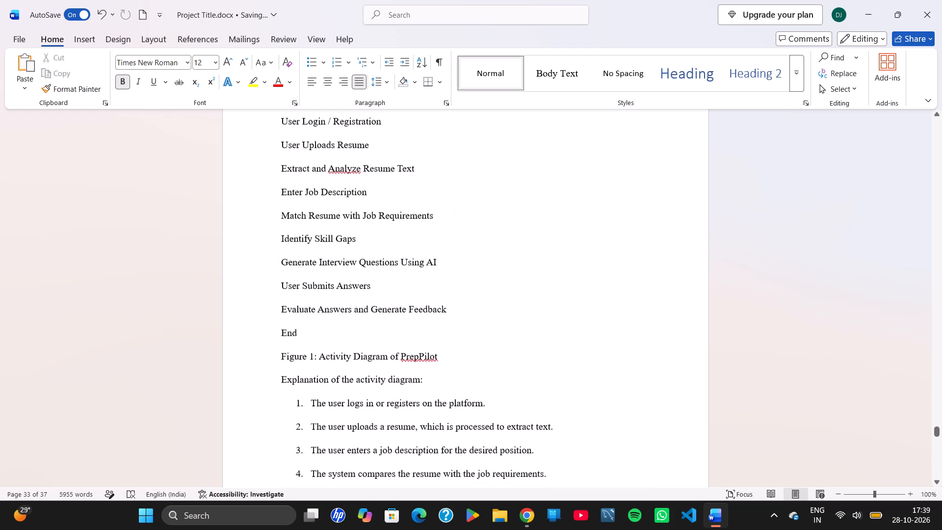
scroll(282, 283, up, 1)
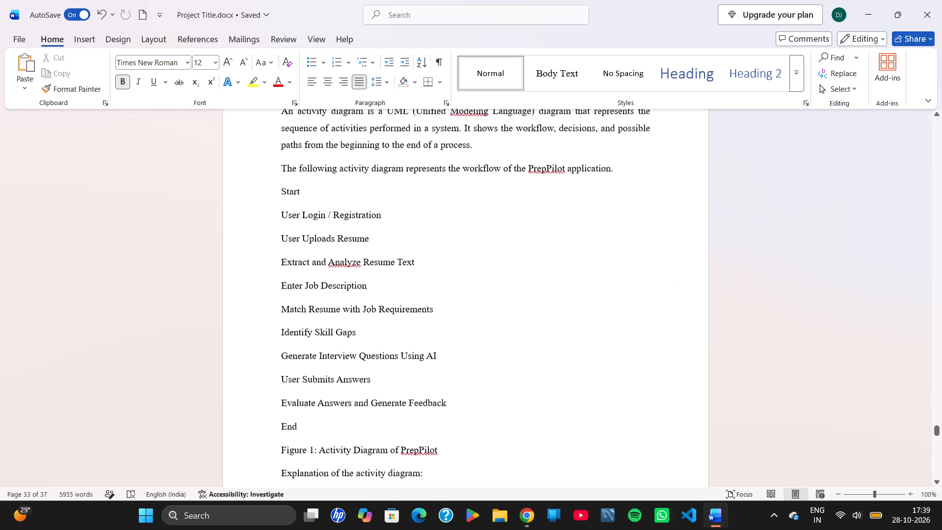
double_click(307, 427)
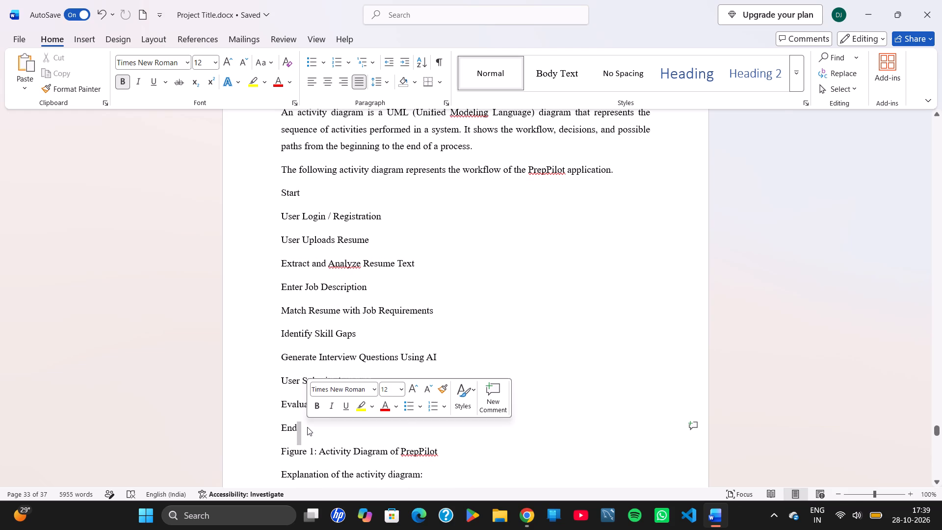
click(307, 427)
drag(307, 427, 326, 215)
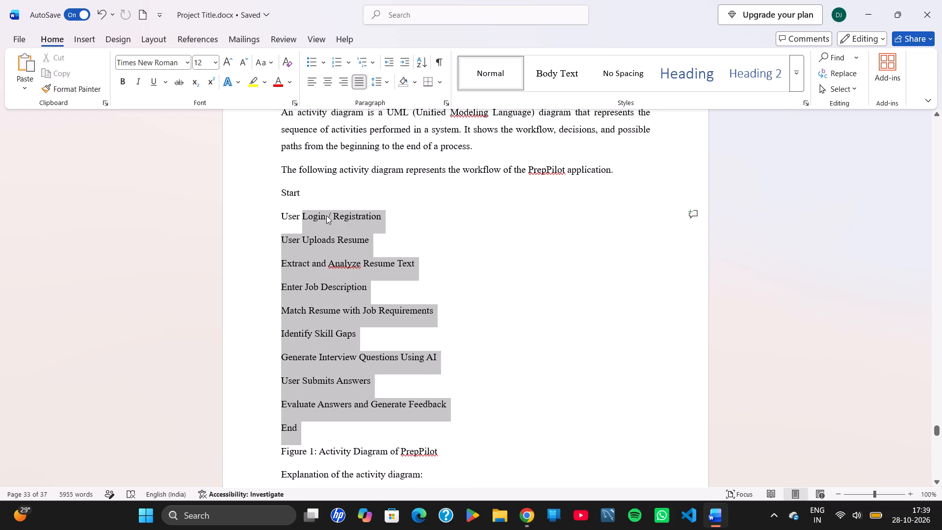
drag(326, 215, 313, 190)
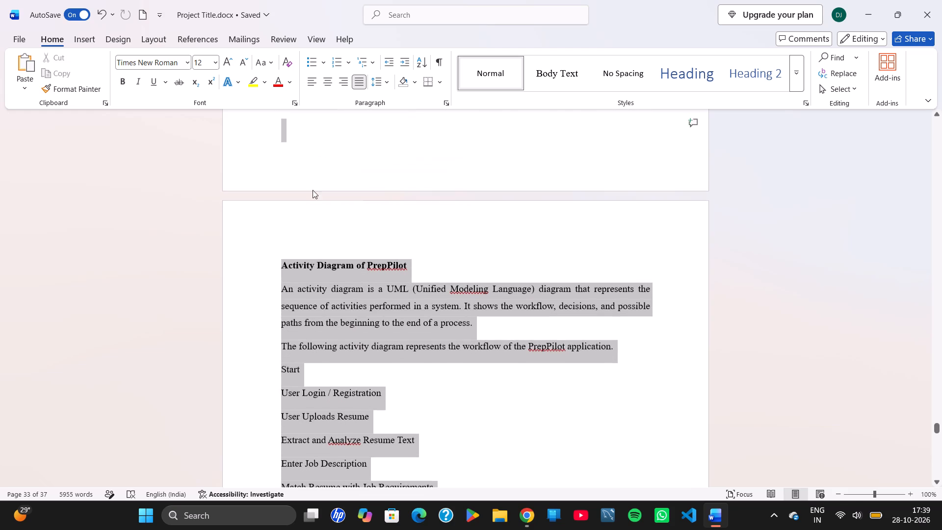
drag(313, 190, 289, 286)
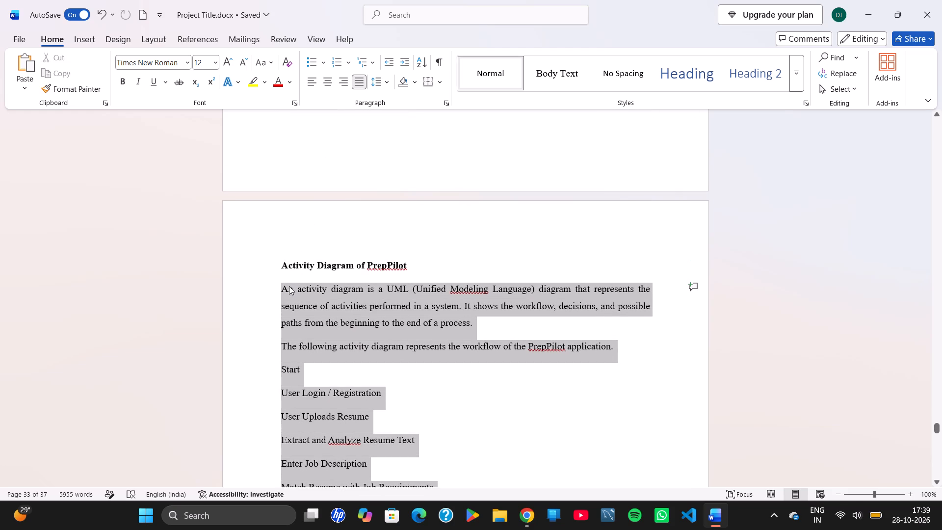
drag(289, 286, 275, 377)
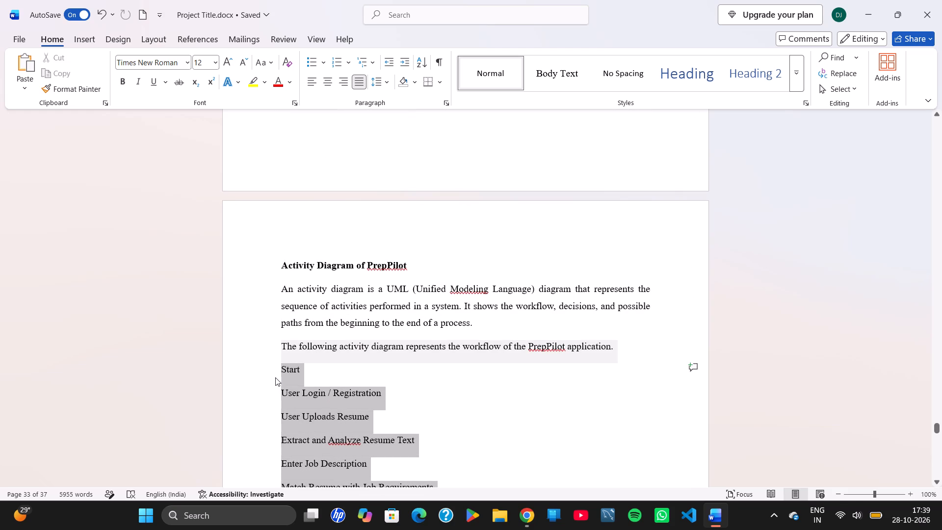
drag(275, 377, 275, 373)
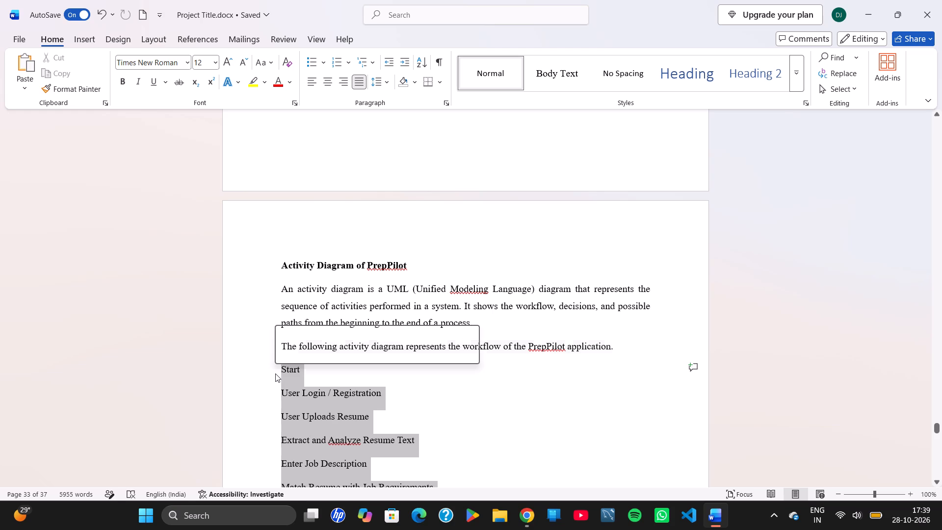
key(BackSpace)
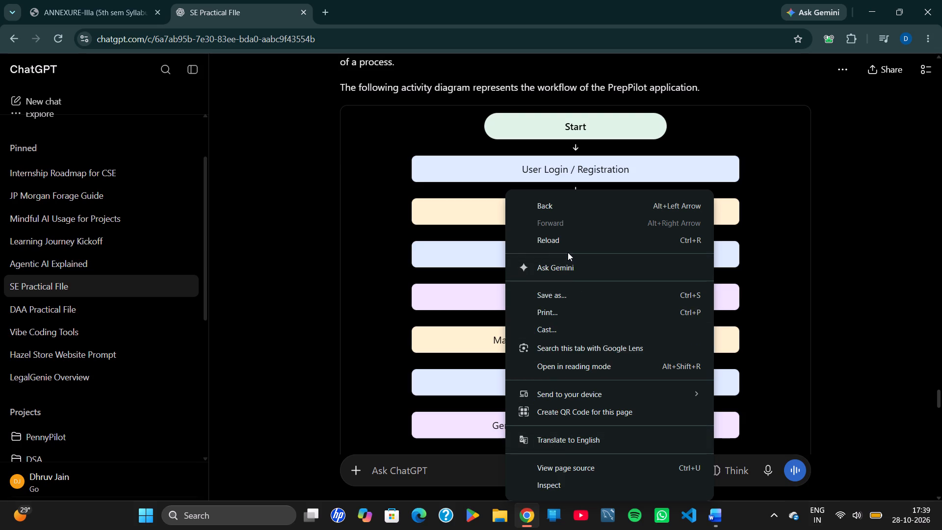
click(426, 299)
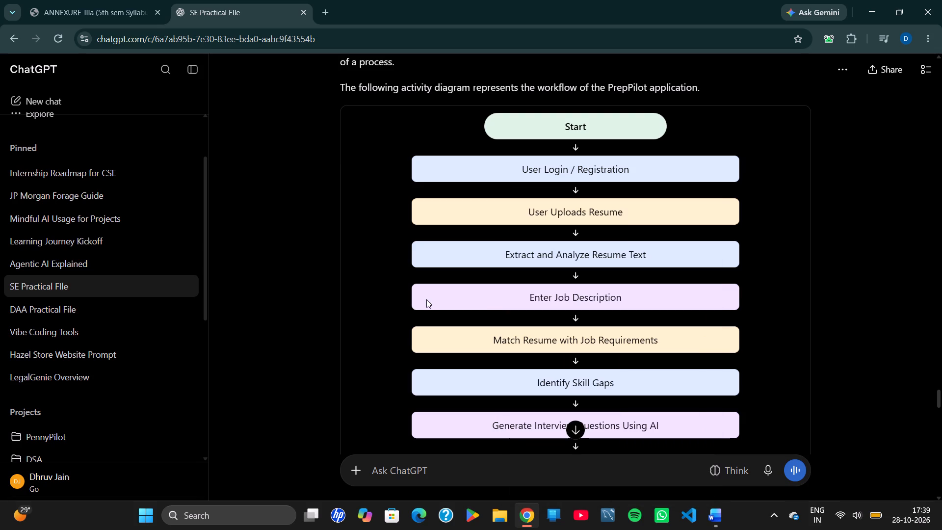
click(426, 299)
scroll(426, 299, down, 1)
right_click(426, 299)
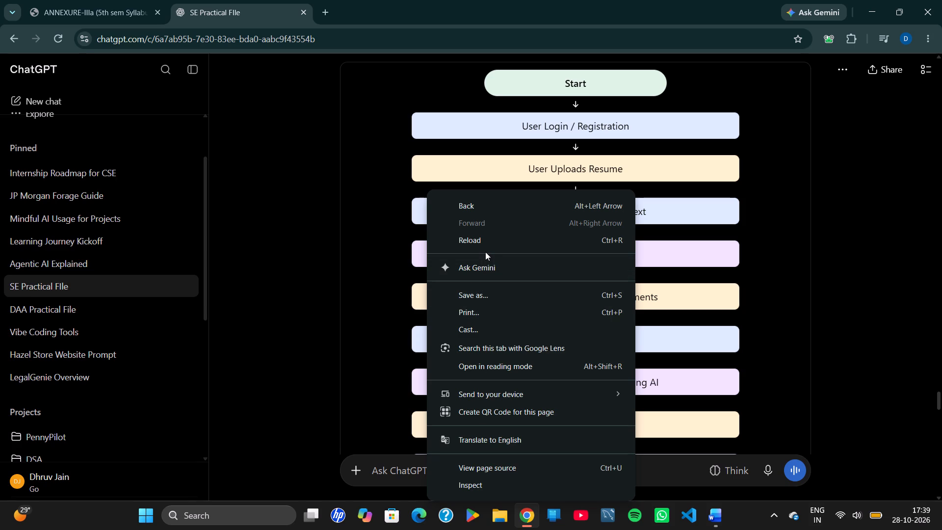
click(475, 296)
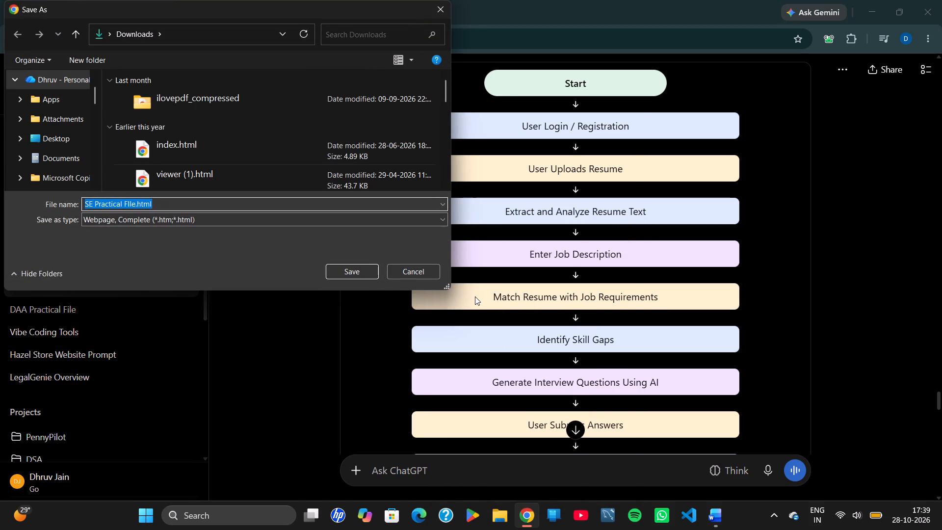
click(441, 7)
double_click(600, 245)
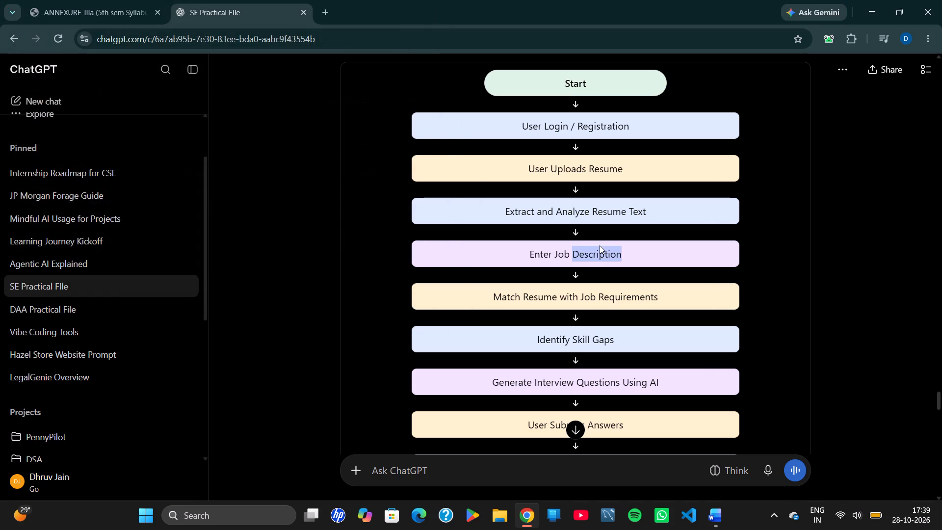
Examine the PrepPilot activity diagram in the ChatGPT conversation from "Start" to "End" and look for a way to save it.
click(600, 245)
scroll(600, 245, down, 1)
scroll(577, 386, down, 1)
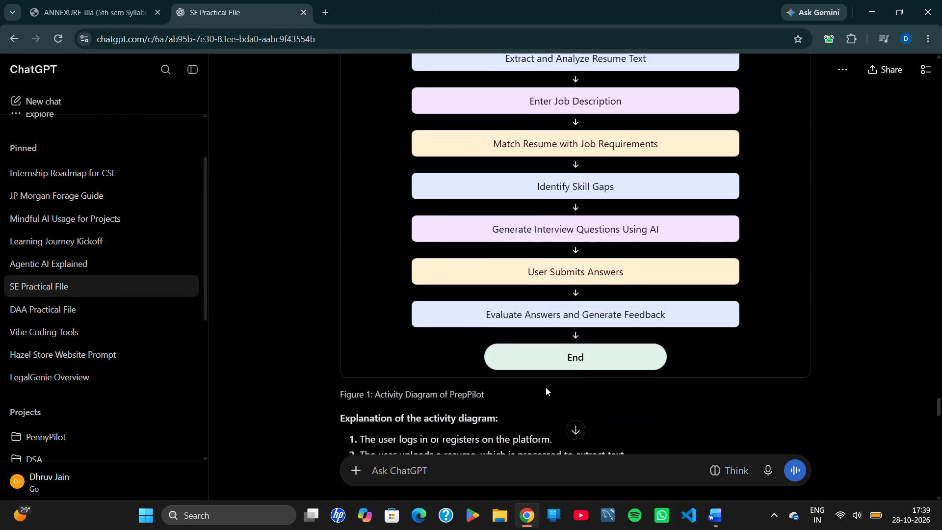
click(590, 365)
click(733, 366)
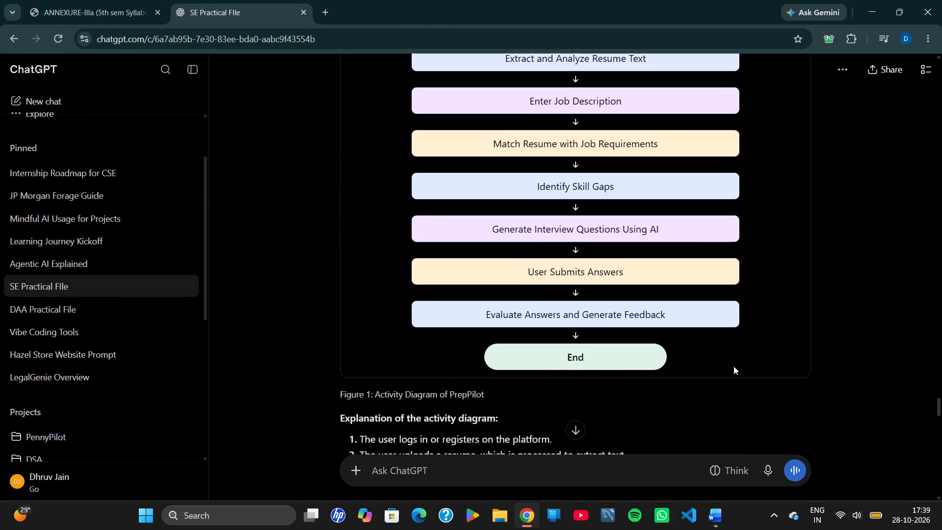
right_click(733, 366)
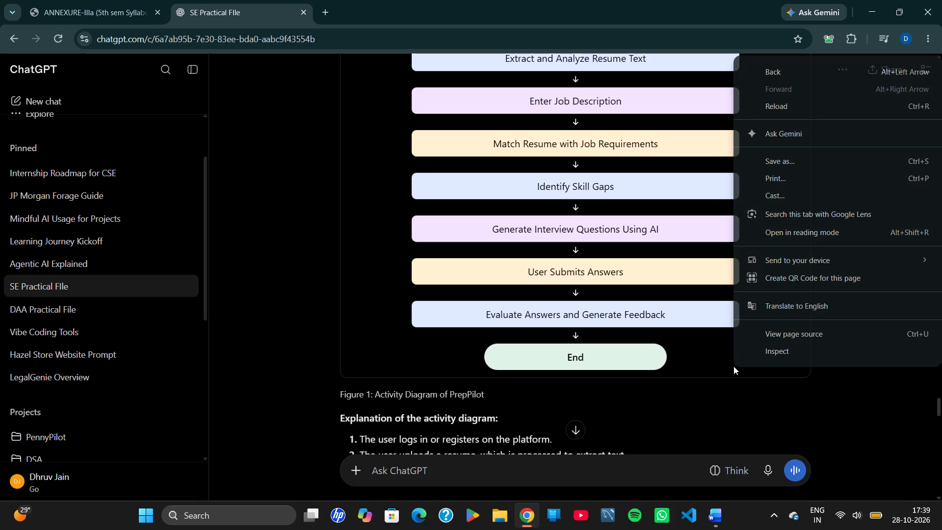
scroll(596, 279, up, 2)
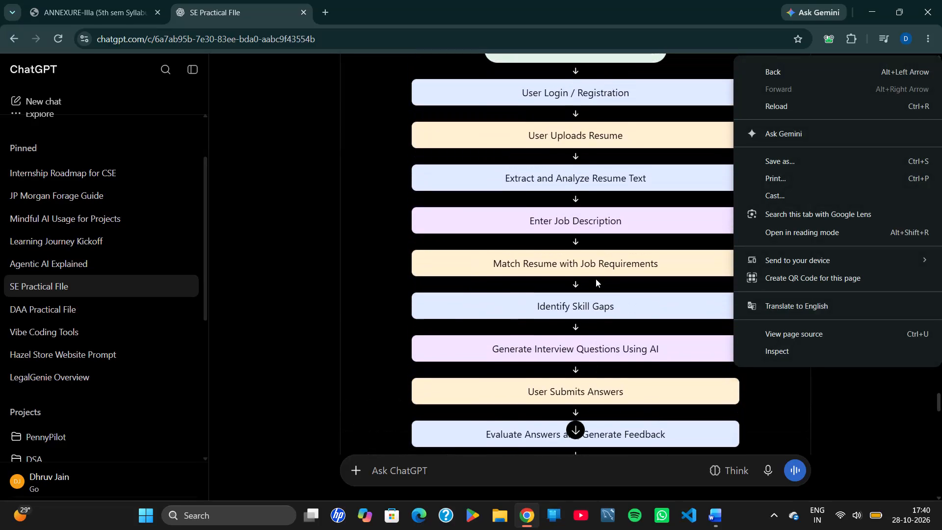
scroll(596, 279, up, 1)
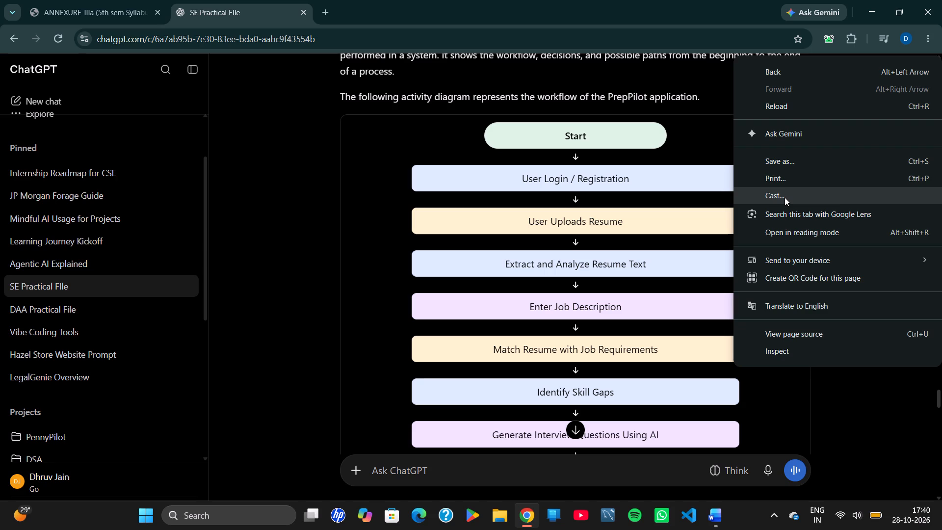
click(617, 200)
scroll(617, 200, down, 3)
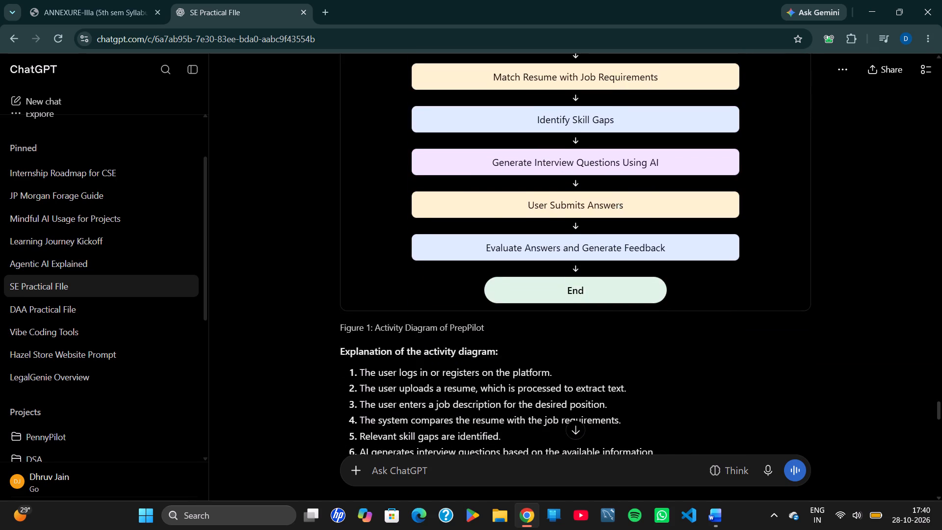
scroll(617, 200, down, 2)
click(617, 200)
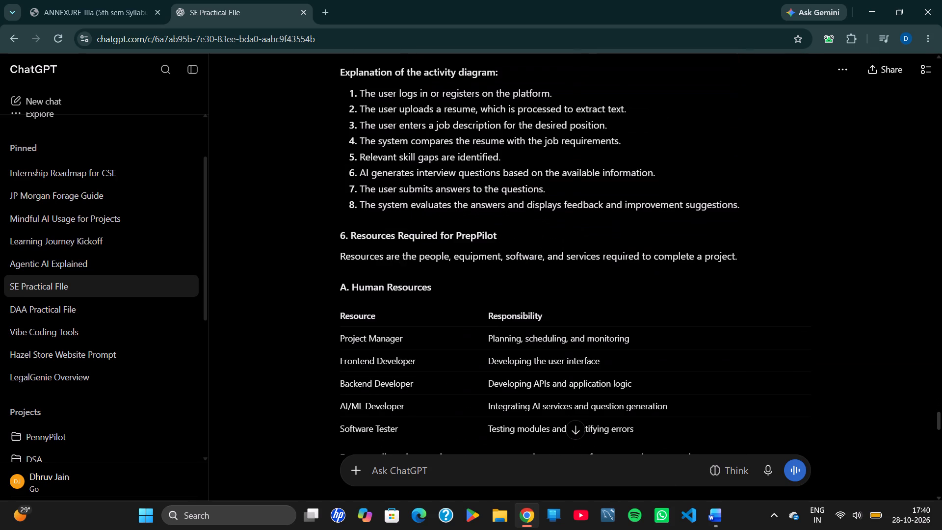
Switch to the Word practical file and insert three blank lines above the "Figure 1: Activity Diagram of PrepPilot" caption.
click(717, 511)
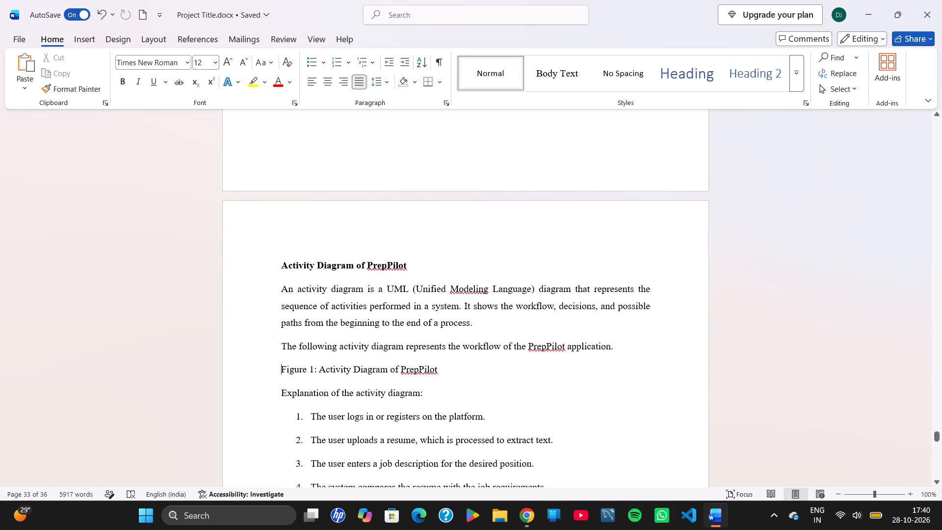
scroll(571, 338, down, 1)
click(637, 219)
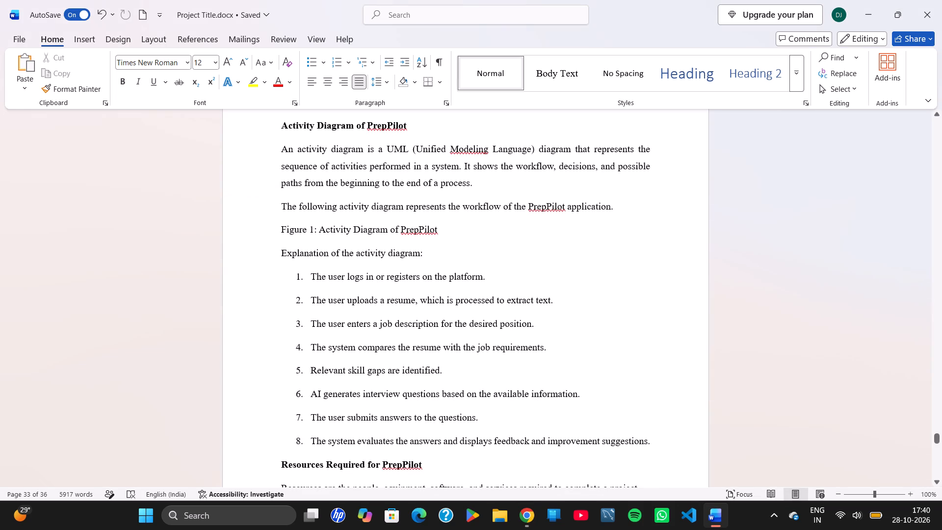
key(Return)
key(Return)
key(Return)
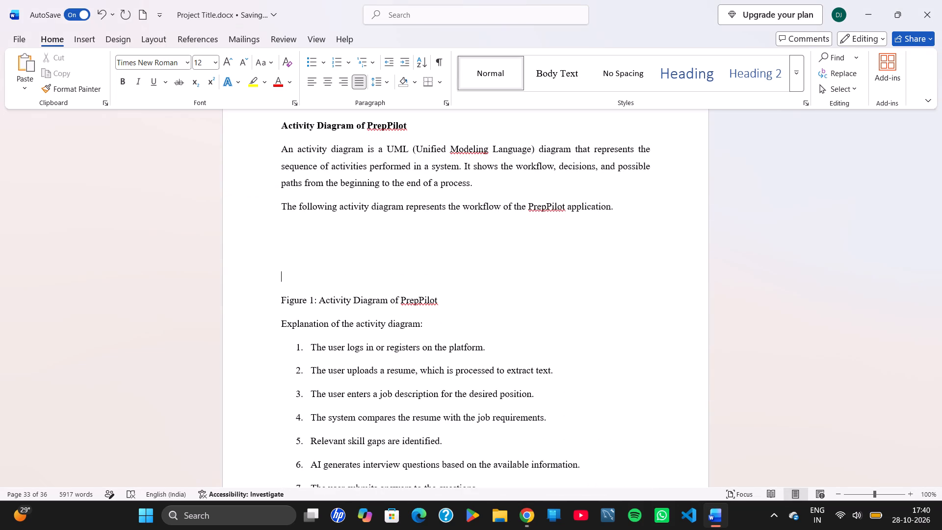
Insert seven more blank lines above the Figure 1 caption, moving the "Resources Required for PrepPilot" heading onto the following page.
scroll(595, 263, down, 1)
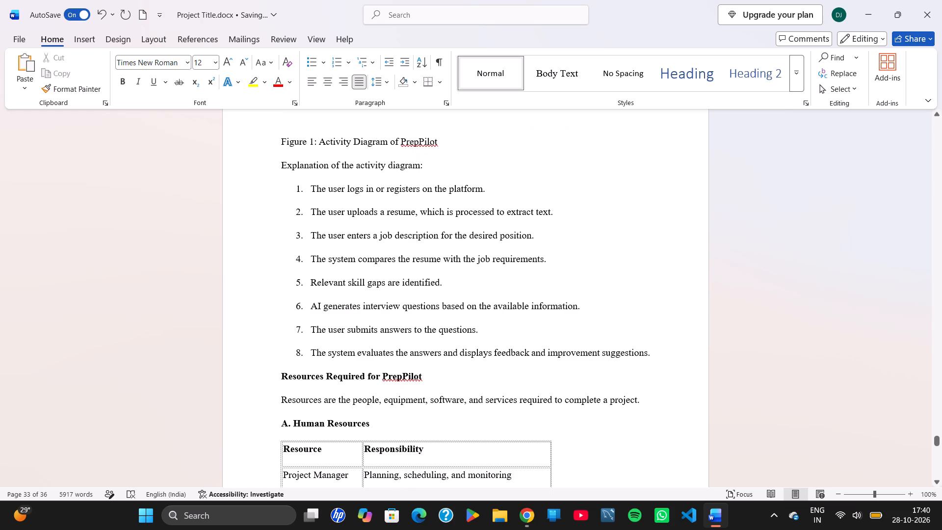
scroll(446, 227, down, 4)
scroll(446, 227, up, 1)
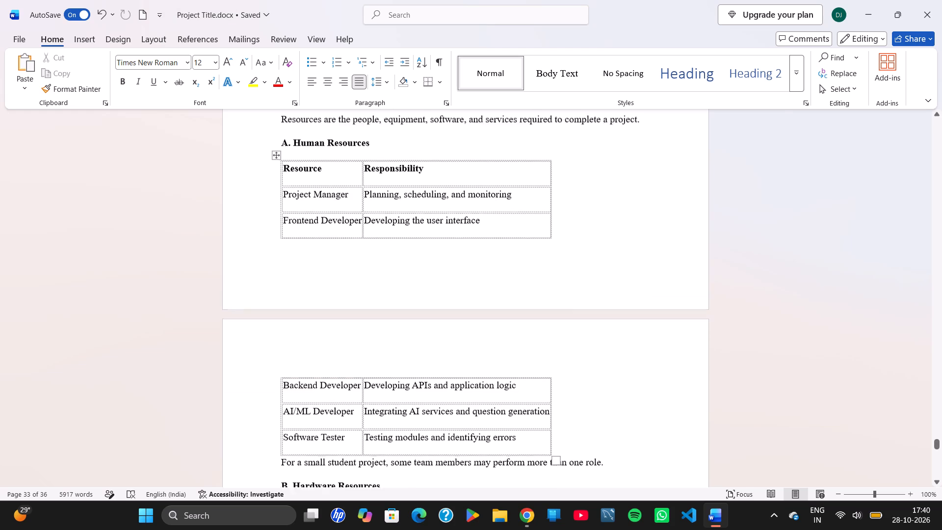
scroll(446, 227, up, 1)
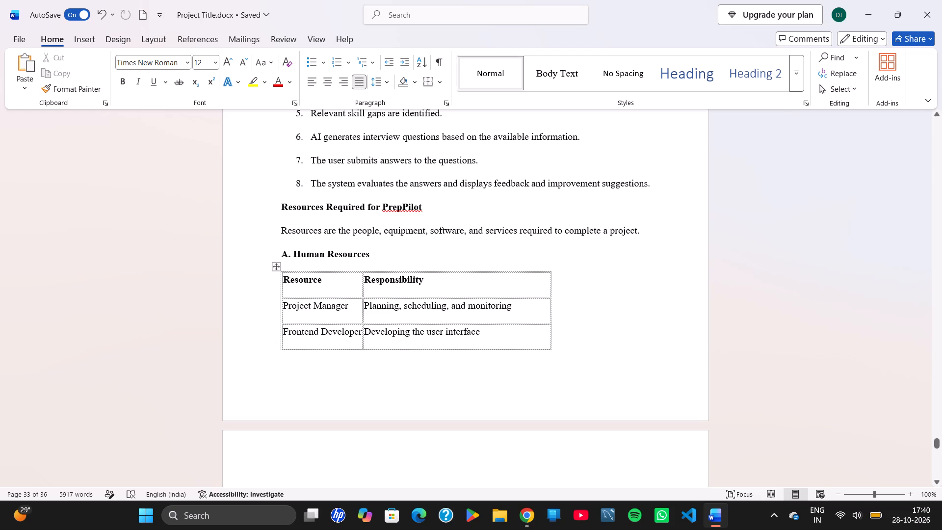
scroll(278, 227, up, 1)
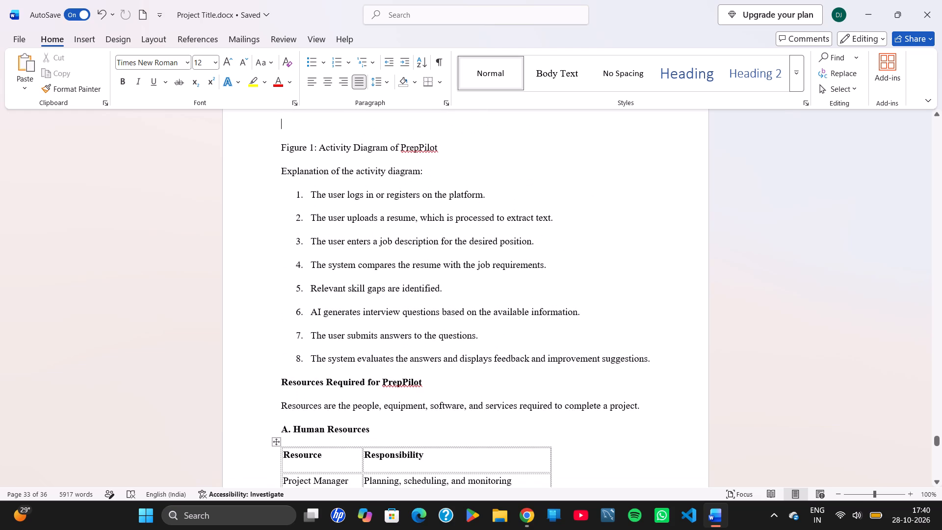
scroll(278, 227, down, 1)
scroll(280, 263, up, 1)
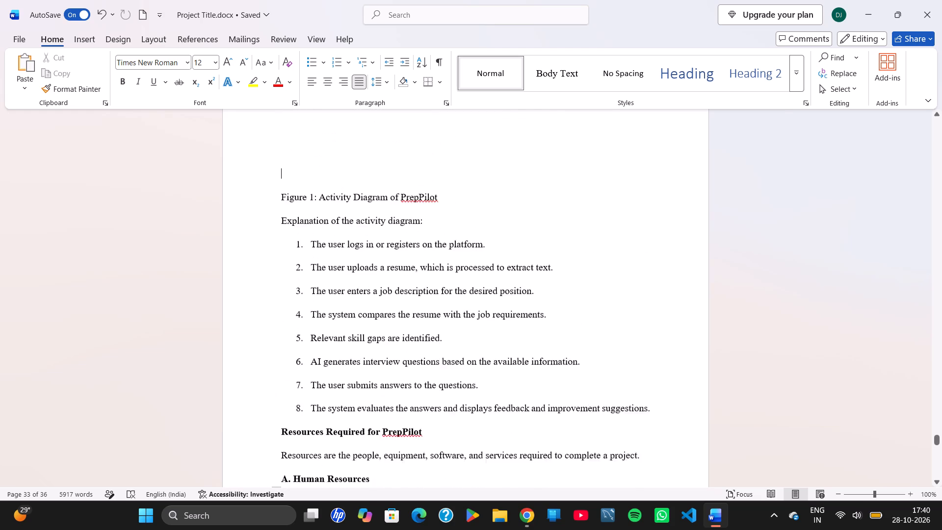
scroll(280, 263, up, 1)
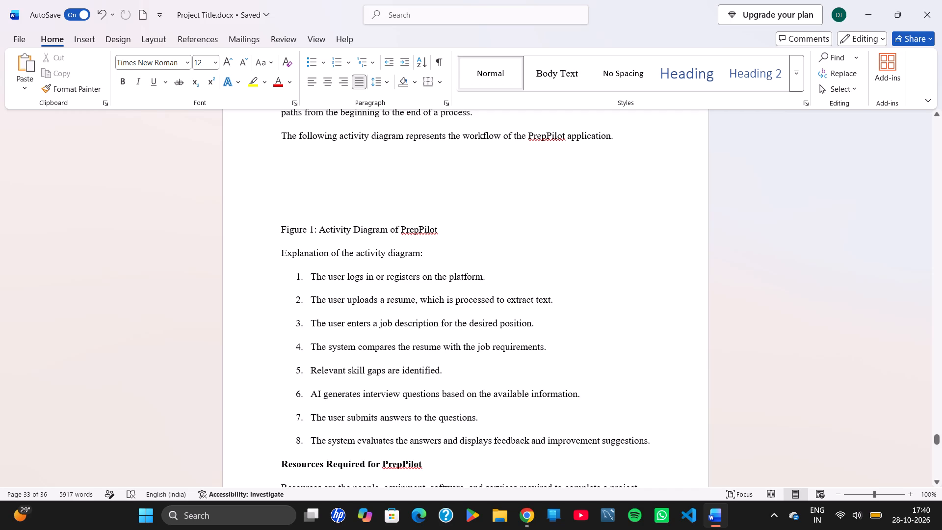
key(Return)
key(Return)
scroll(280, 263, down, 1)
key(Return)
key(Return)
key(Return)
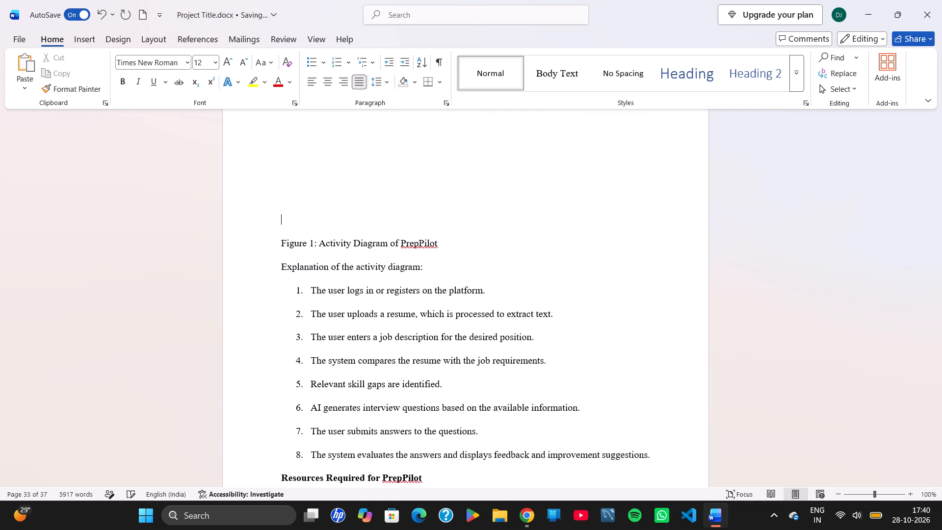
scroll(280, 263, down, 2)
key(Return)
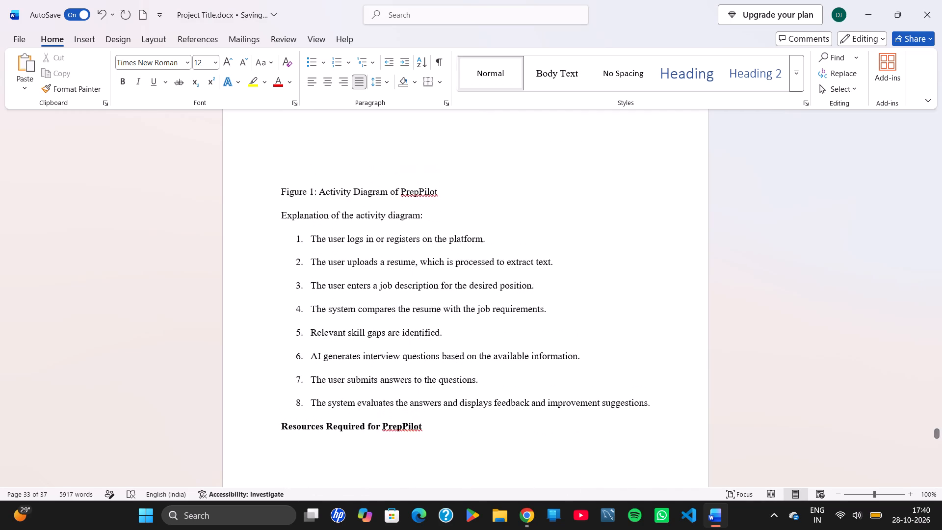
key(Return)
scroll(280, 263, up, 2)
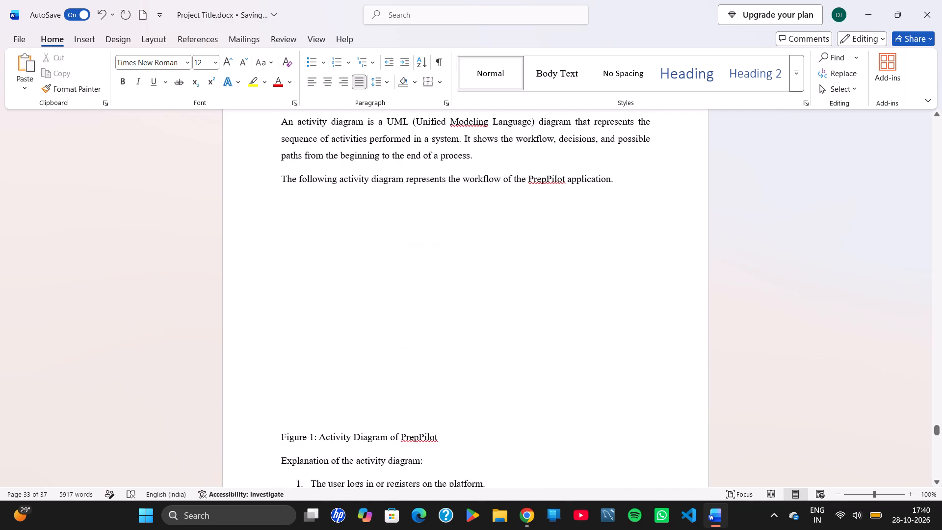
scroll(280, 263, down, 4)
scroll(280, 263, up, 1)
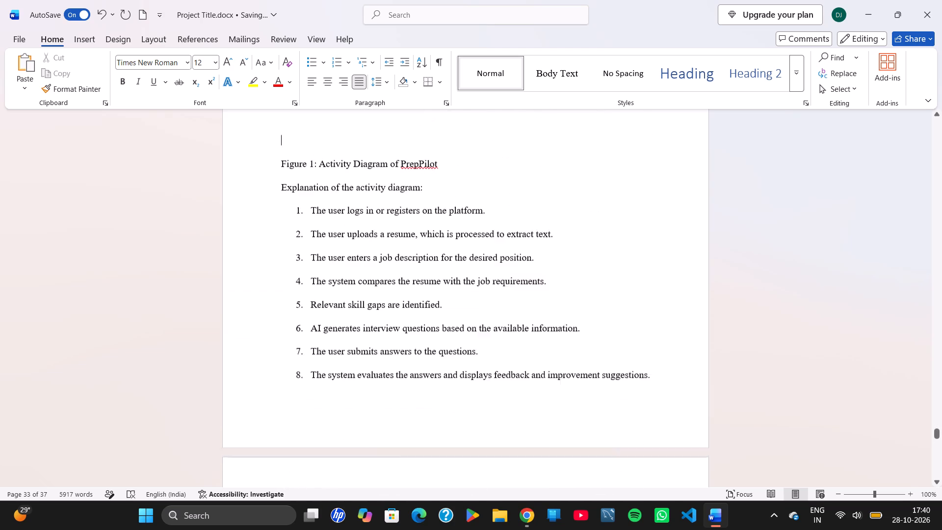
scroll(280, 263, up, 1)
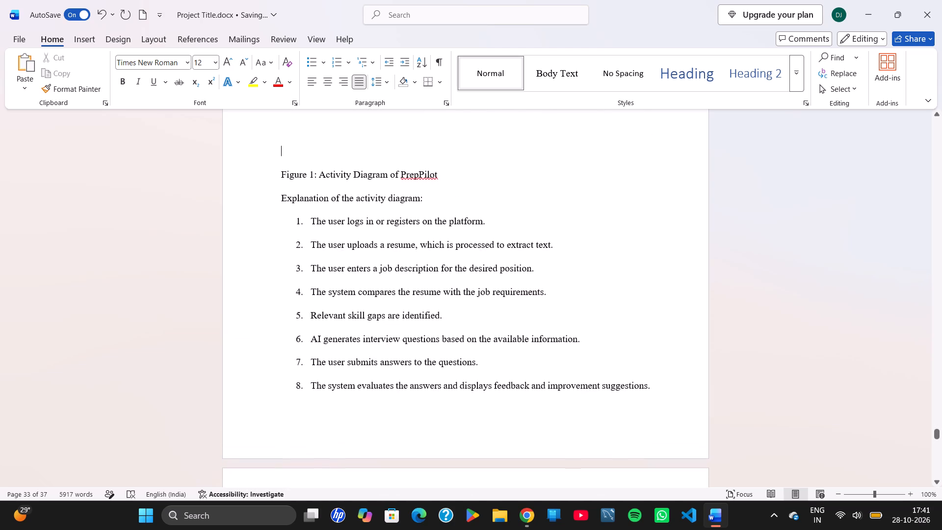
Apply all borders to the Resource and Responsibility table under "A. Human Resources".
scroll(280, 263, down, 2)
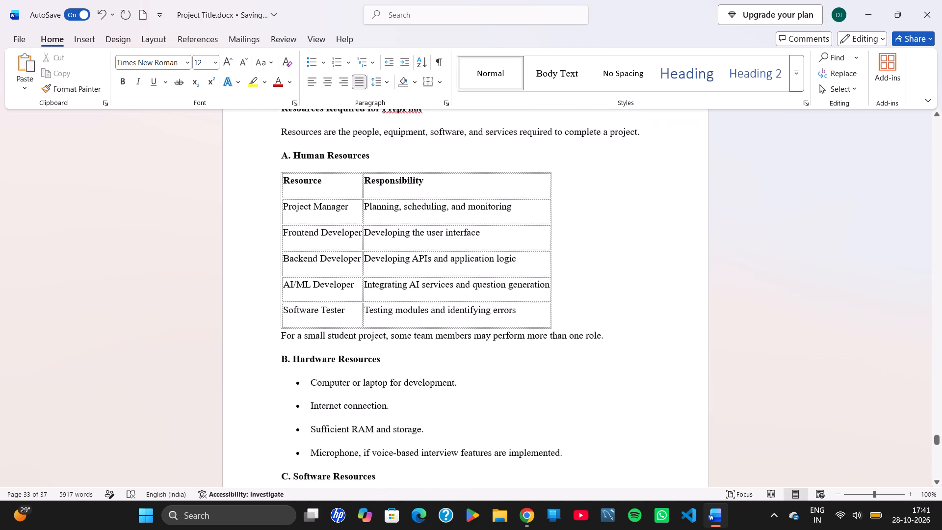
click(558, 333)
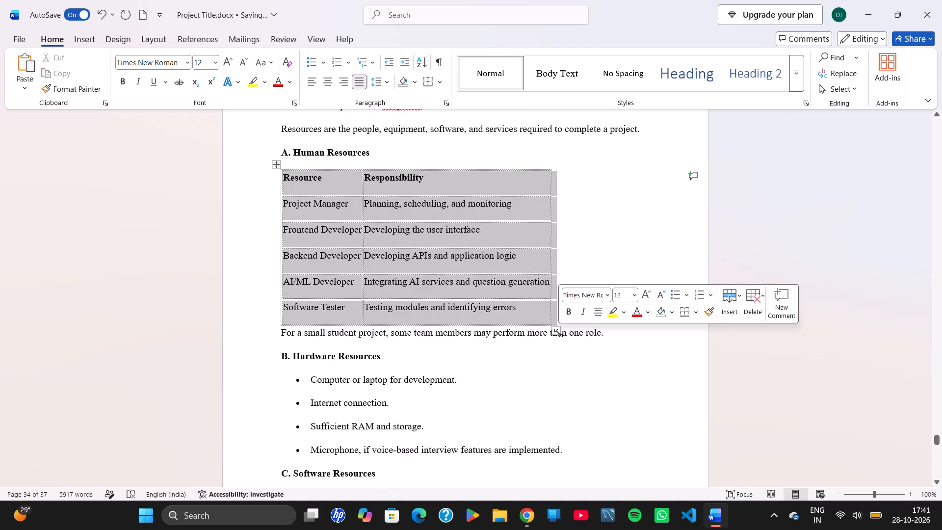
click(391, 41)
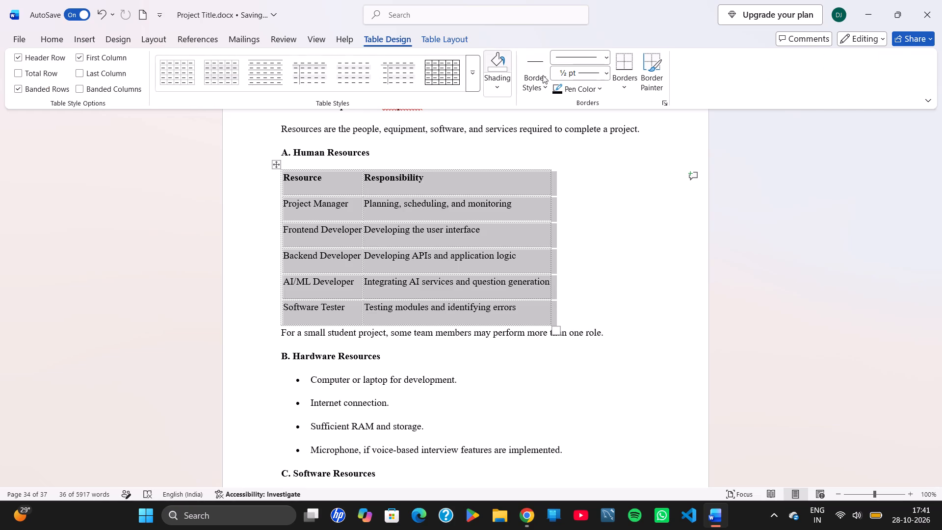
click(626, 81)
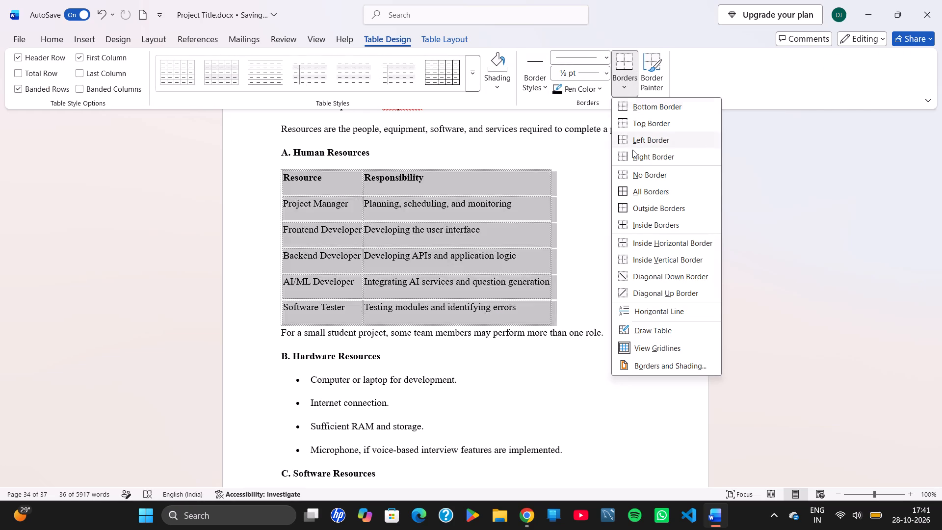
click(633, 193)
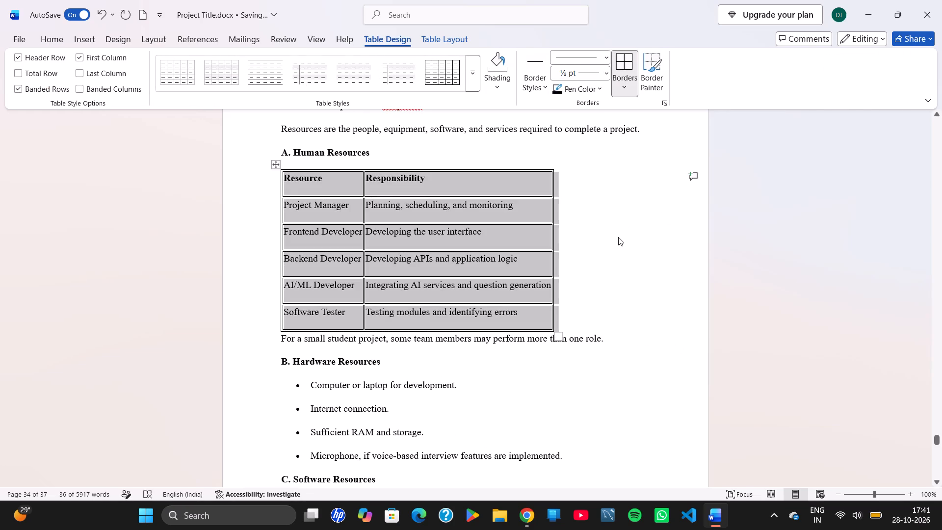
click(618, 237)
Replace the sentence "For a small student project, some team members may perform more than one role." below the Human Resources table with a blank line.
scroll(618, 237, down, 1)
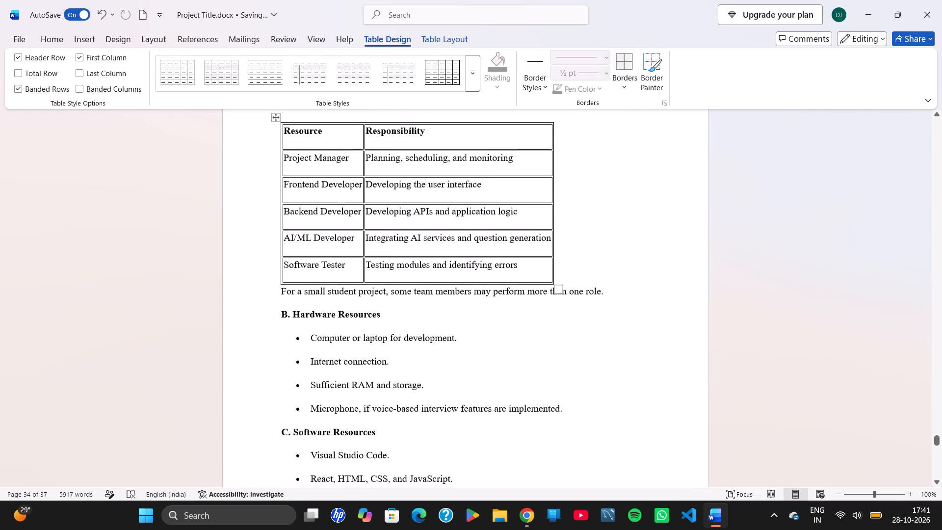
scroll(618, 237, down, 1)
scroll(618, 237, up, 1)
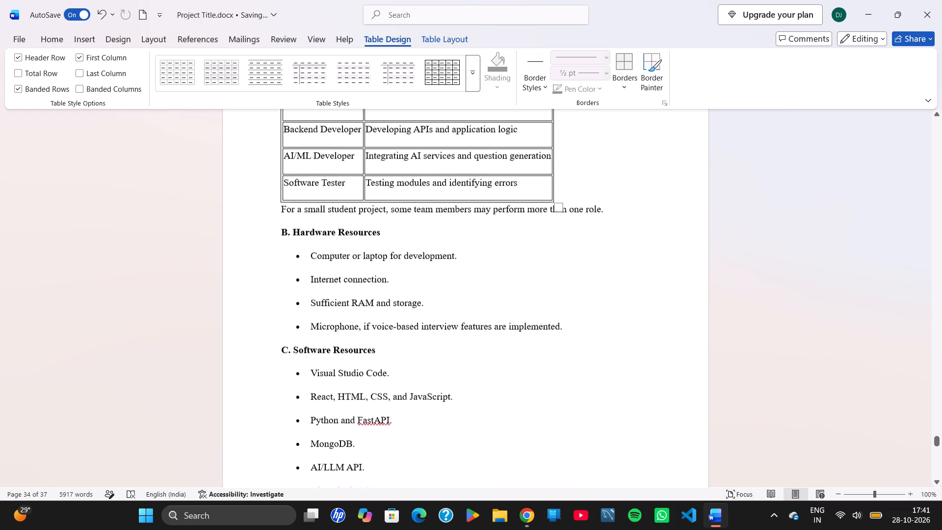
scroll(618, 237, up, 1)
drag(610, 274, 302, 274)
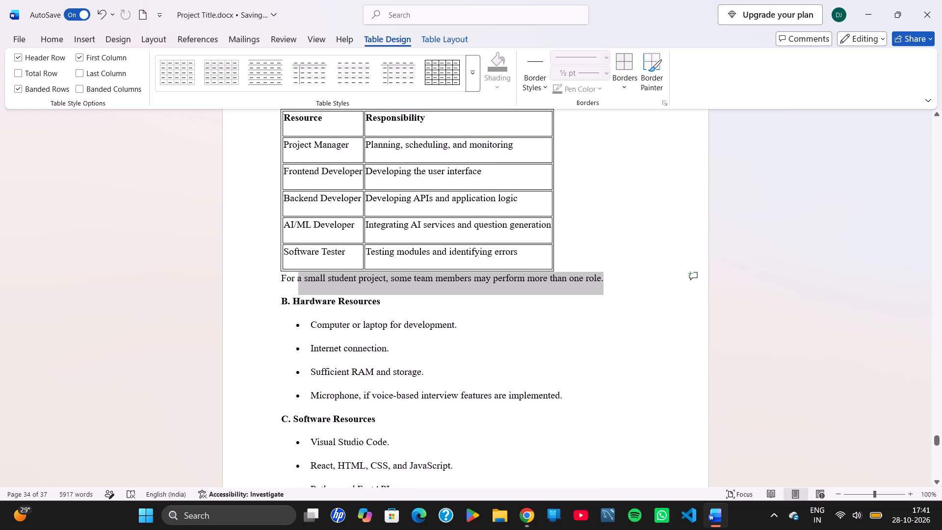
drag(302, 274, 288, 279)
key(BackSpace)
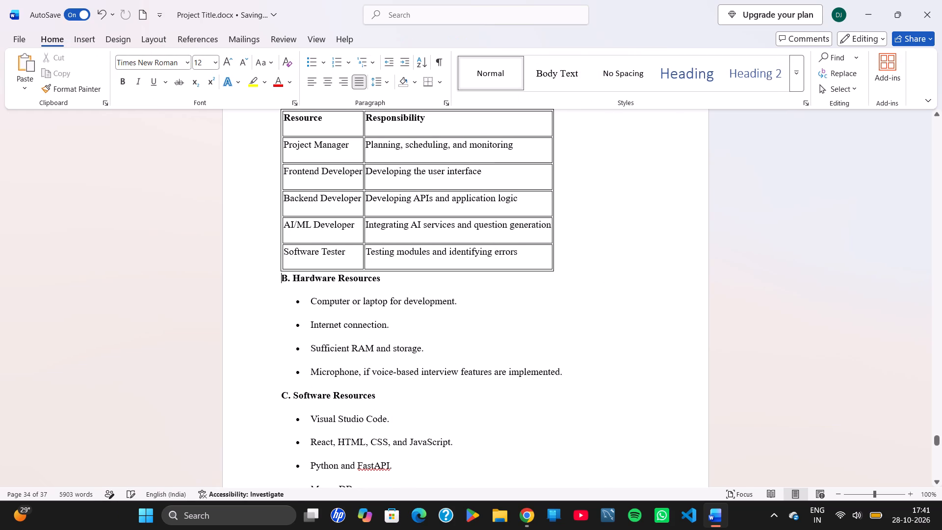
key(Return)
scroll(288, 279, up, 1)
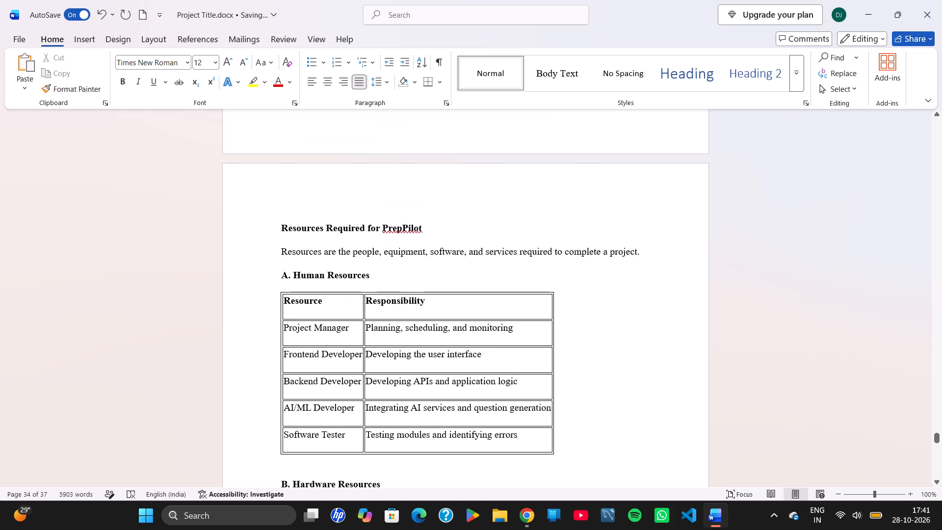
Apply all borders to the Activity, Duration and Assigned Resource table under "Resource Usage and Allocation".
scroll(357, 291, down, 1)
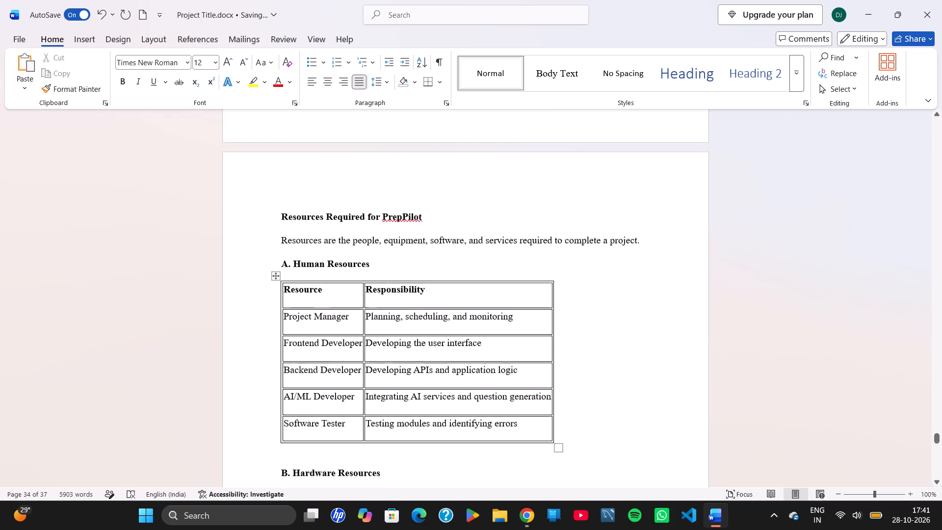
scroll(357, 291, down, 4)
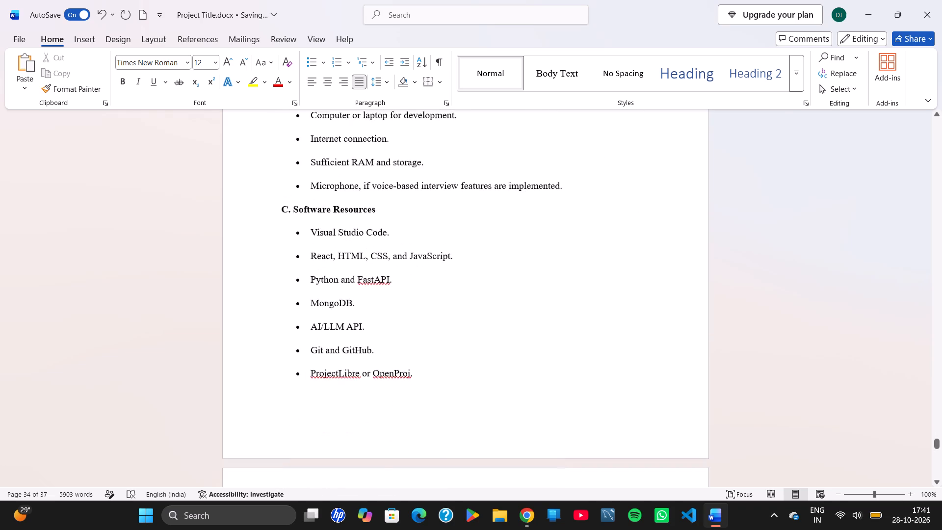
scroll(357, 291, down, 2)
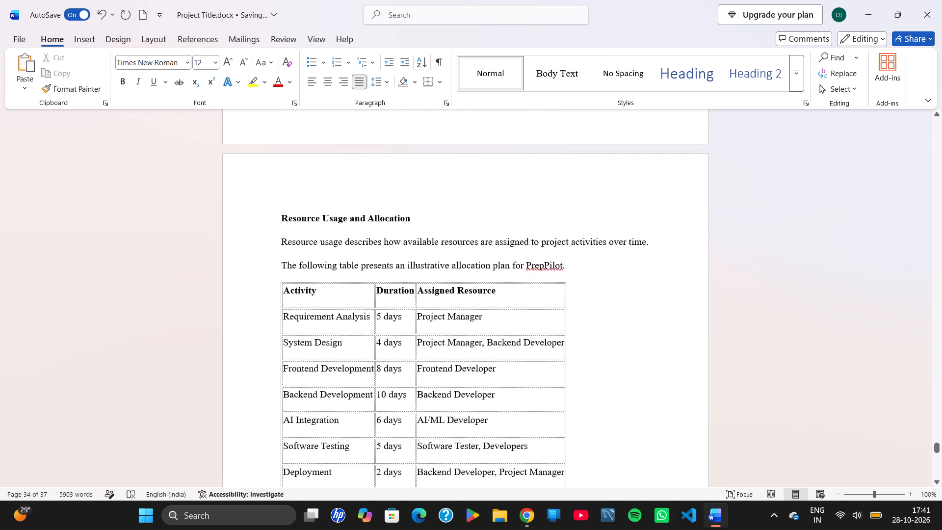
scroll(428, 298, down, 1)
click(562, 343)
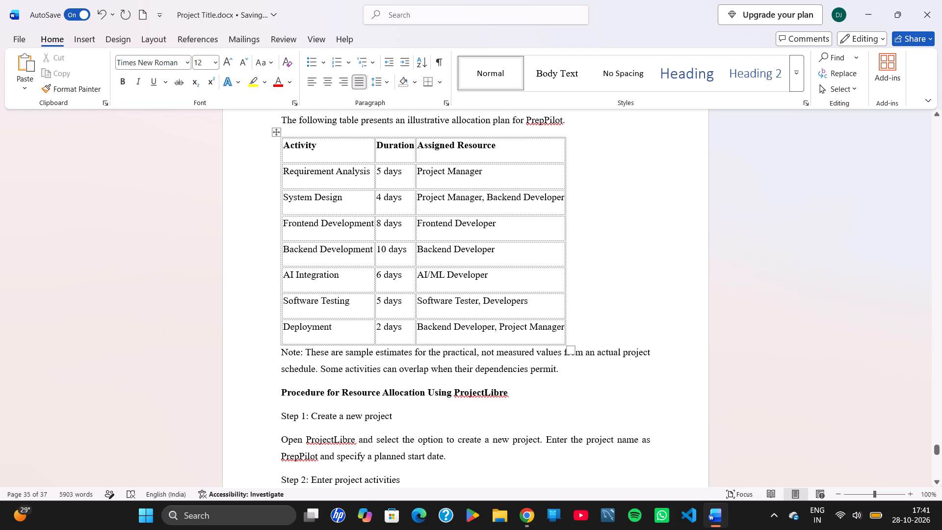
click(570, 350)
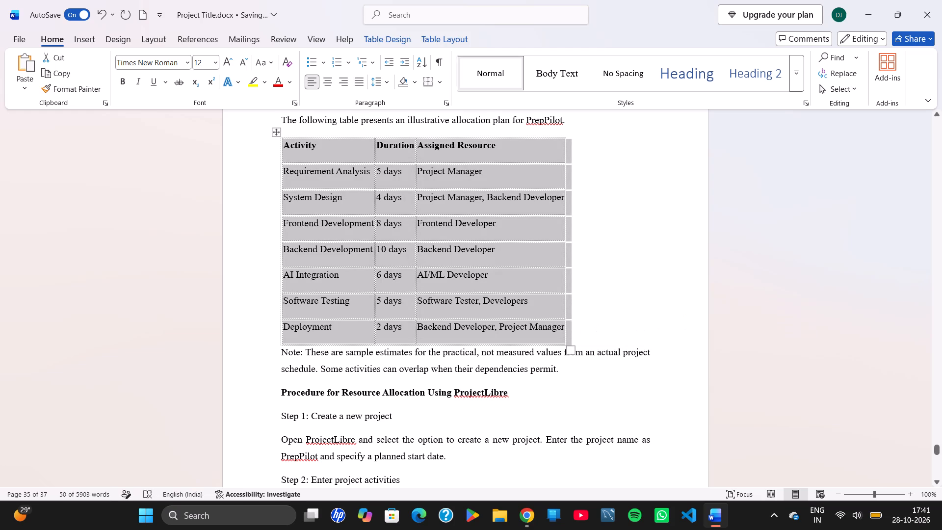
click(394, 34)
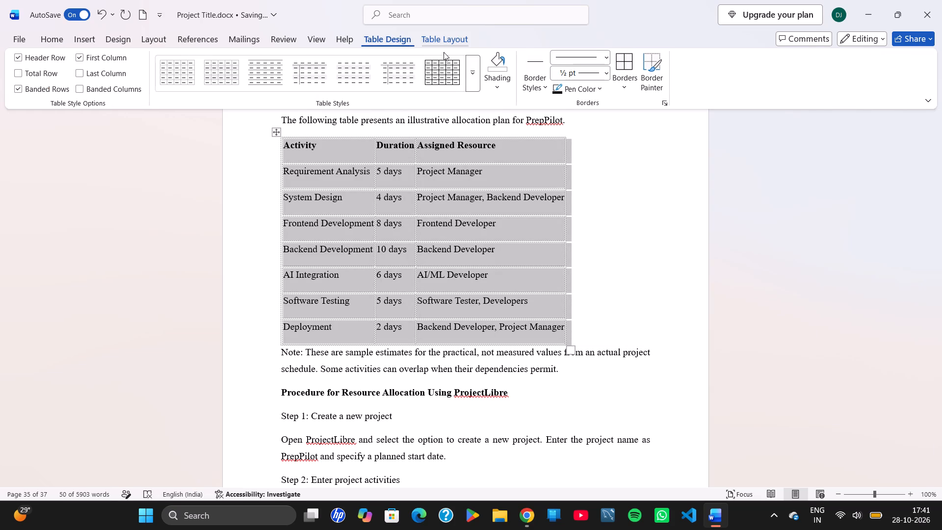
click(622, 84)
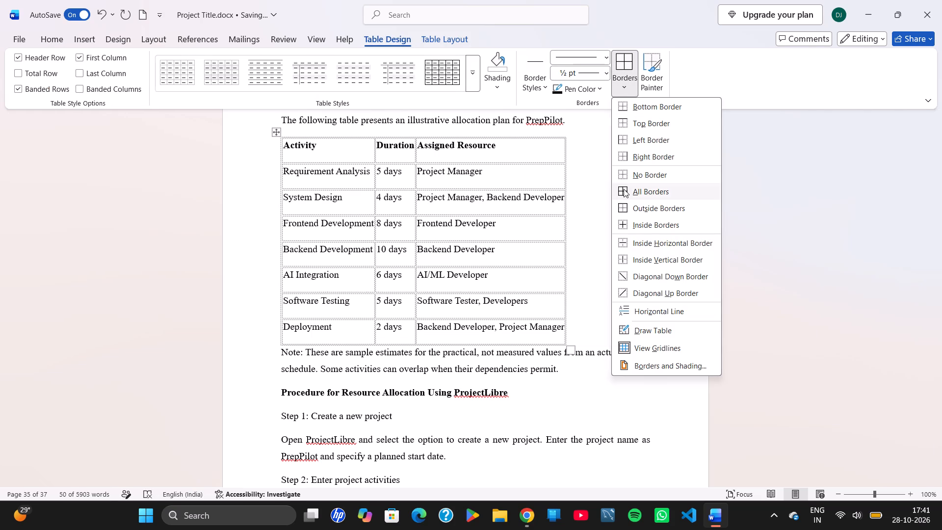
click(624, 189)
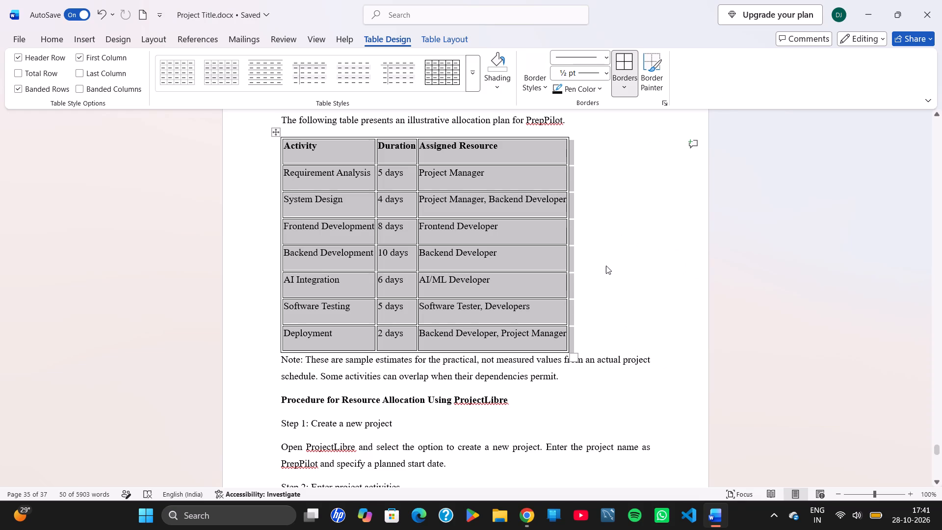
Replace the two-line note about sample estimates below the resource allocation table with a blank line.
click(563, 379)
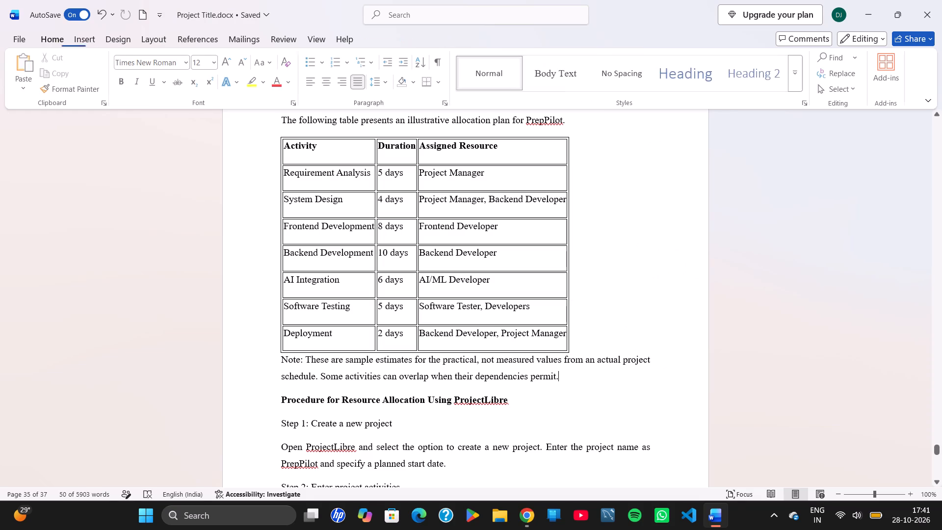
click(581, 345)
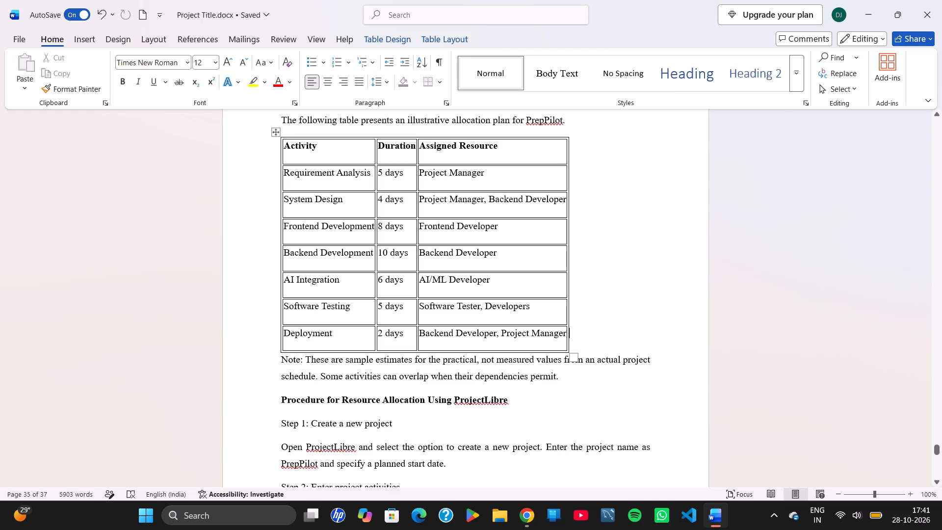
drag(563, 376, 284, 365)
key(BackSpace)
key(Return)
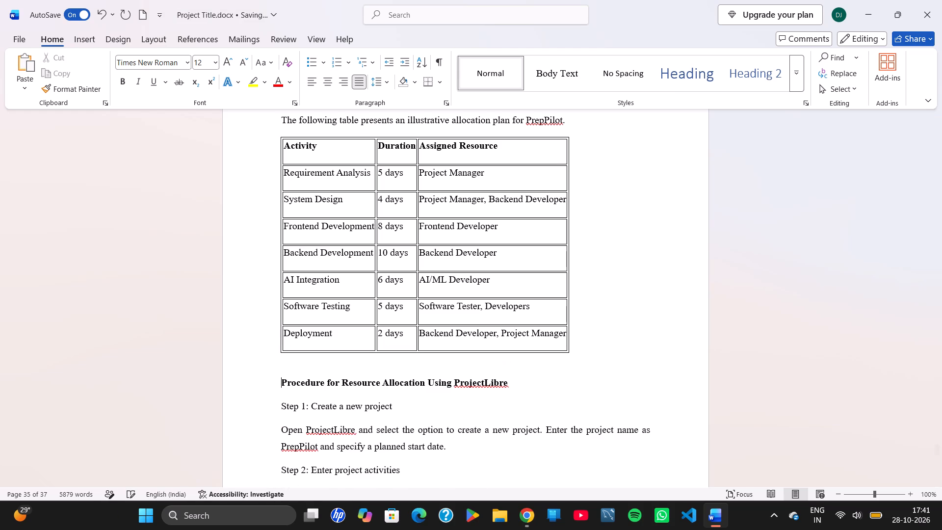
Indent every line of the Step 1 and Step 2 descriptions under "Procedure for Resource Allocation Using ProjectLibre" by one tab stop.
scroll(284, 365, down, 3)
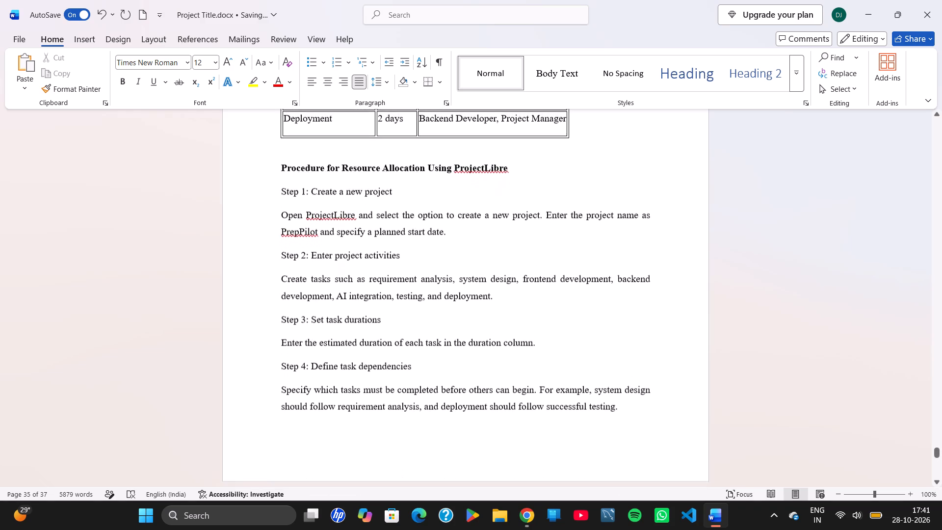
scroll(284, 365, down, 1)
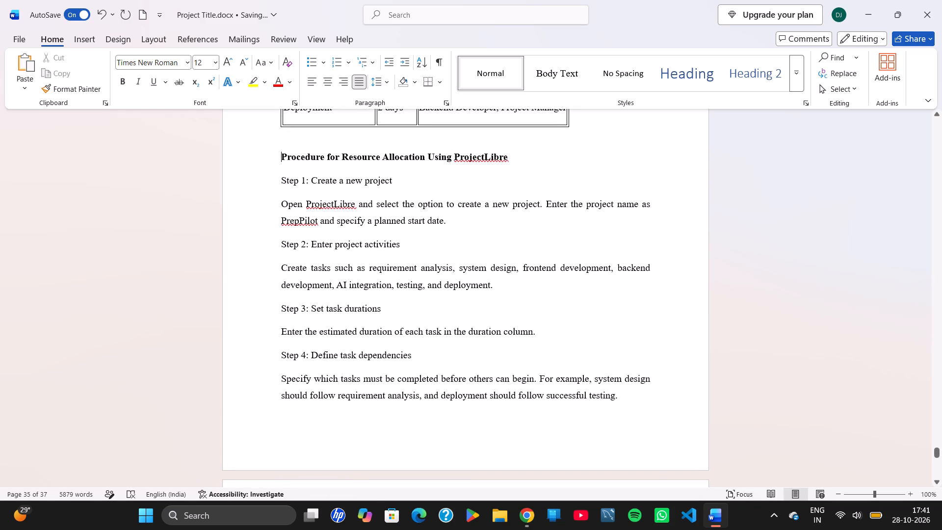
click(284, 206)
key(Tab)
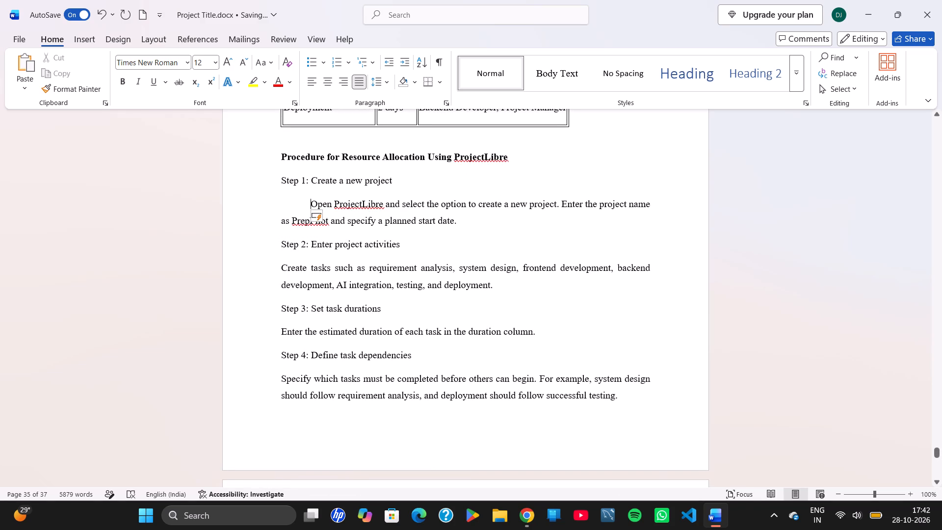
click(281, 219)
key(Tab)
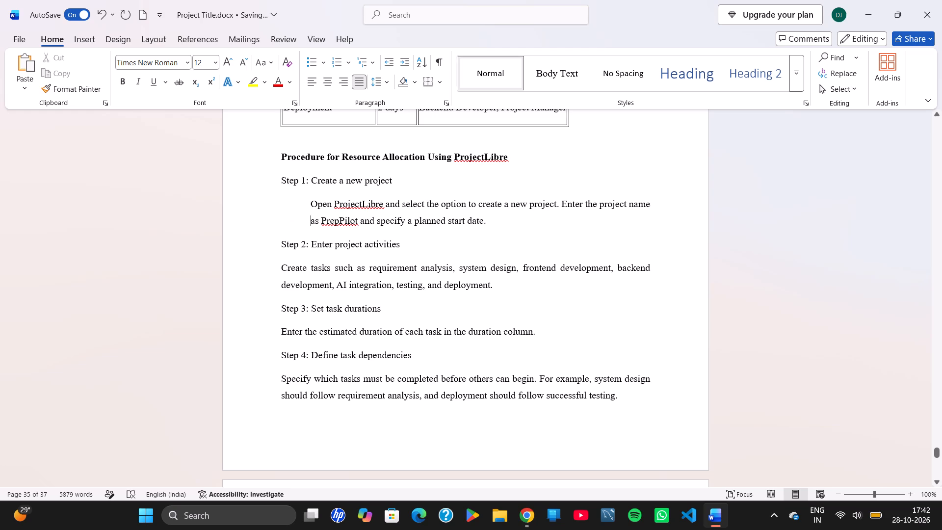
click(282, 265)
key(Tab)
click(281, 286)
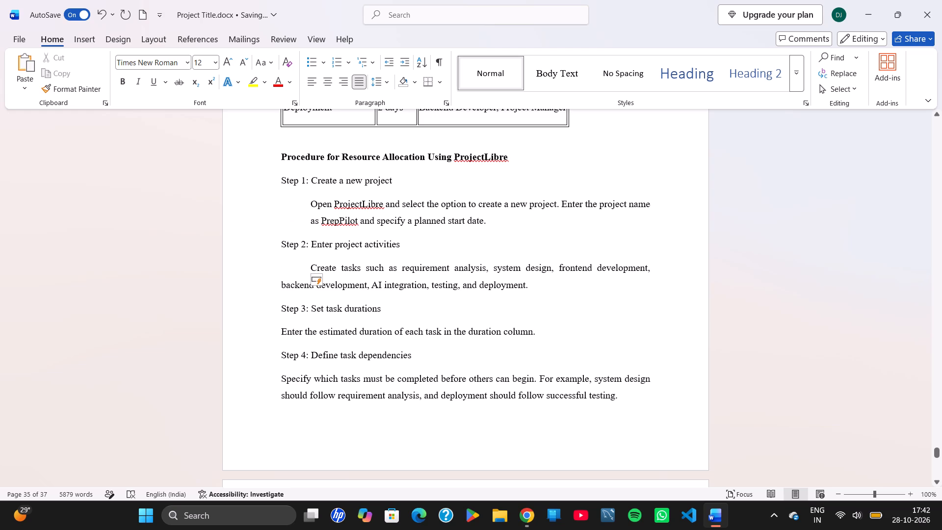
key(Tab)
Indent the Step 3 and Step 4 descriptions of the ProjectLibre procedure by one tab stop, including Step 4's second line.
click(281, 331)
key(Tab)
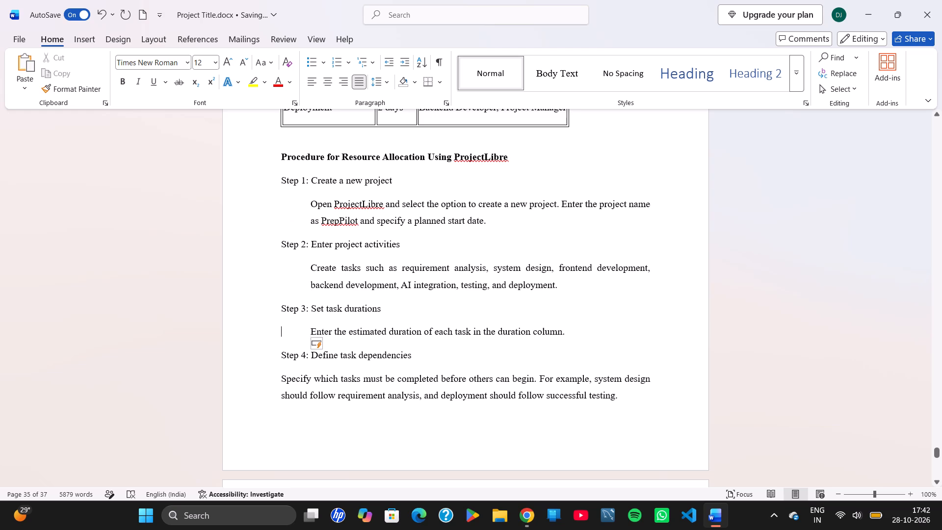
scroll(281, 331, down, 1)
click(281, 338)
key(Tab)
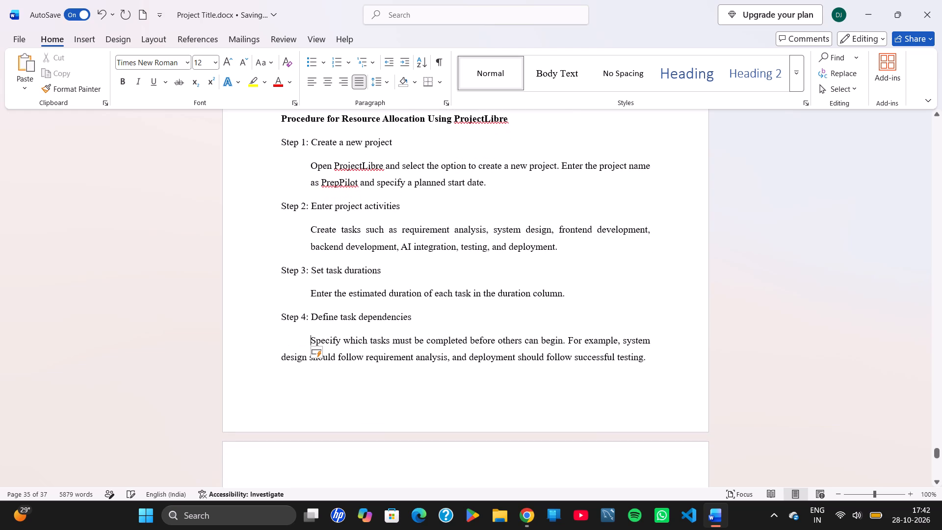
click(283, 358)
key(Tab)
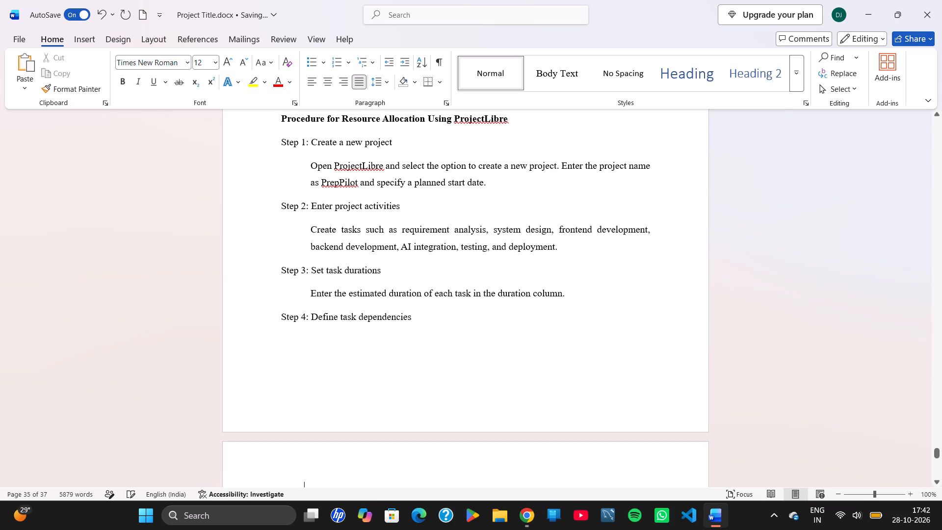
Insert three blank lines before "Step 4: Define task dependencies" to move it onto the following page with its description.
scroll(283, 358, down, 1)
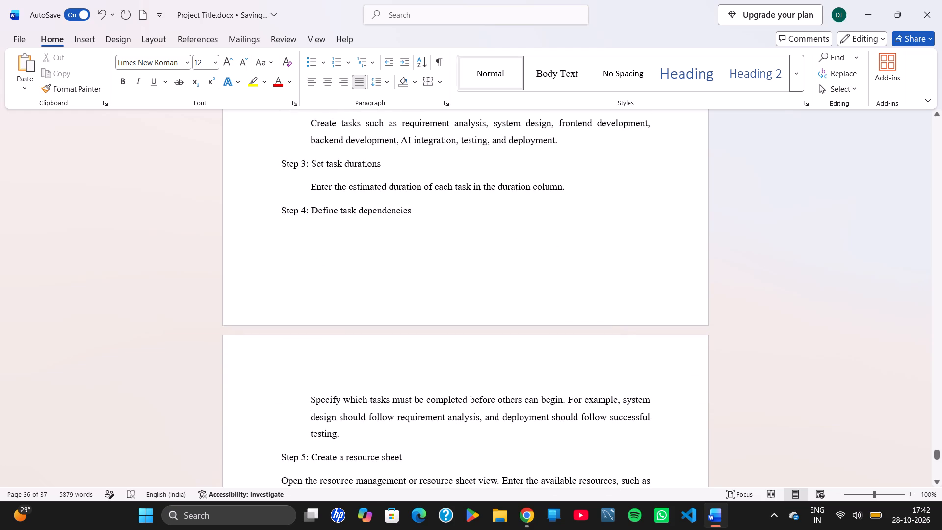
click(283, 211)
key(Return)
key(Return)
key(Return)
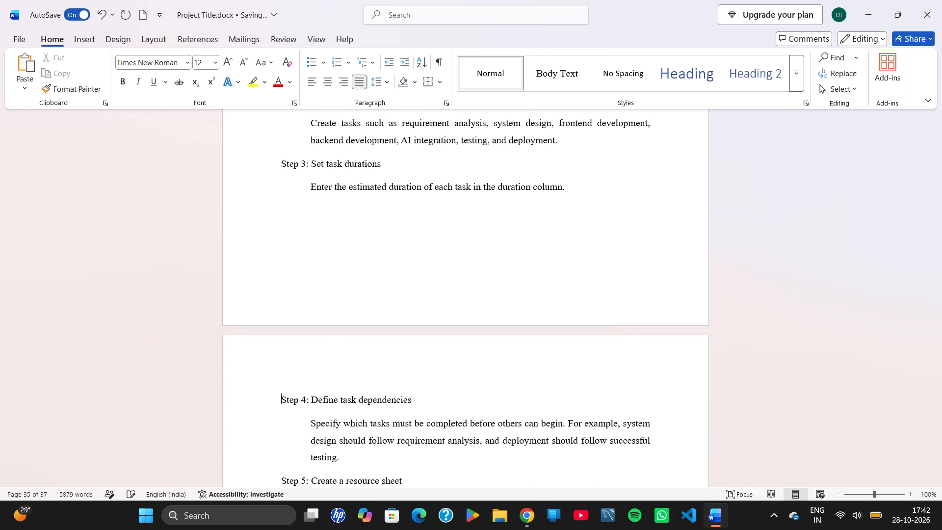
Indent every line of the Step 5, Step 6 and Step 7 descriptions in the ProjectLibre procedure by one tab stop.
scroll(283, 211, down, 2)
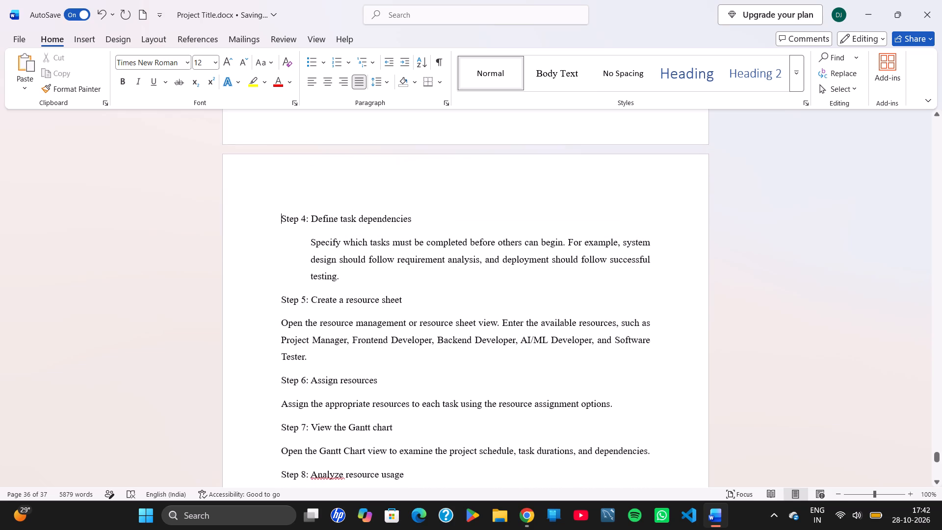
click(281, 324)
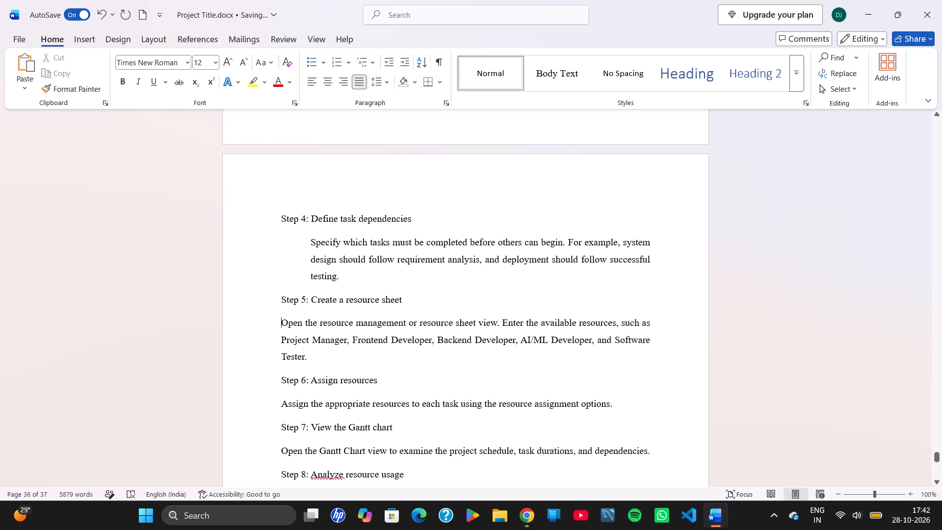
key(Tab)
click(280, 341)
key(Tab)
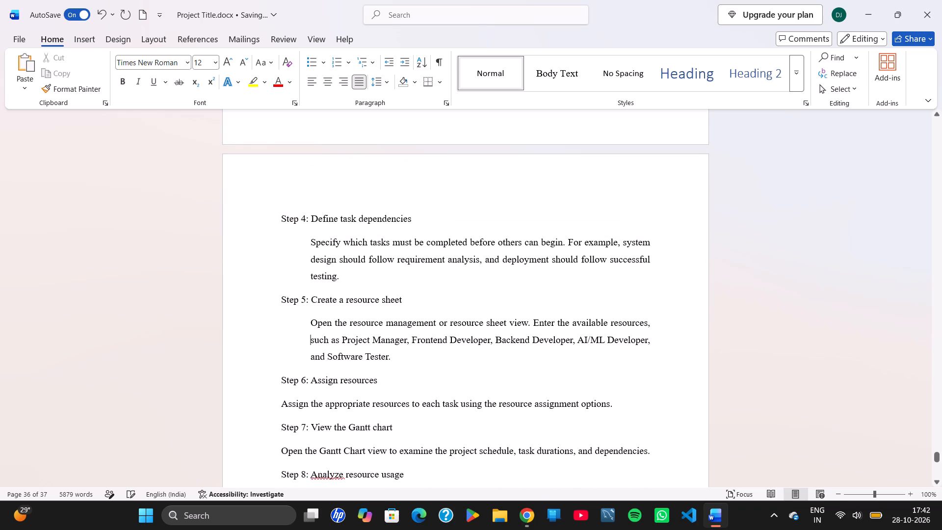
scroll(287, 369, down, 1)
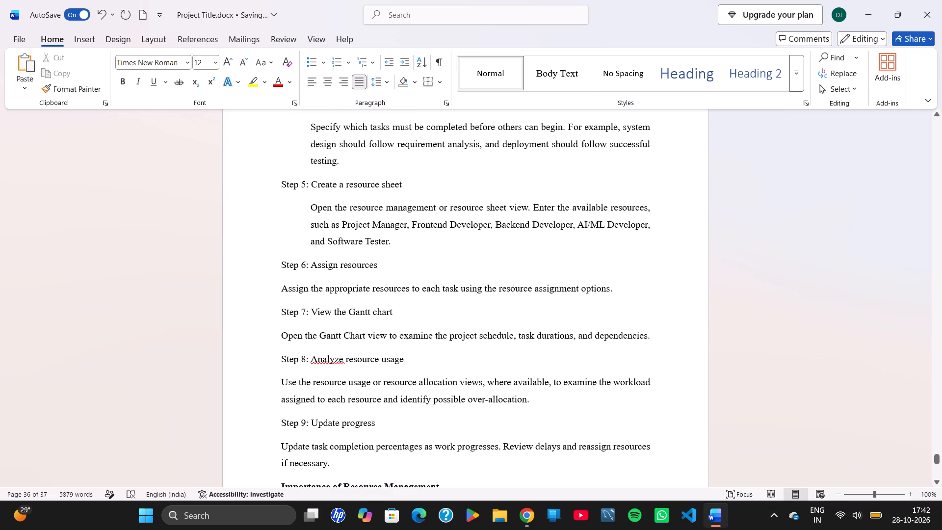
click(281, 290)
key(Tab)
click(282, 336)
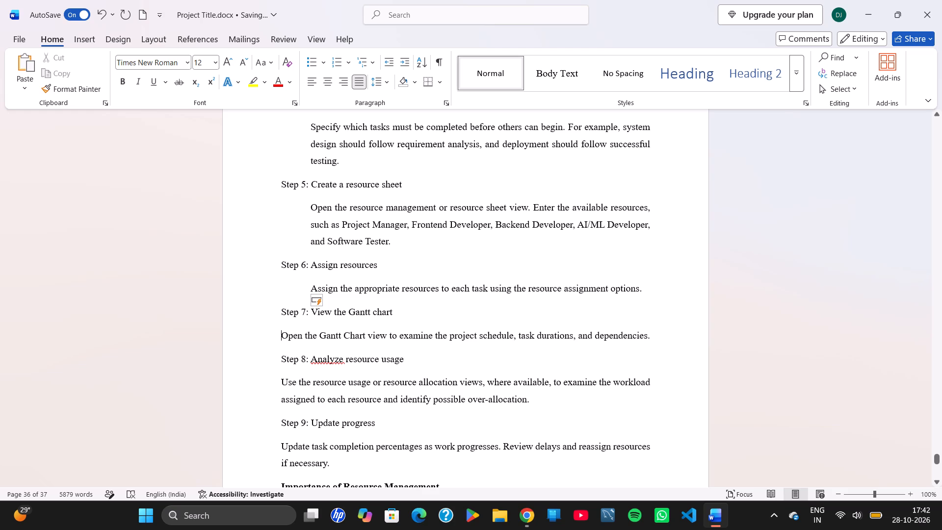
key(Tab)
click(278, 350)
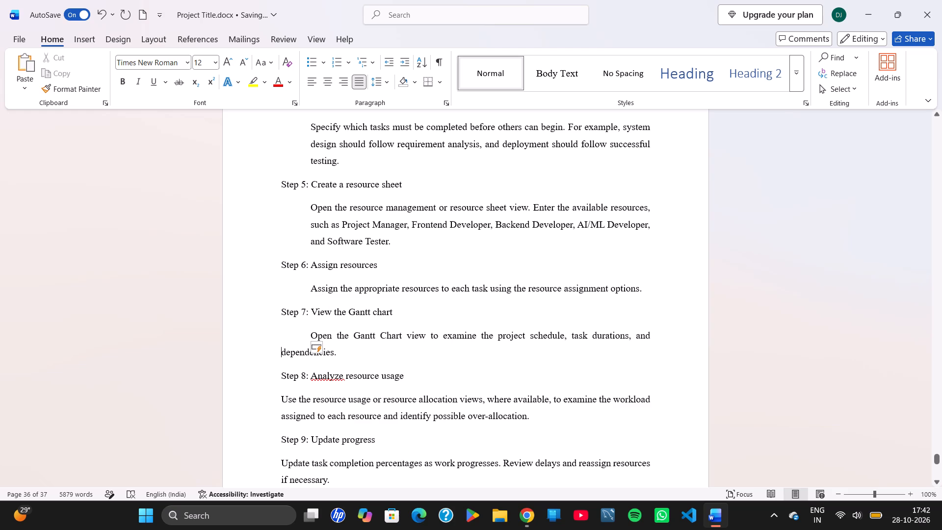
key(Tab)
Indent every line of the Step 8 and Step 9 descriptions in the ProjectLibre procedure by one tab stop.
click(280, 396)
key(Tab)
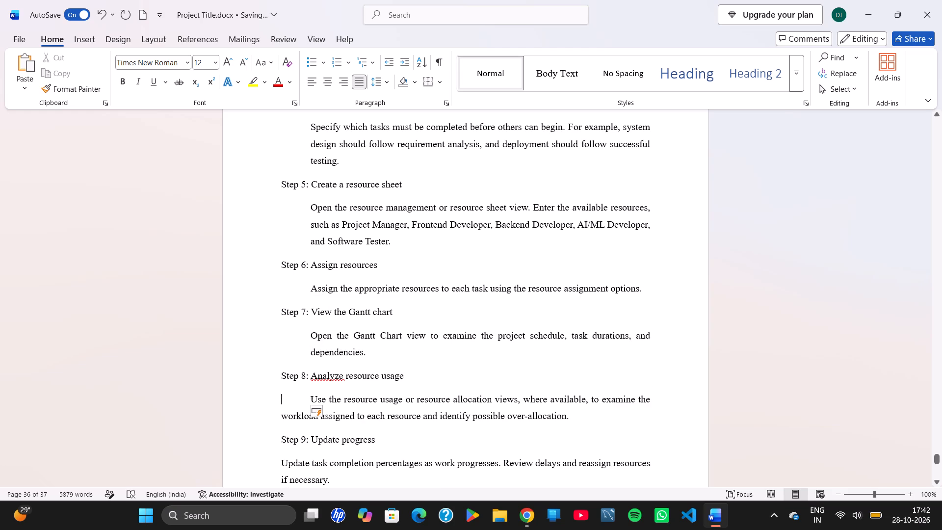
click(281, 412)
key(Tab)
scroll(281, 412, down, 1)
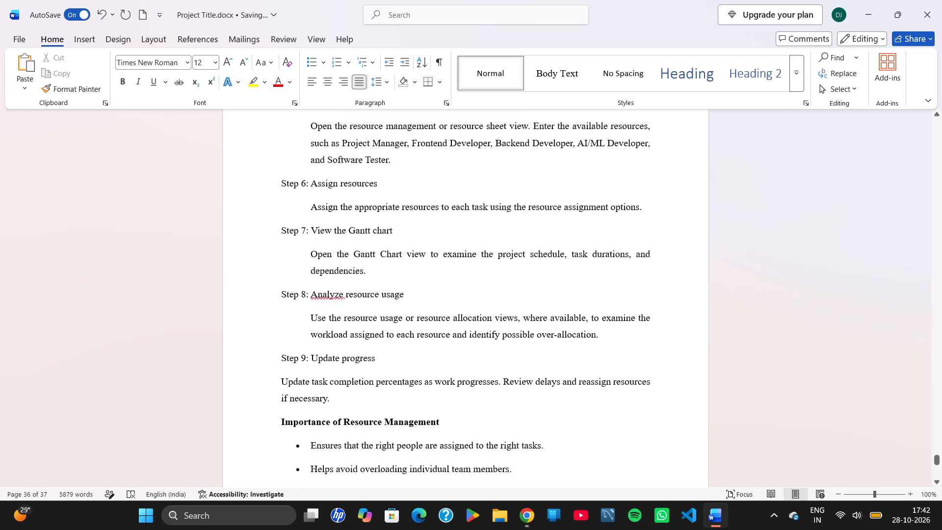
scroll(281, 412, down, 1)
click(281, 363)
key(Tab)
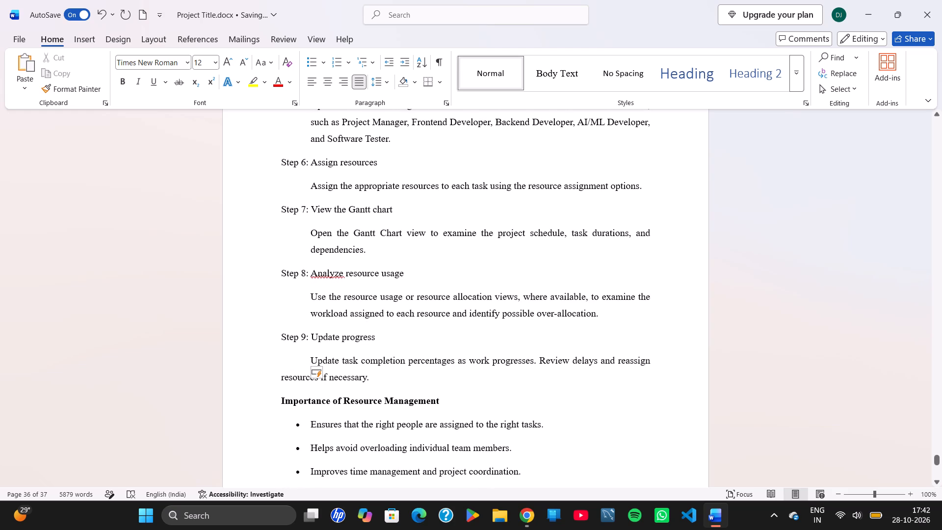
click(282, 378)
key(Tab)
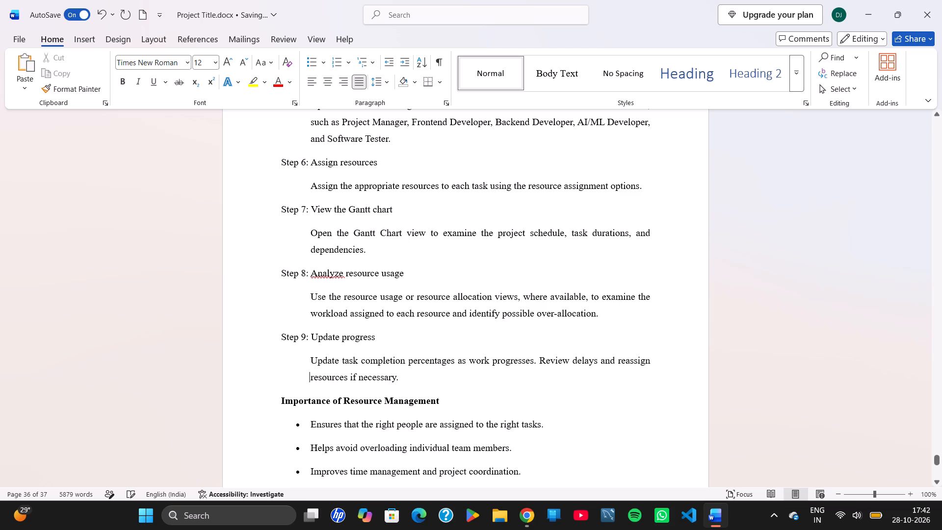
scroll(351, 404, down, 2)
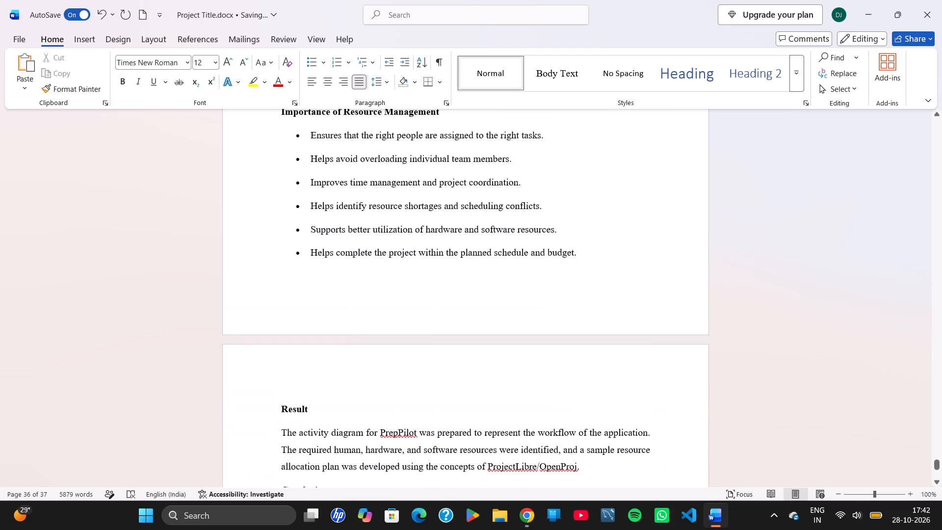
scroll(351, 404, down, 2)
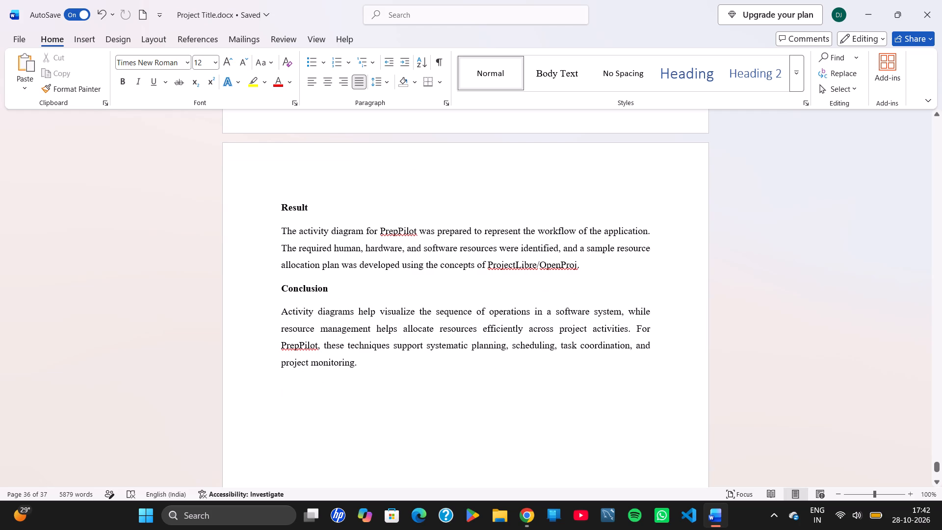
Delete the last "Conclusion" heading and merge its paragraph into the end of the Result paragraph, separated by a space.
drag(346, 296, 278, 295)
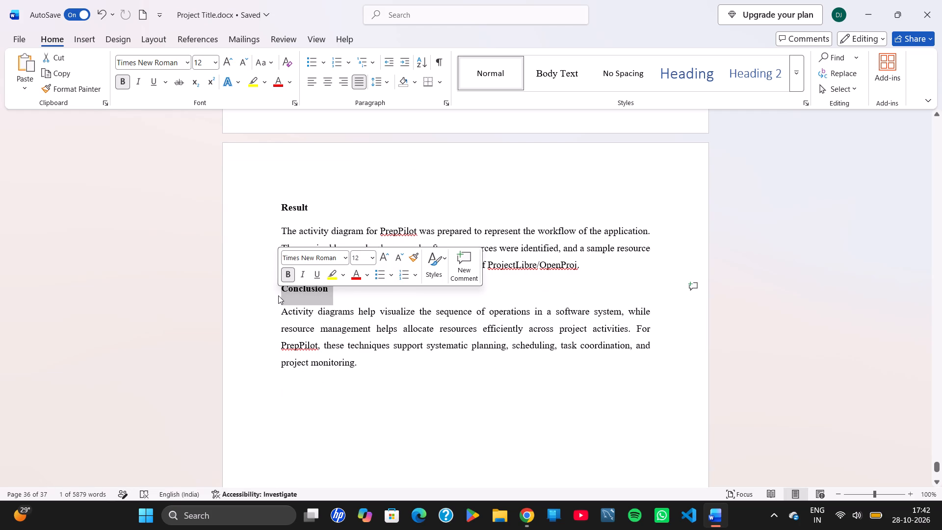
key(BackSpace)
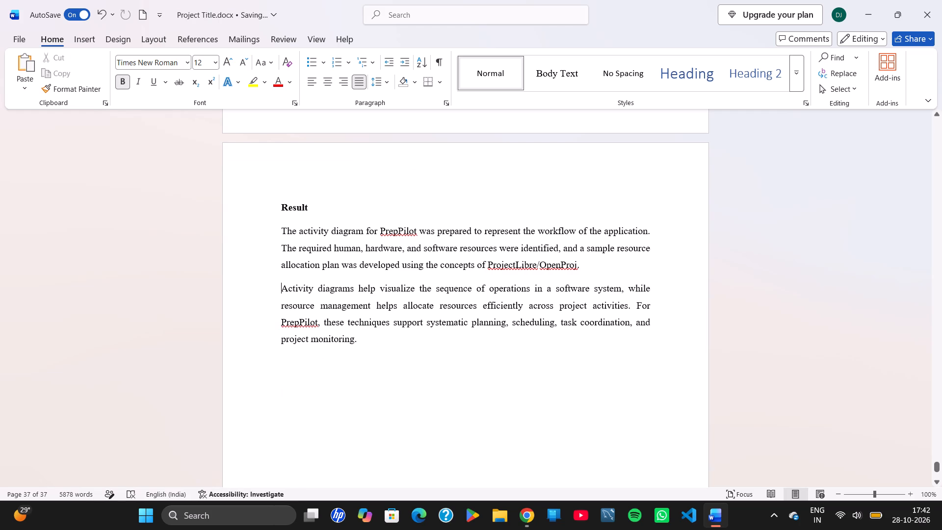
key(BackSpace)
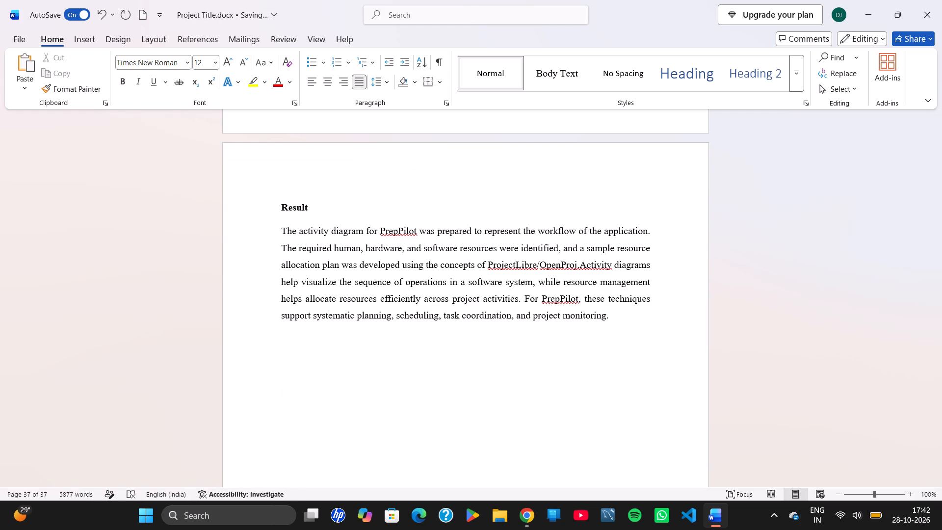
key(space)
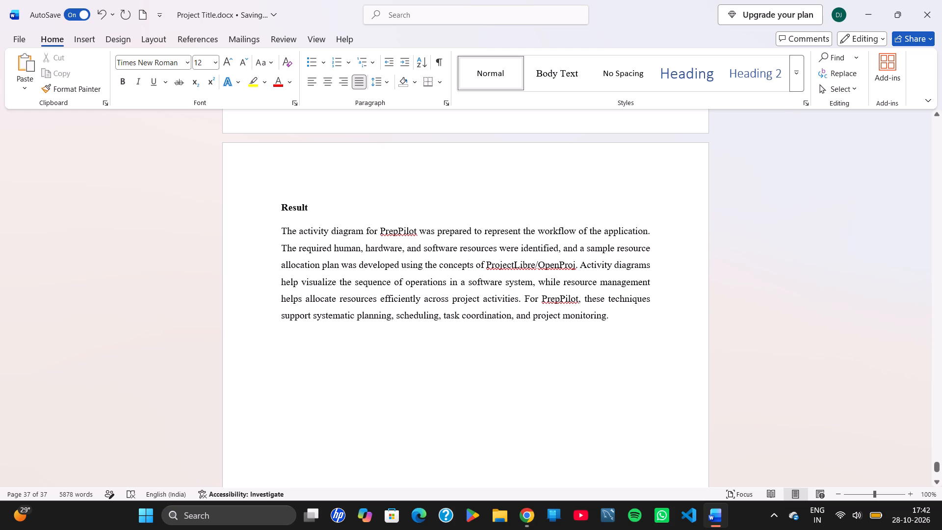
Rename the "Result" heading above the merged paragraph as "Conclusion".
scroll(349, 314, down, 1)
scroll(349, 314, up, 1)
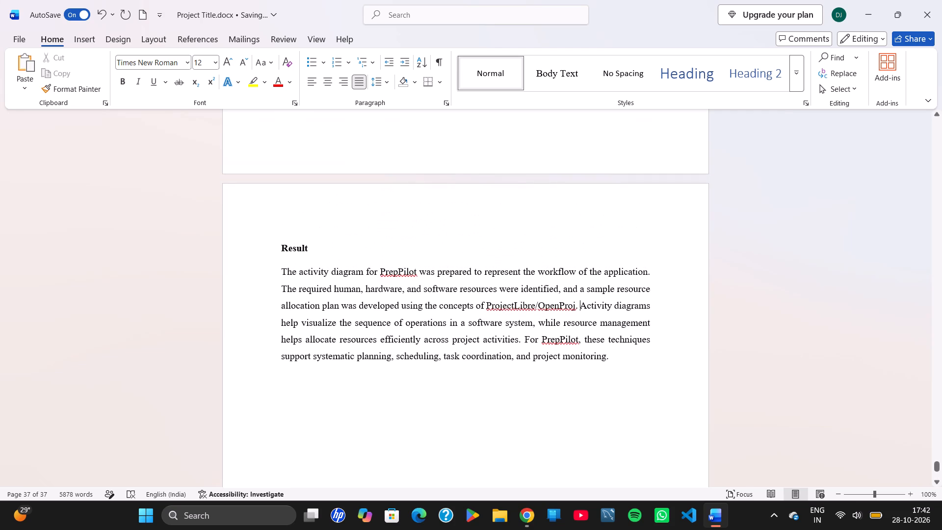
drag(316, 244, 279, 247)
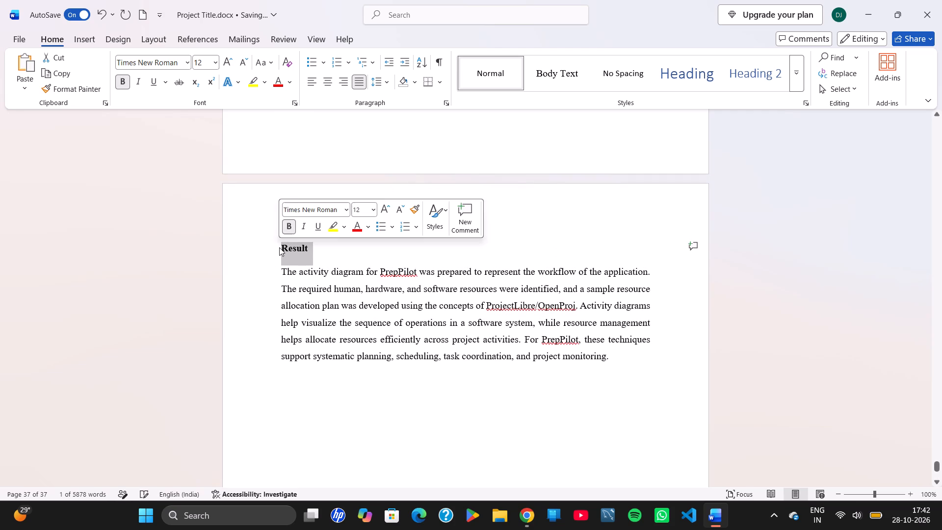
text(Conclusio)
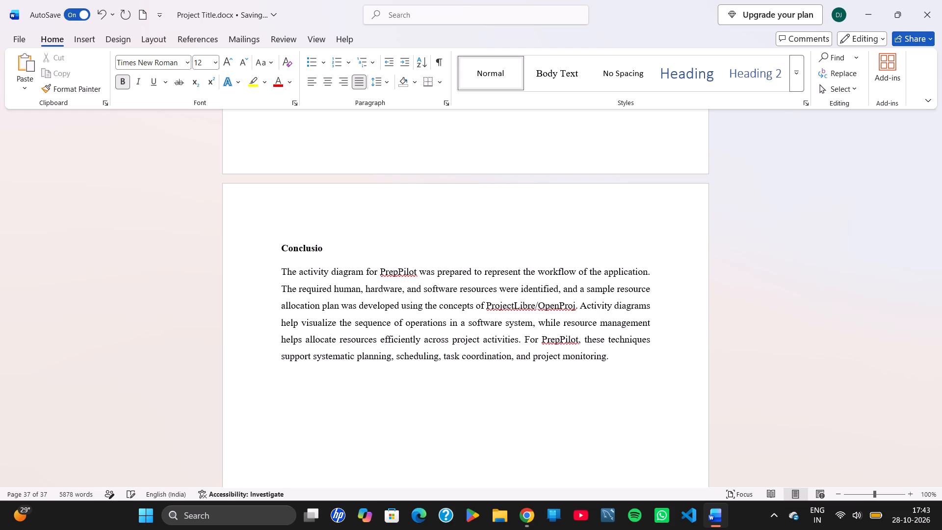
key(n)
Insert nine more blank lines above the caption "Figure 1: Activity Diagram of PrepPilot" to enlarge the diagram space.
scroll(284, 237, down, 4)
scroll(284, 237, up, 8)
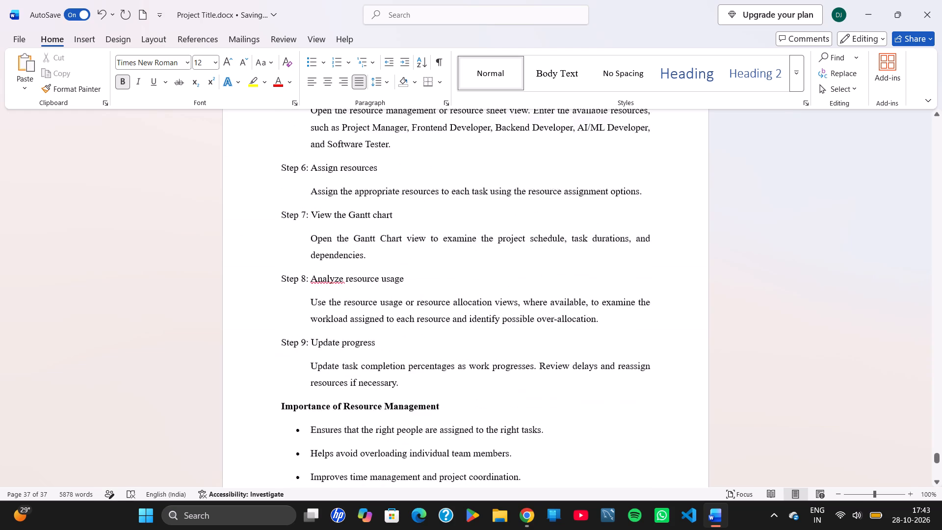
scroll(284, 237, up, 4)
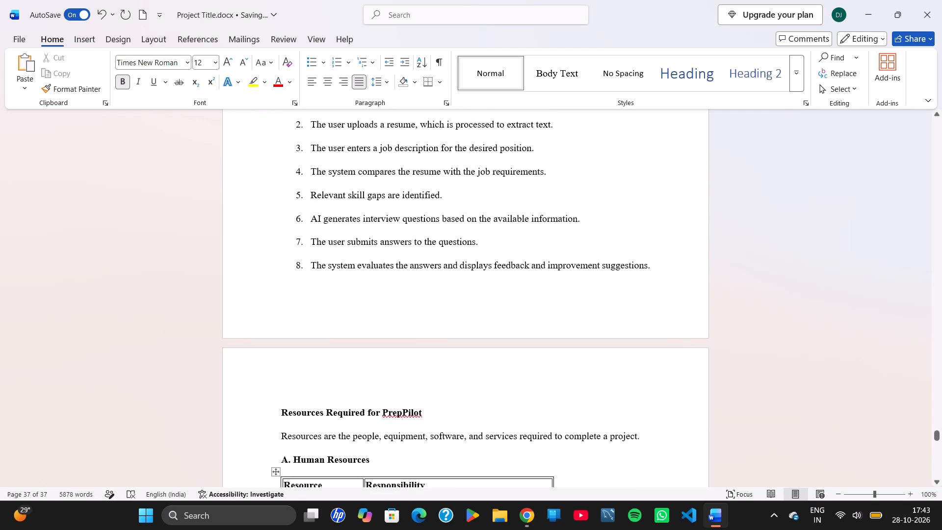
scroll(284, 237, up, 1)
click(287, 207)
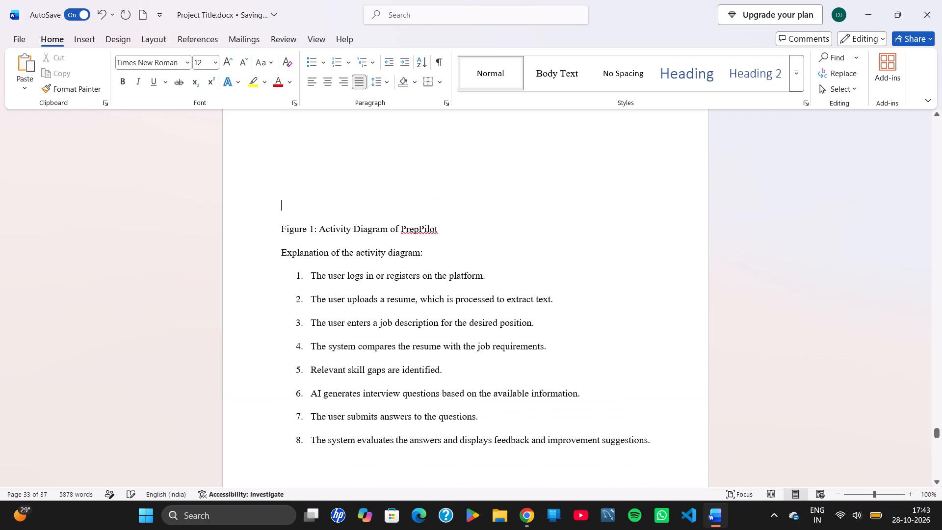
key(Return)
key(Return)
key(Return)
key(Return)
key(Return)
key(Return)
key(Return)
key(Return)
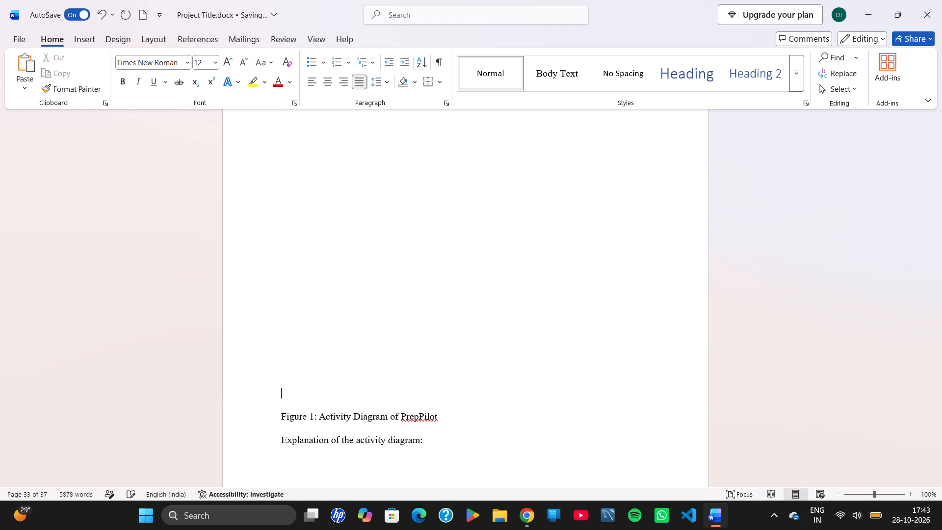
key(Return)
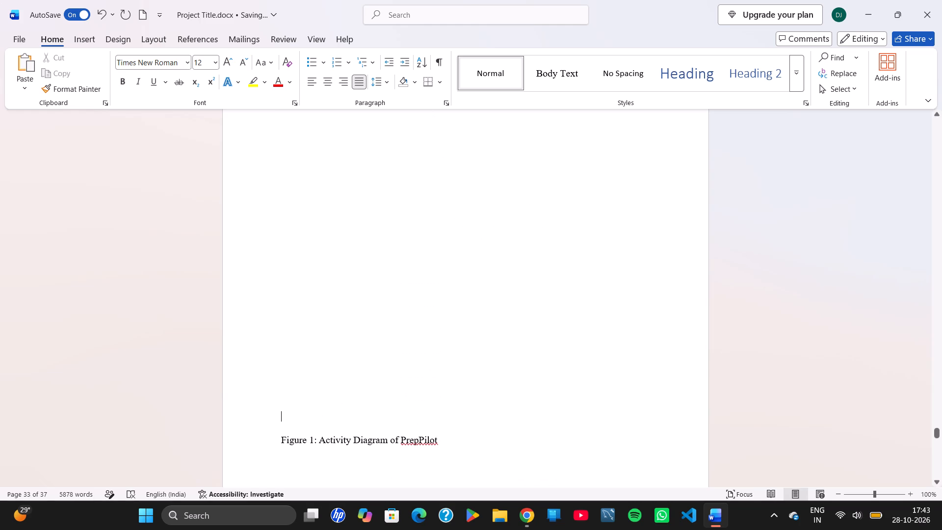
scroll(437, 442, up, 1)
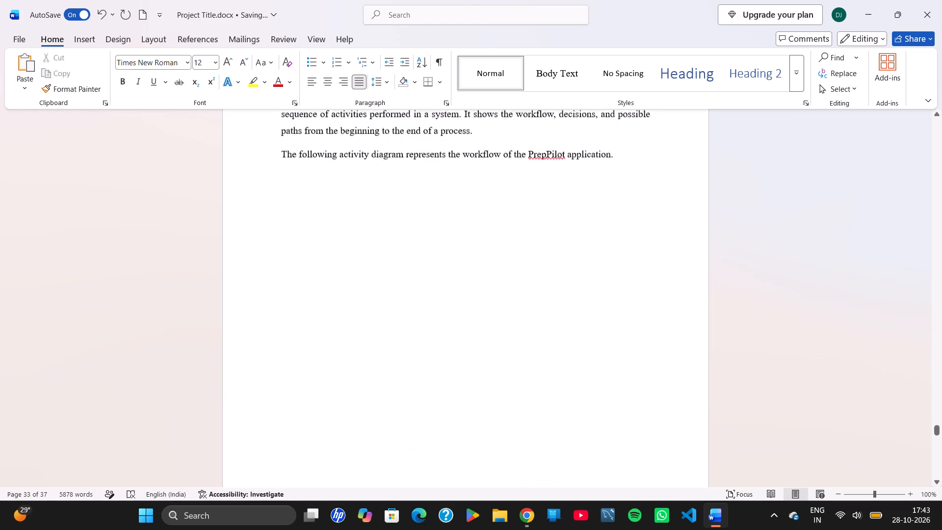
scroll(437, 442, up, 1)
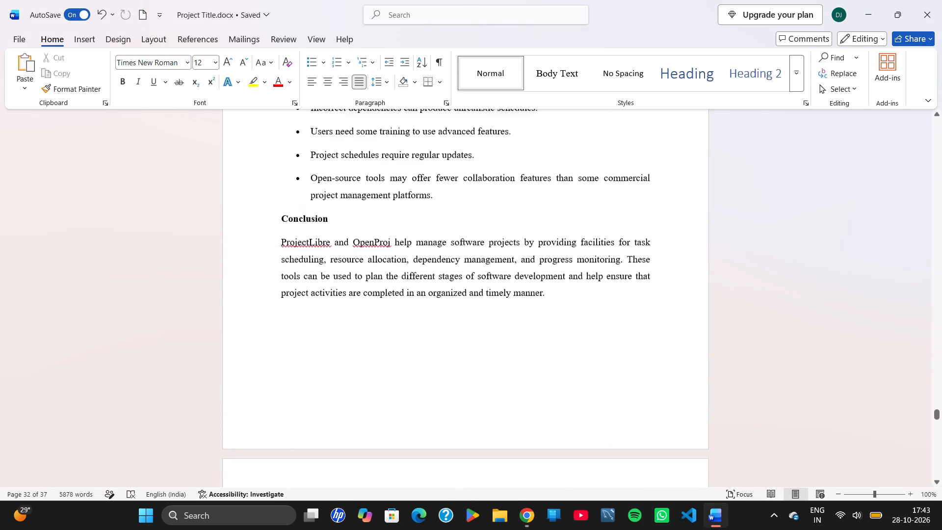
scroll(680, 225, up, 1)
scroll(680, 225, down, 3)
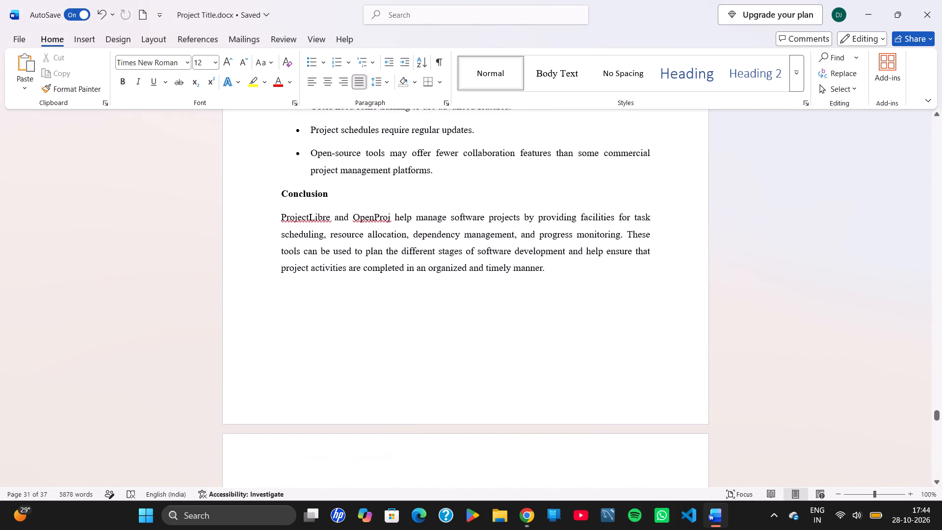
scroll(680, 225, down, 2)
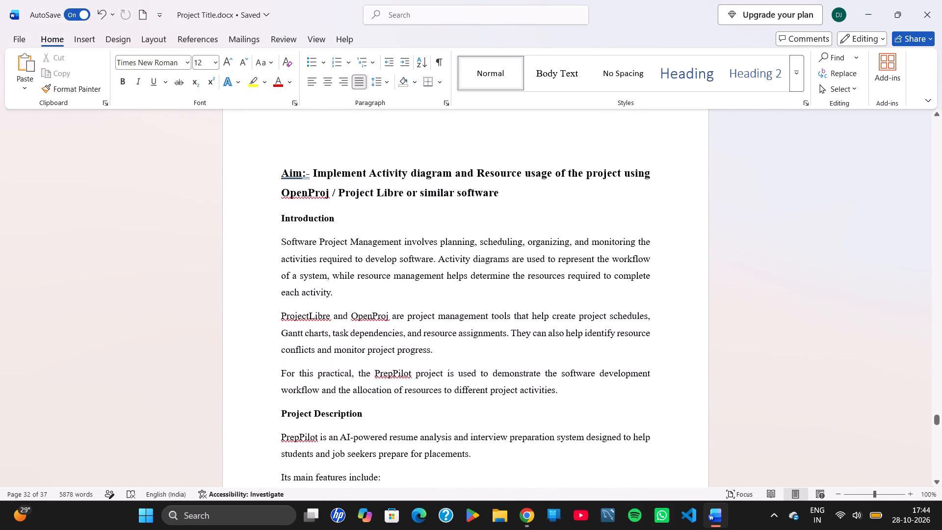
scroll(680, 225, down, 2)
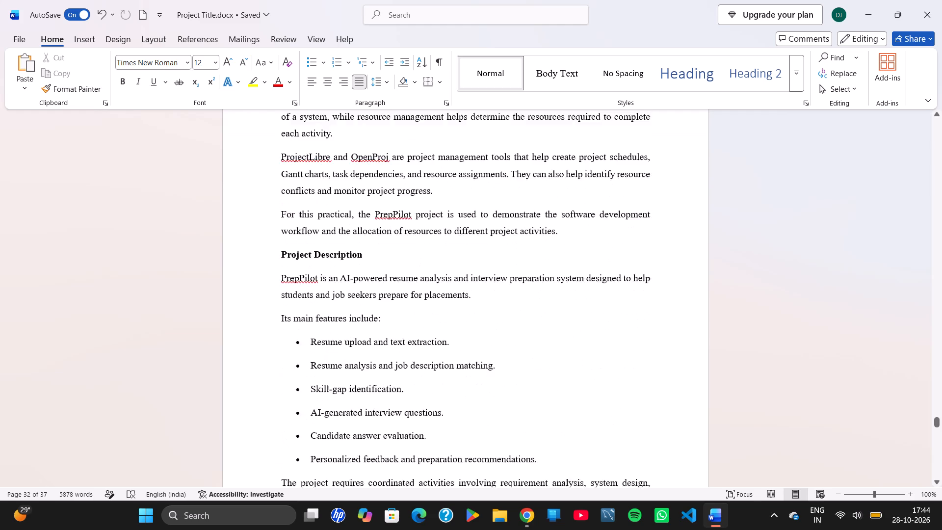
scroll(680, 225, down, 5)
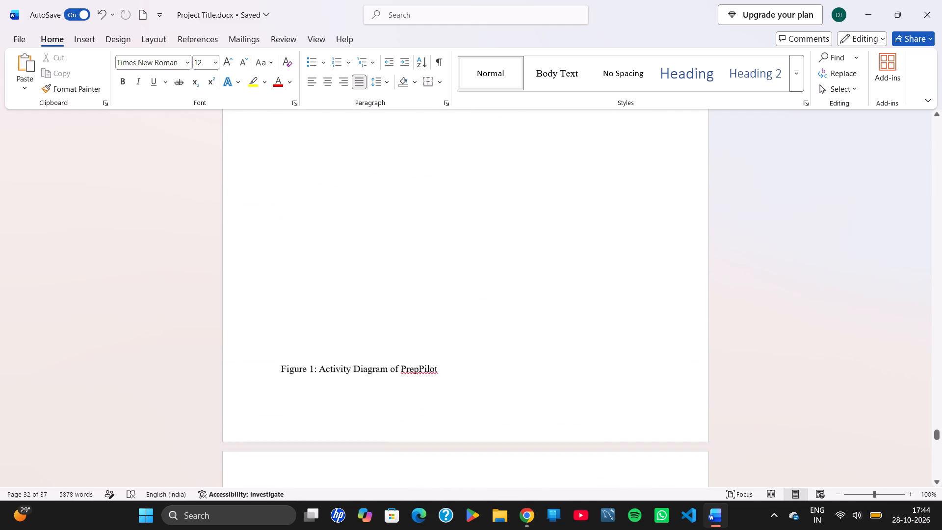
scroll(680, 225, down, 5)
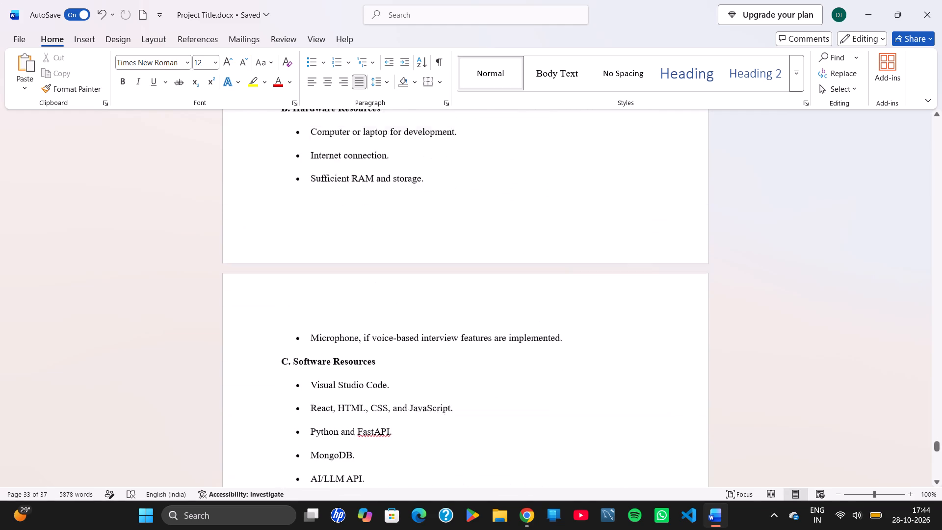
scroll(680, 225, down, 6)
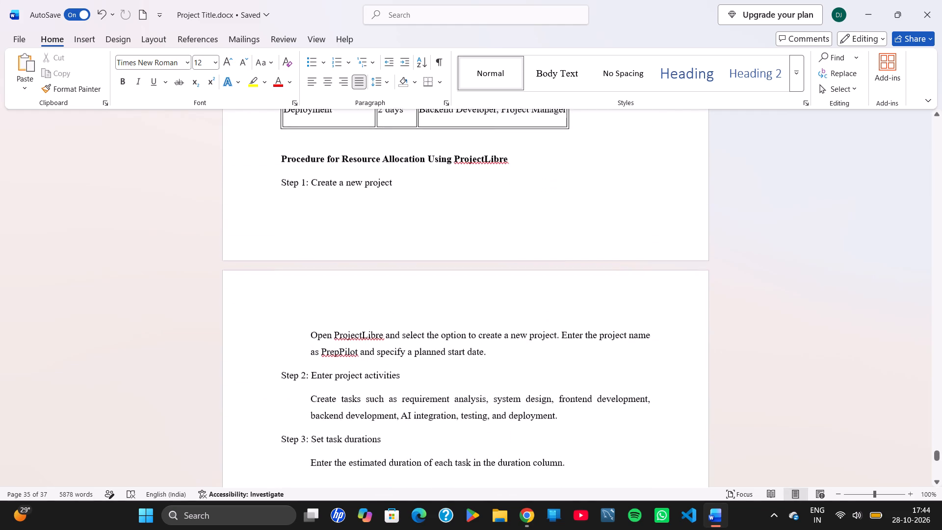
scroll(680, 225, down, 2)
Delete the three blank lines between the Step 3 description and "Step 4: Define task dependencies".
scroll(680, 225, up, 2)
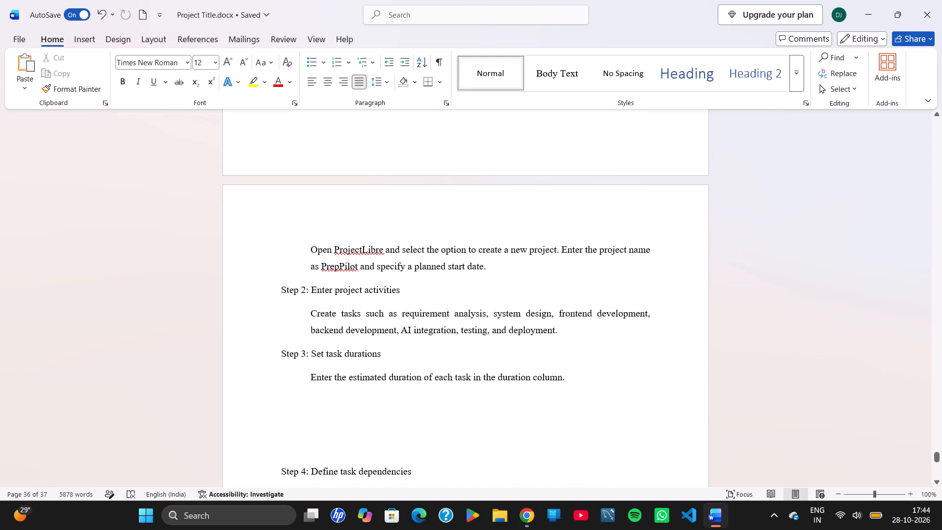
click(313, 389)
key(Down)
key(BackSpace)
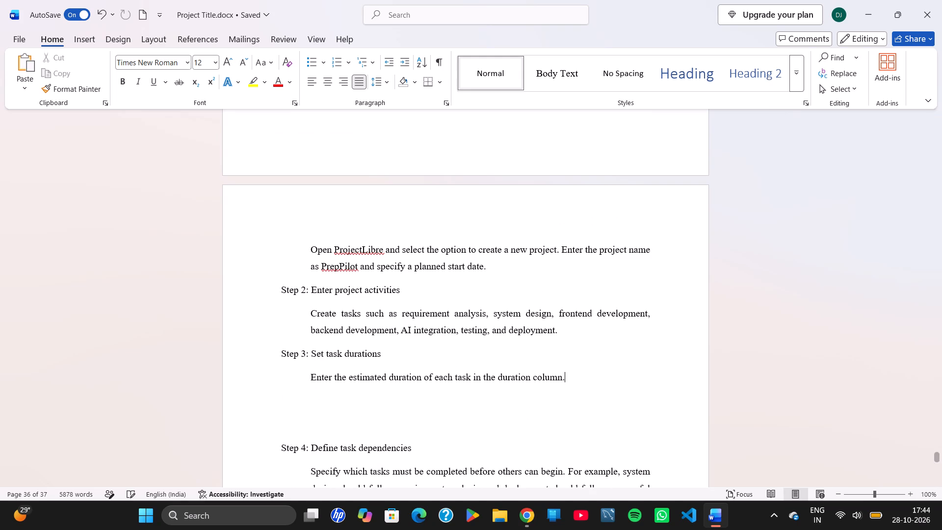
key(BackSpace)
key(ctrl+z)
key(Down)
key(BackSpace)
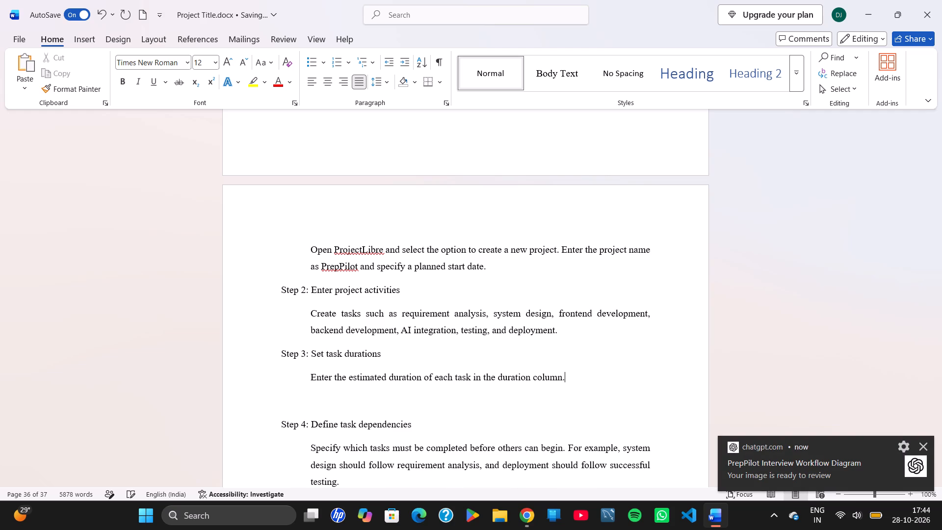
key(Down)
key(BackSpace)
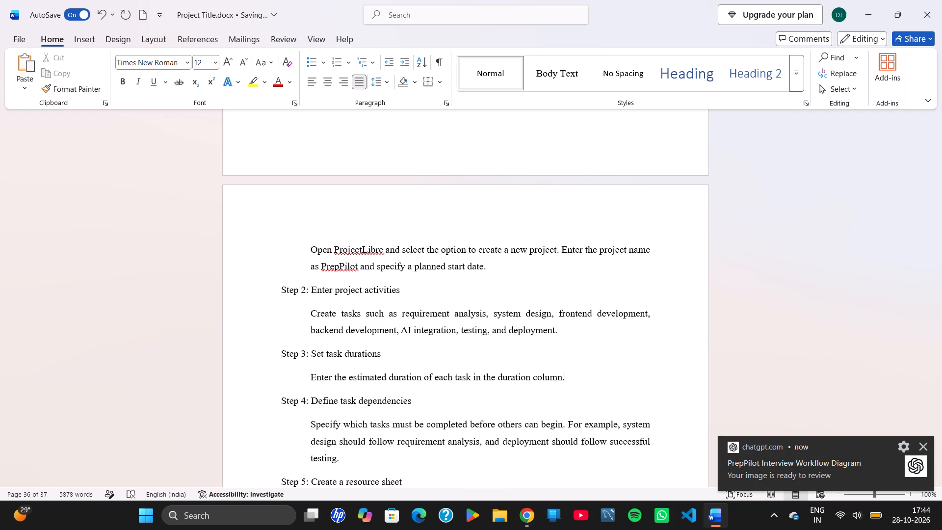
Insert a blank line before the heading "Importance of Resource Management" so it starts on the following page with its bullets.
scroll(313, 389, down, 2)
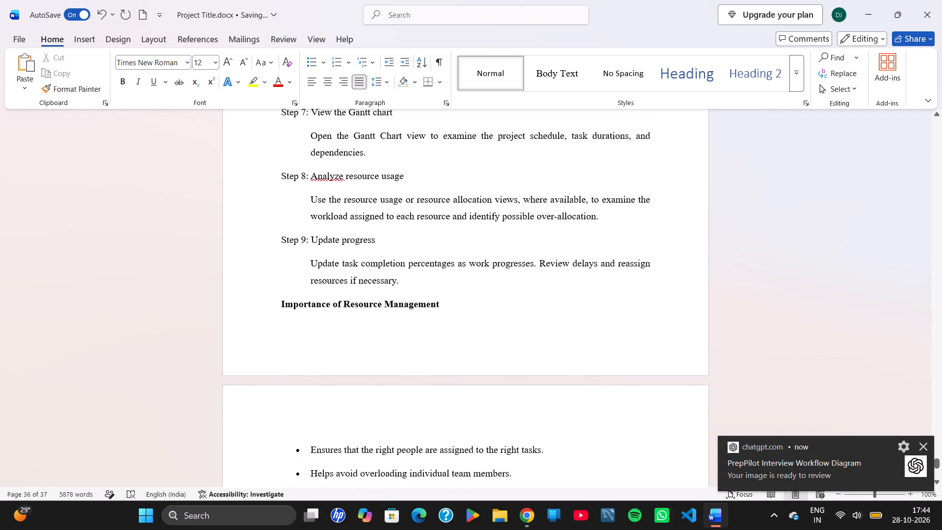
click(279, 303)
key(Return)
Insert two blank lines above "Procedure for Resource Allocation Using ProjectLibre" so the heading and Step 1 move to the following page.
scroll(279, 303, down, 5)
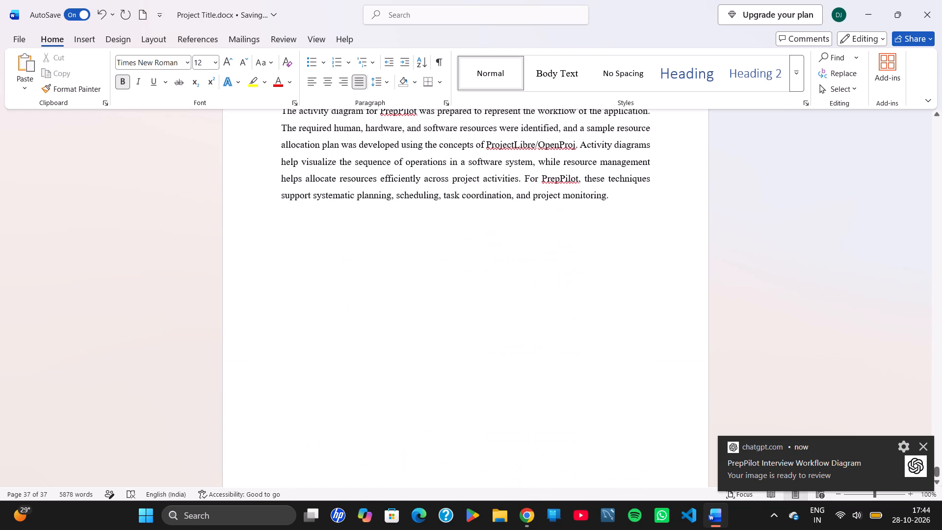
scroll(279, 303, up, 5)
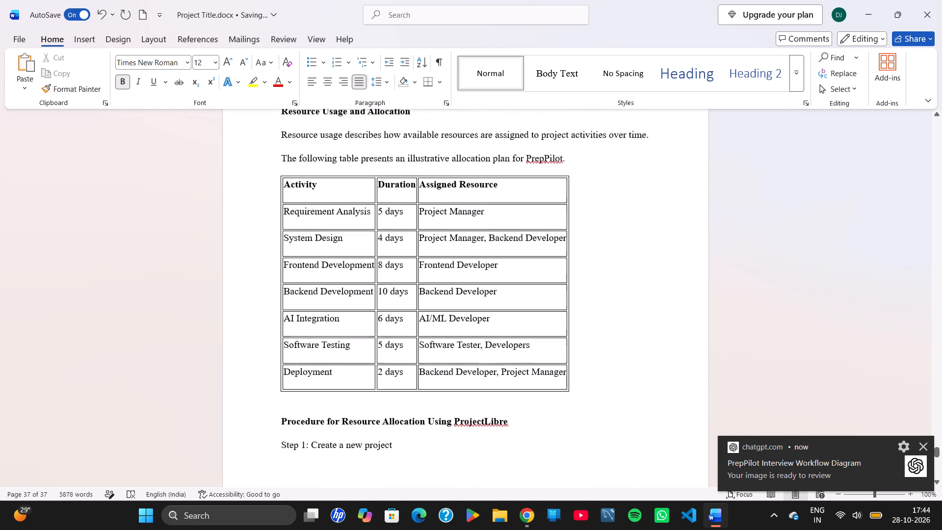
scroll(309, 327, down, 1)
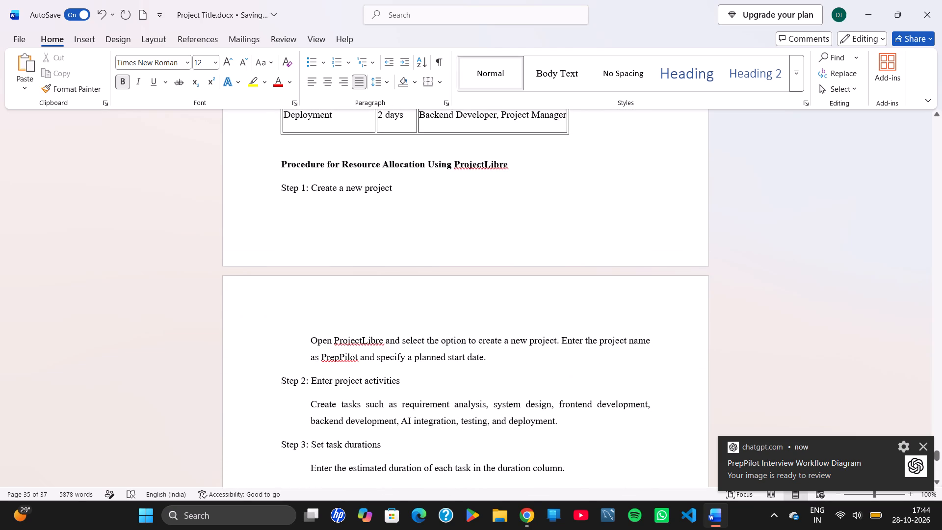
click(280, 169)
key(Return)
key(Return)
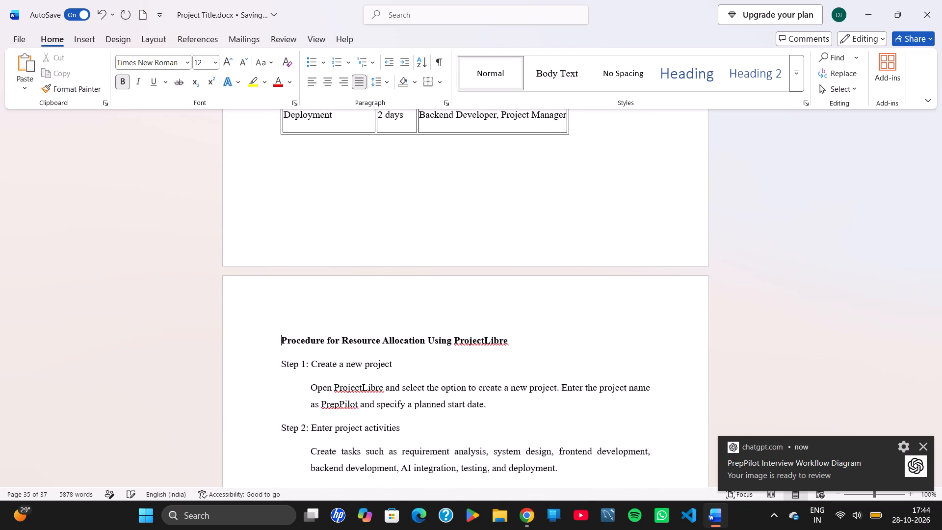
Delete the blank line between the Human Resources table and the heading "B. Hardware Resources".
scroll(280, 169, up, 2)
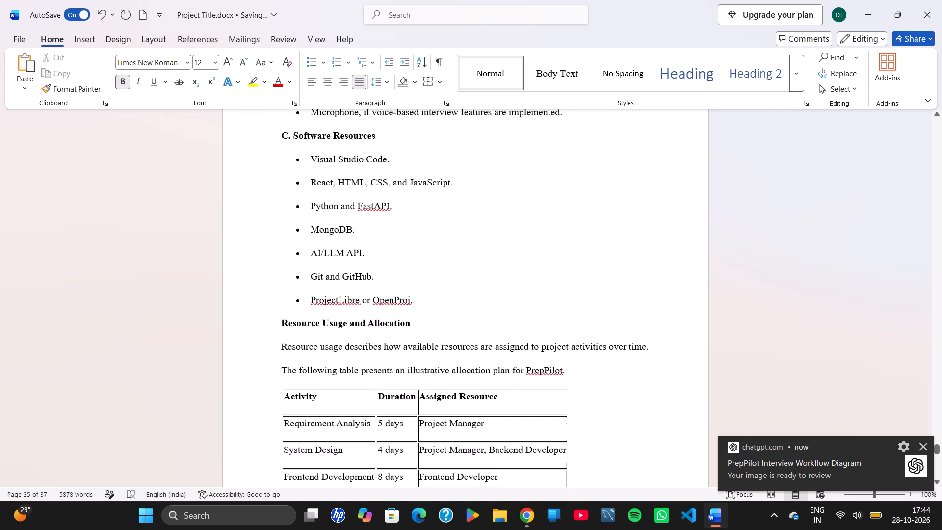
scroll(280, 169, up, 2)
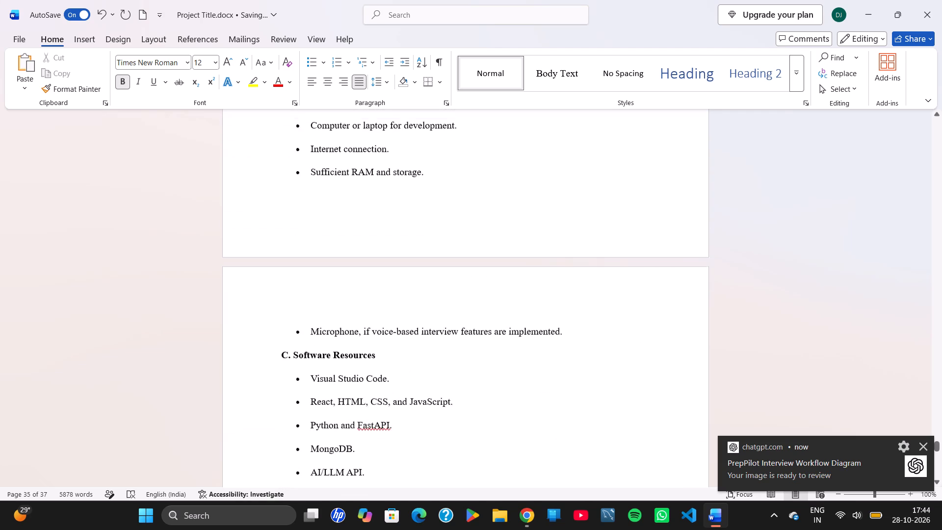
scroll(280, 169, up, 1)
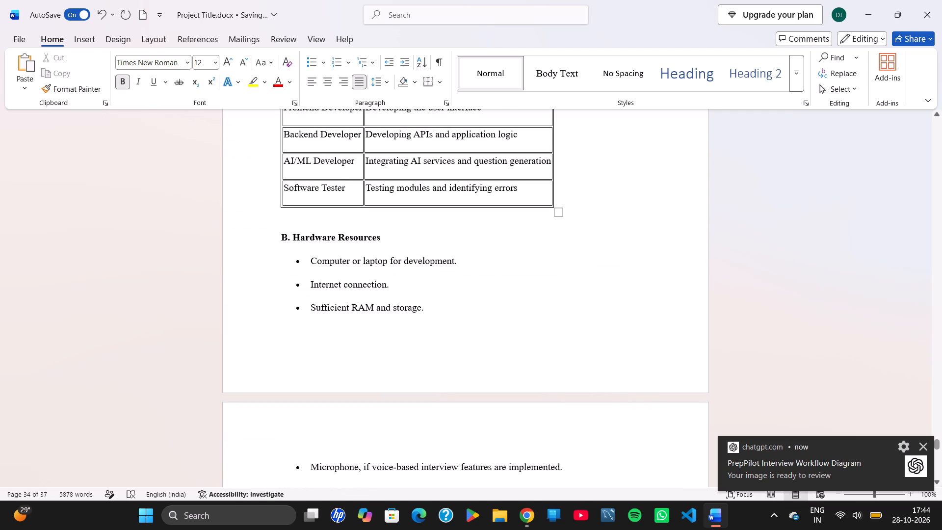
click(285, 217)
key(BackSpace)
key(Delete)
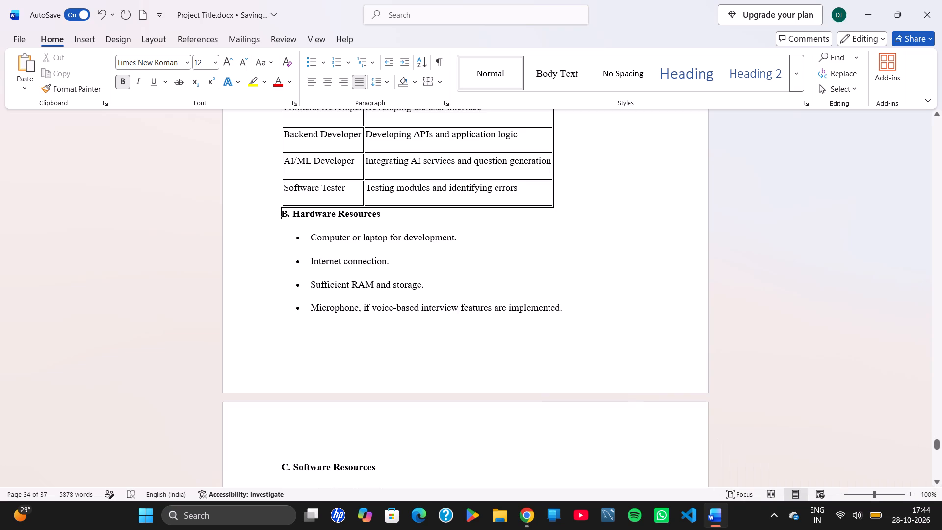
Move the Human Resources table slightly upward, closer to the heading "A. Human Resources".
scroll(285, 217, up, 1)
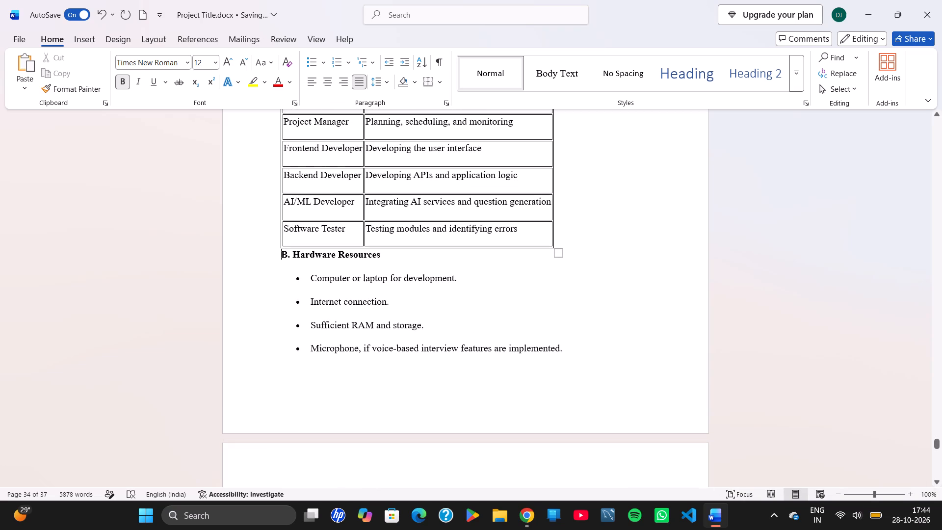
scroll(492, 242, up, 1)
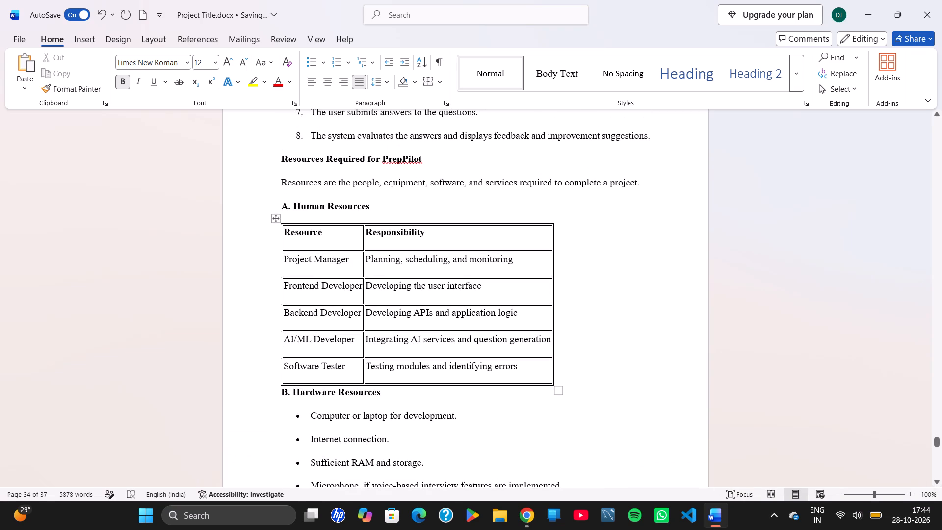
click(369, 243)
drag(277, 218, 288, 214)
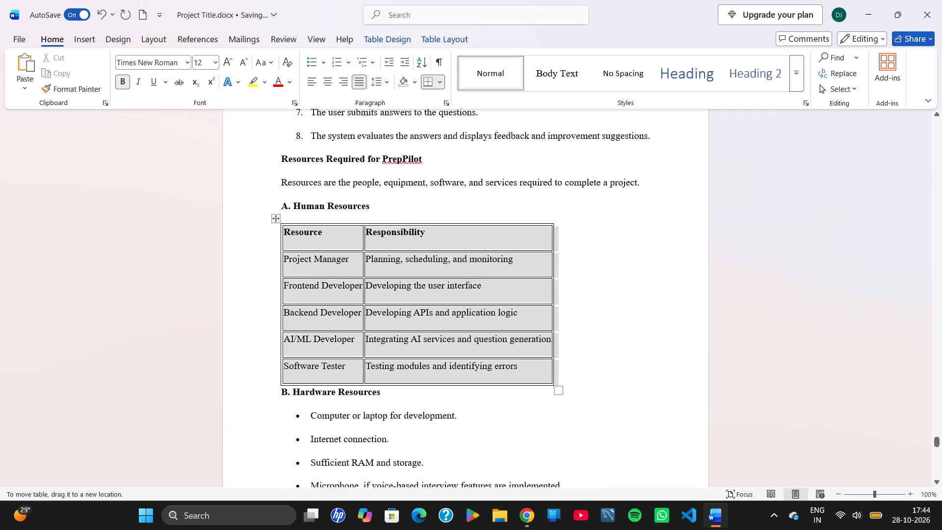
drag(288, 214, 289, 212)
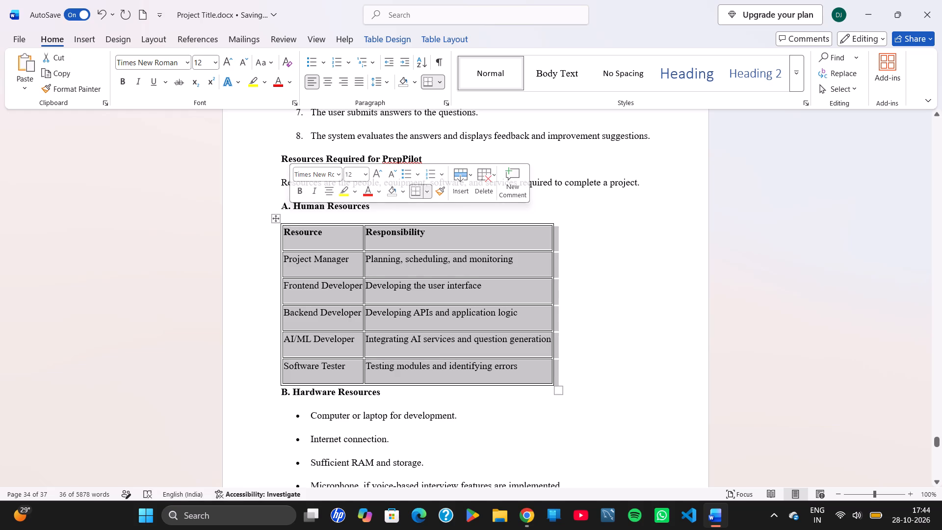
drag(274, 216, 286, 212)
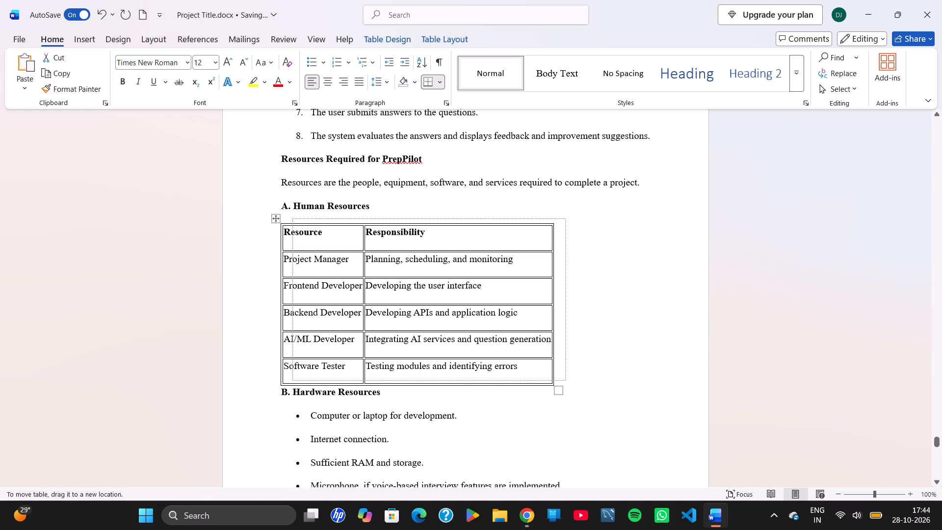
drag(286, 212, 283, 212)
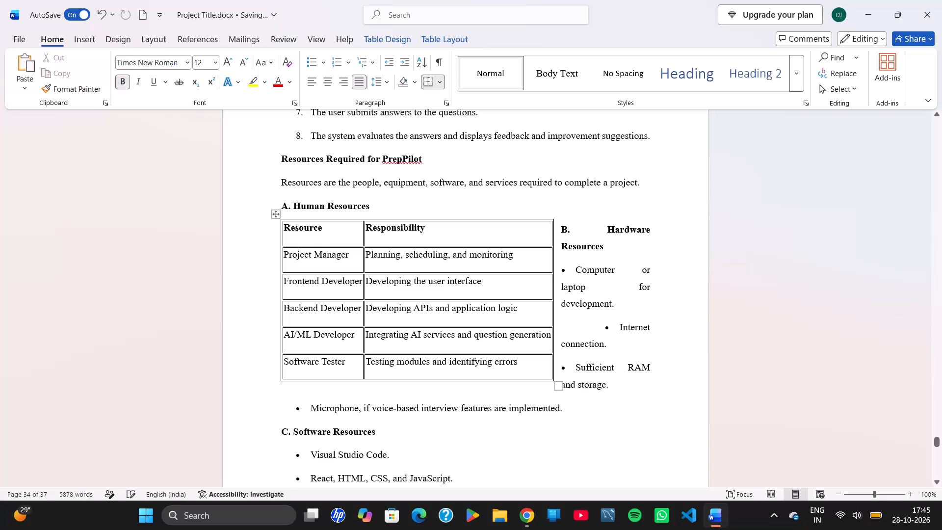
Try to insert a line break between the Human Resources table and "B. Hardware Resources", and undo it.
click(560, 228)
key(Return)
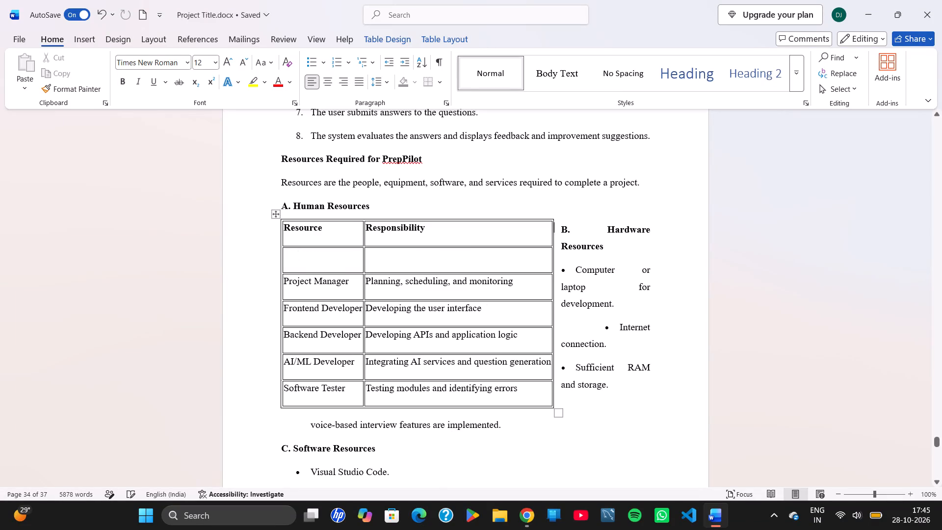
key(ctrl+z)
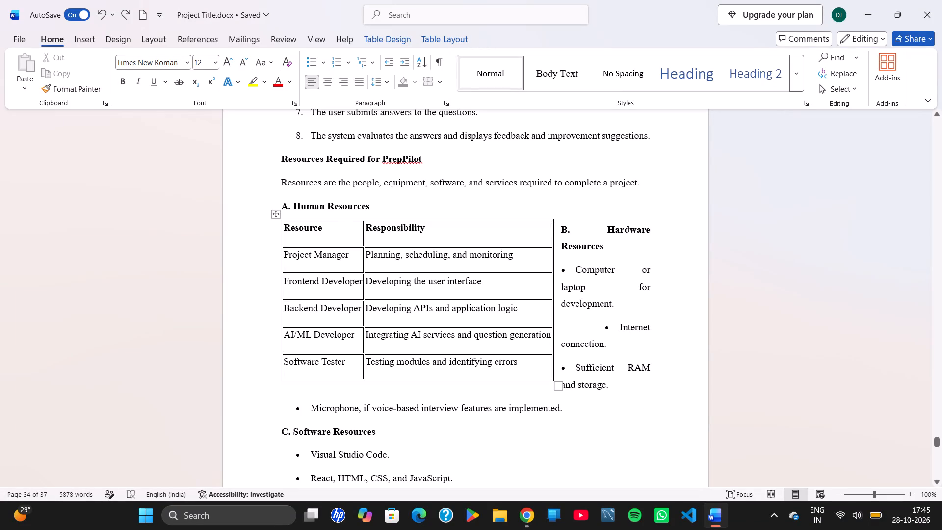
Insert line breaks between "B." and "Hardware Resources" until "Hardware Resources" sits below the Human Resources table.
click(588, 230)
key(Return)
key(Return)
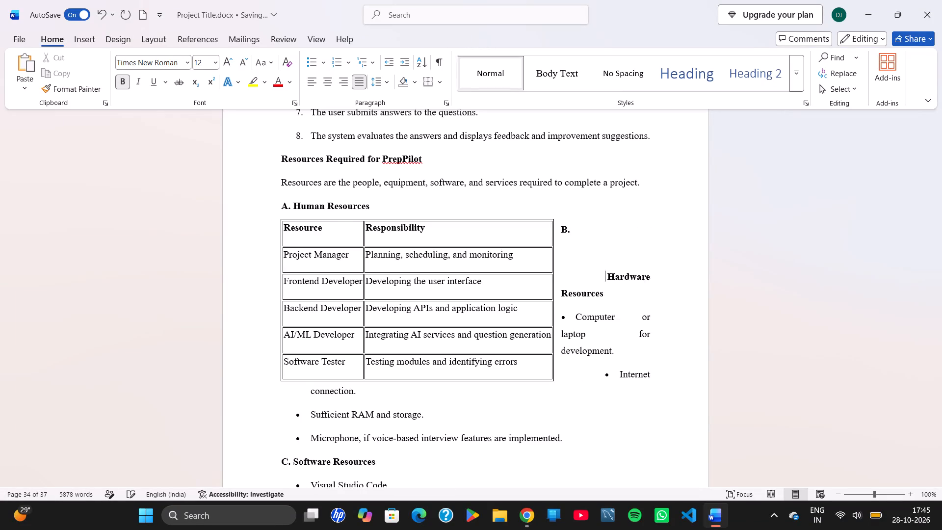
key(Return)
key(Return)
key(Return)
key(Return)
key(Return)
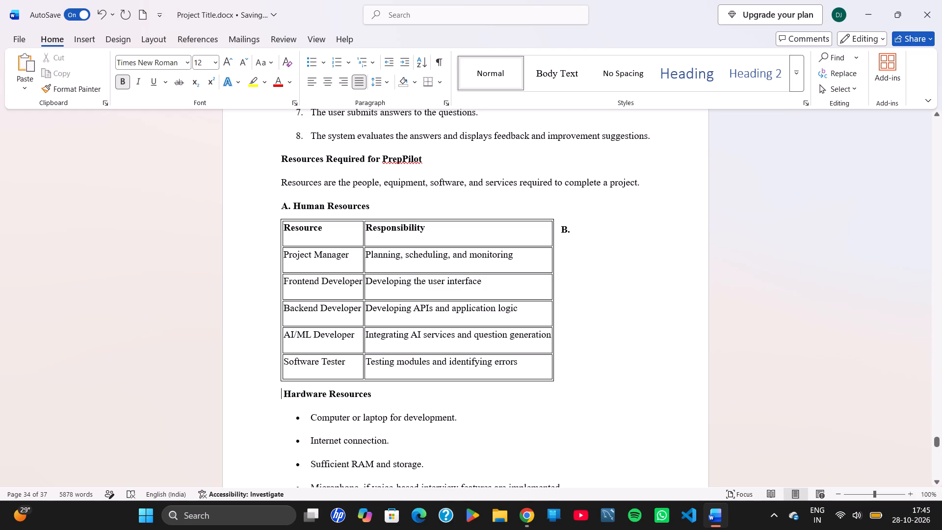
Remove the stray "B." beside the Human Resources table and put "B." in front of the "Hardware Resources" heading below it.
drag(573, 228, 565, 228)
drag(565, 228, 562, 229)
key(ctrl+c)
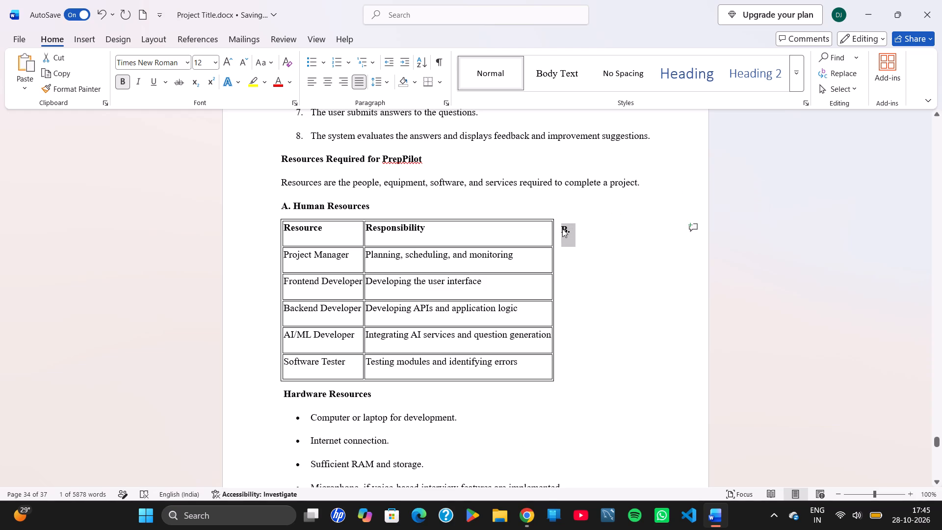
key(BackSpace)
key(Return)
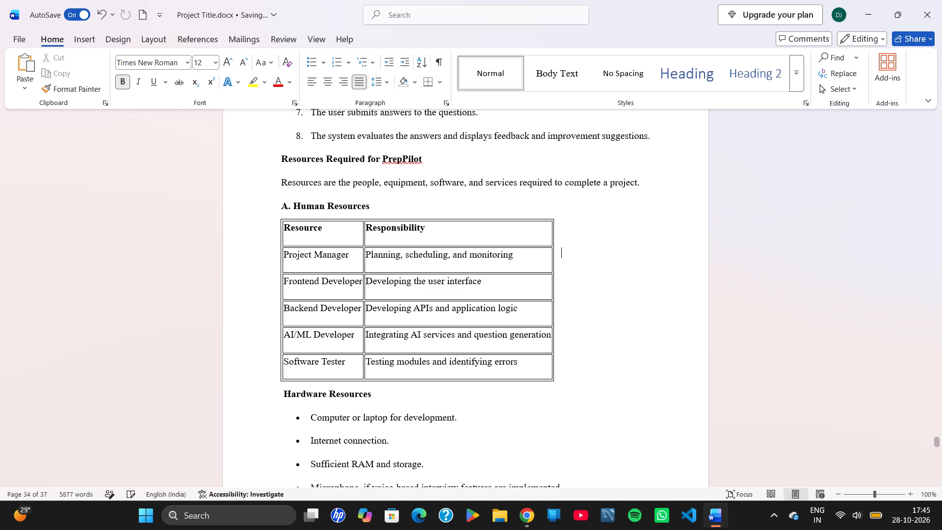
click(281, 399)
key(shift+b)
text(.)
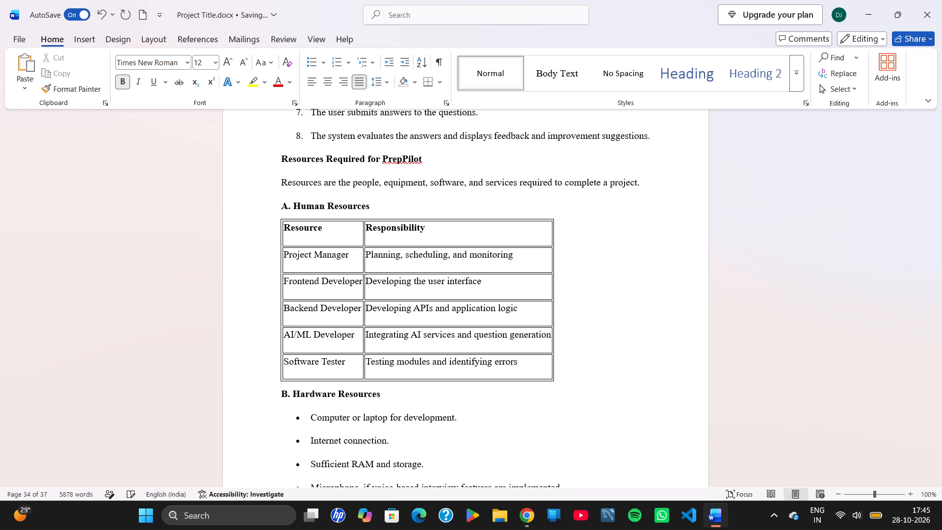
key(space)
key(BackSpace)
click(643, 386)
Review the page layout from the Hardware Resources section back up to the Figure 1 caption.
scroll(643, 386, down, 1)
scroll(643, 386, up, 2)
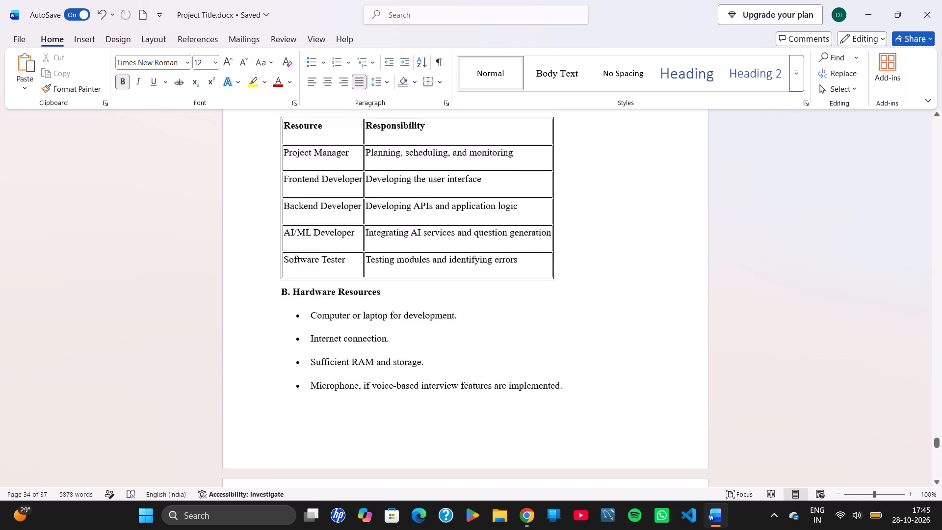
scroll(643, 386, up, 3)
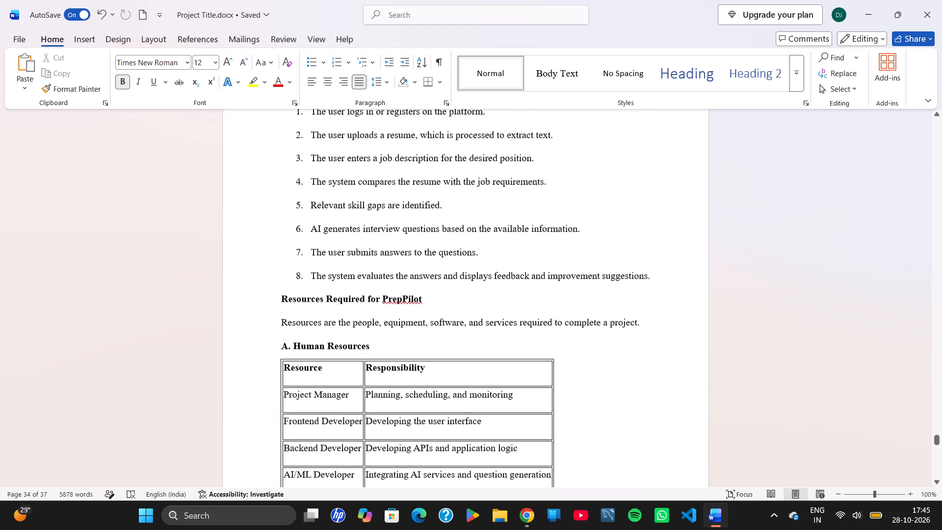
scroll(643, 386, up, 1)
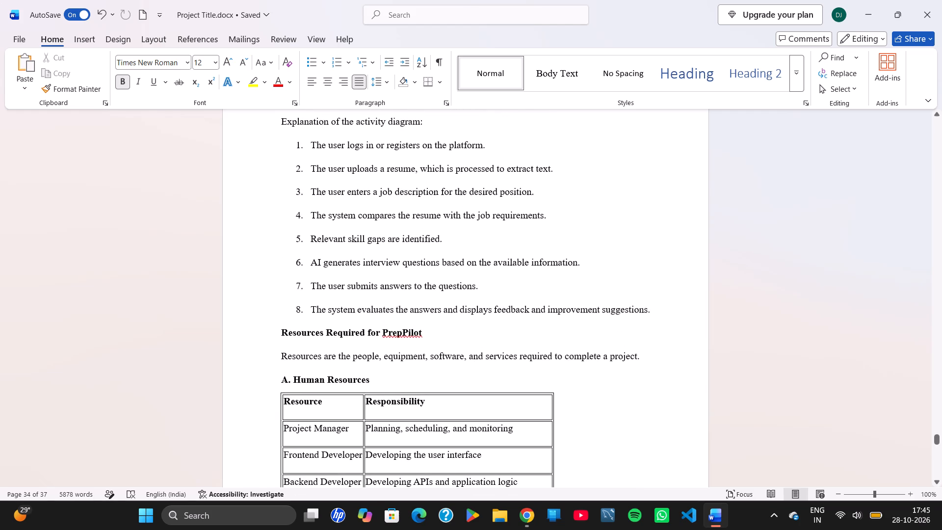
scroll(643, 386, up, 3)
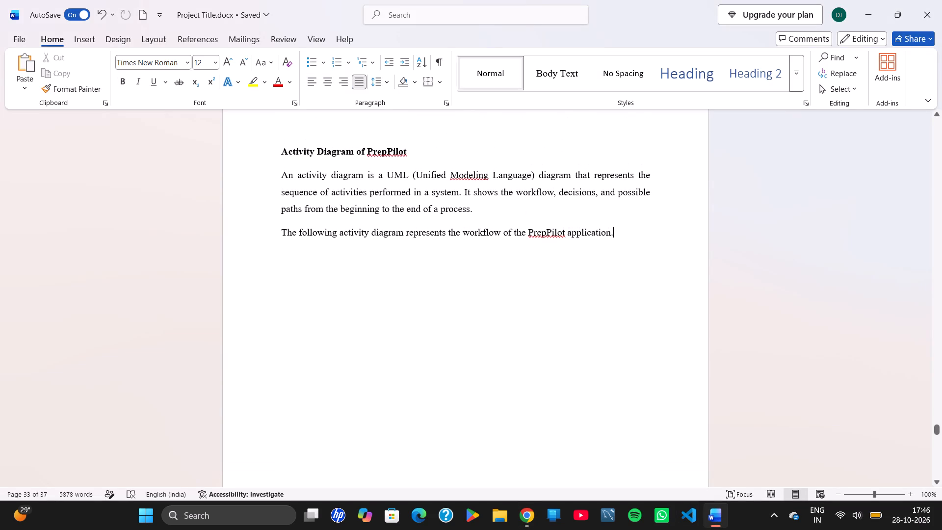
key(ctrl+v)
click(646, 254)
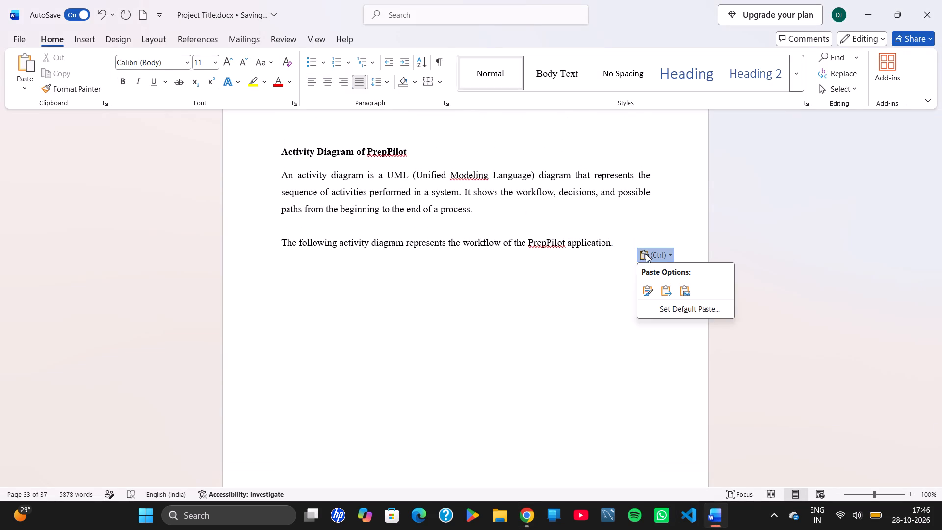
click(680, 288)
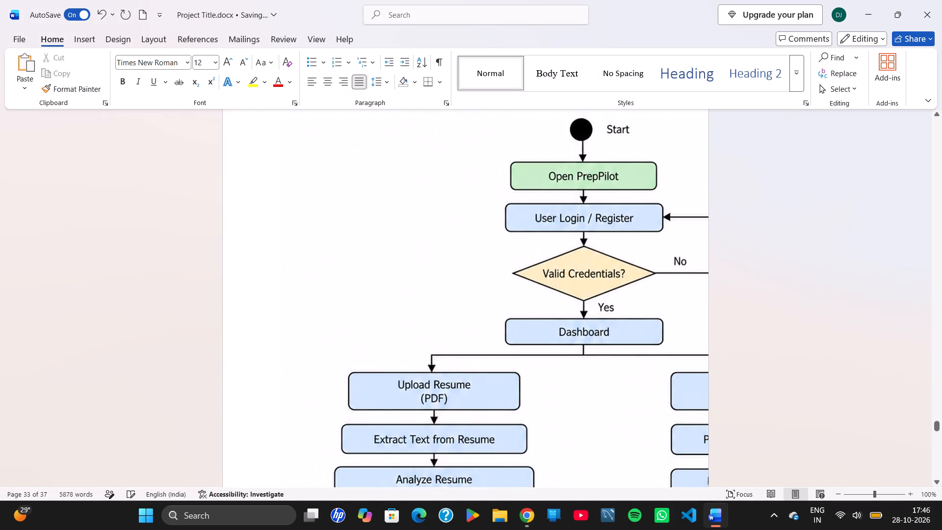
Change the pasted activity diagram's text wrapping so the picture floats freely over the page text.
click(592, 284)
scroll(592, 284, up, 3)
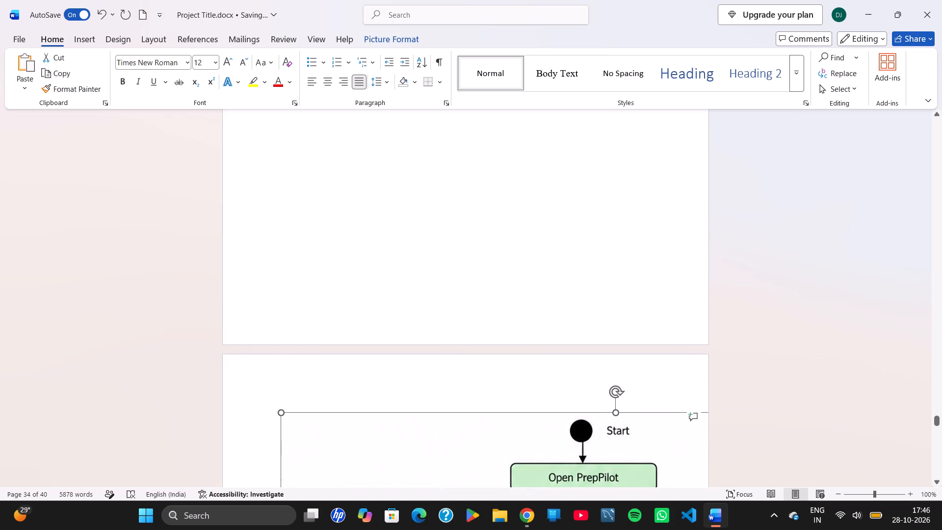
scroll(529, 421, down, 6)
scroll(529, 421, up, 2)
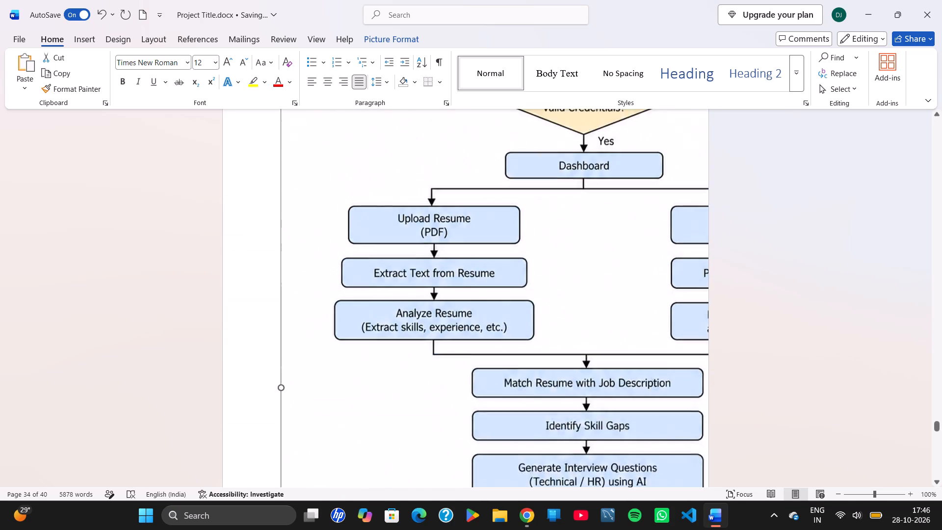
scroll(529, 421, up, 1)
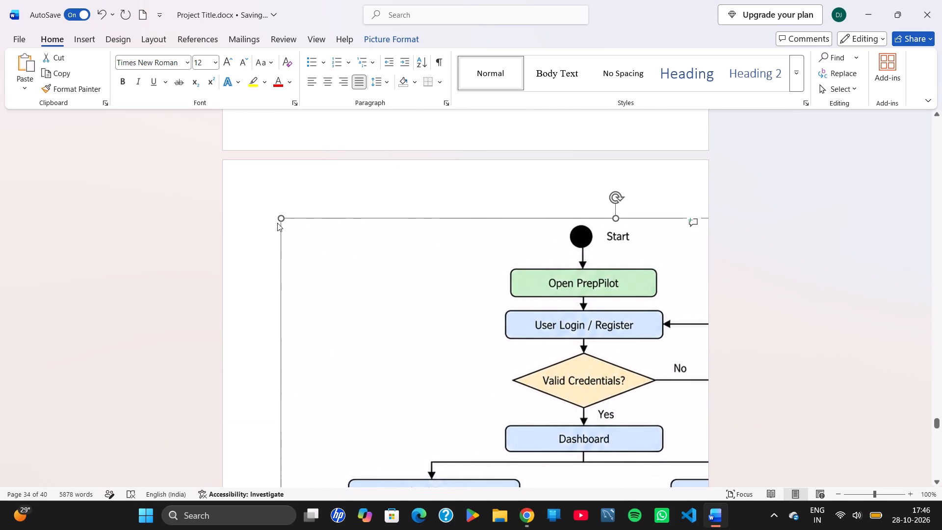
click(266, 226)
click(205, 340)
scroll(414, 246, up, 7)
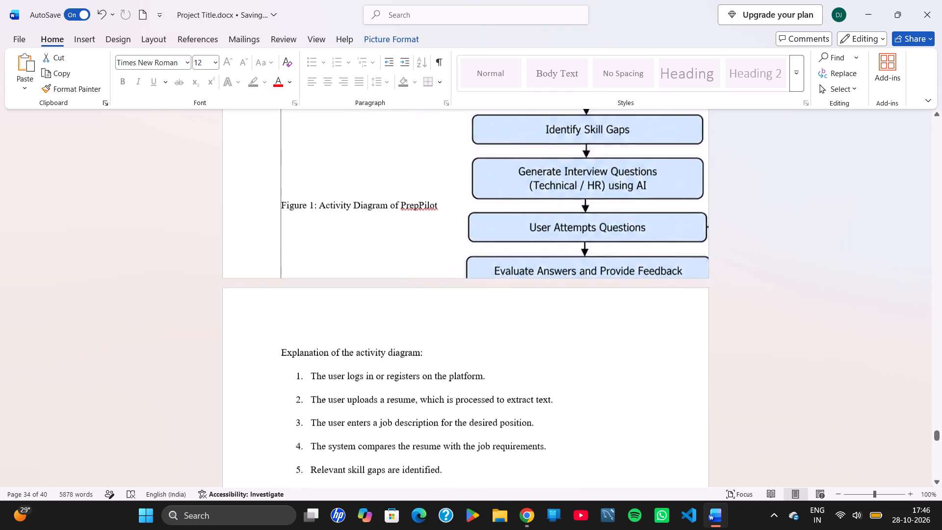
scroll(414, 246, up, 3)
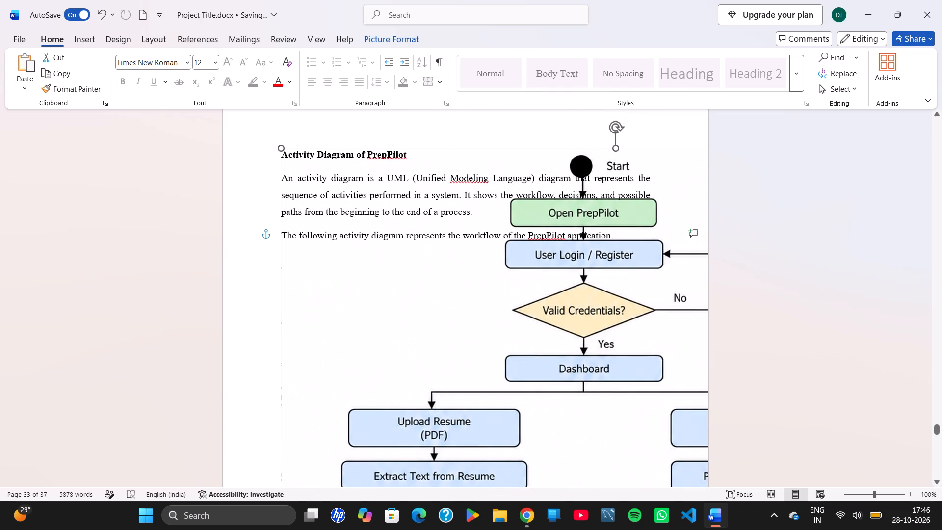
Shrink the activity diagram picture proportionally until it fits within the page width, moving it below the introductory text.
drag(280, 146, 452, 329)
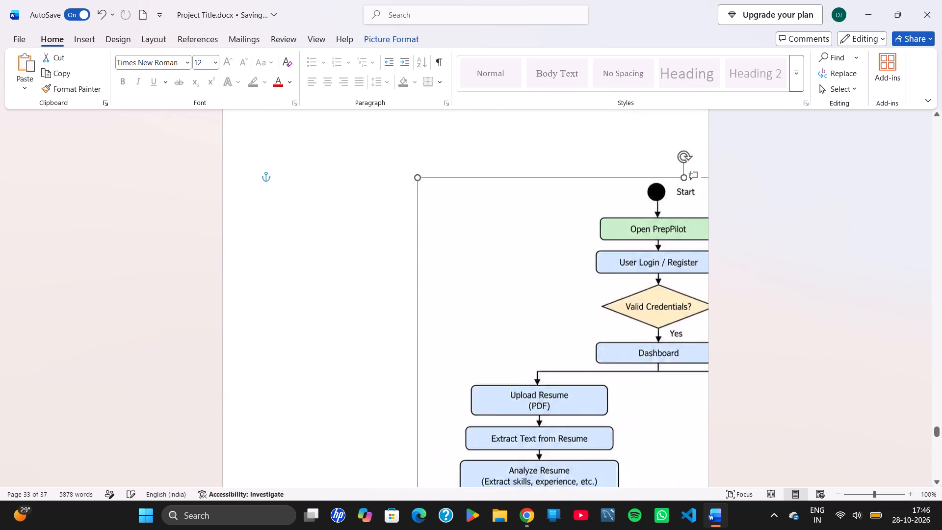
drag(576, 321, 431, 246)
scroll(431, 246, up, 2)
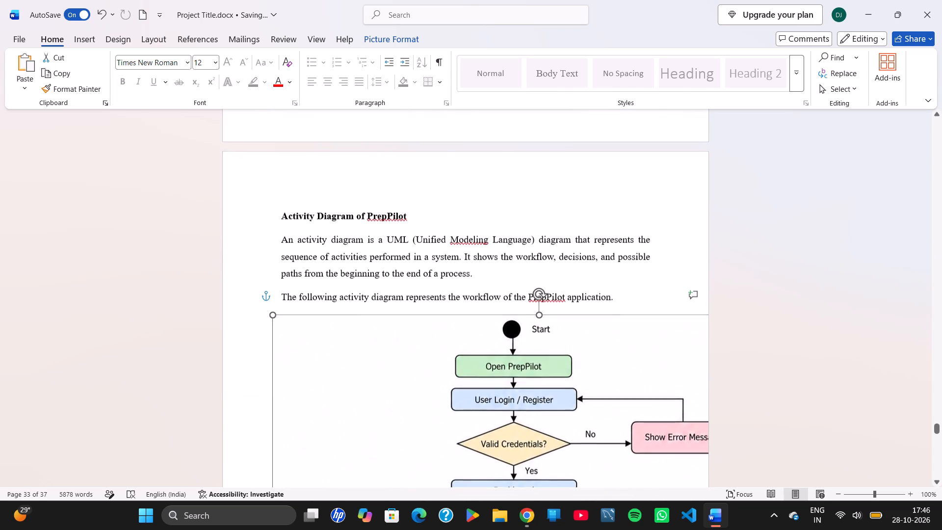
drag(270, 313, 416, 384)
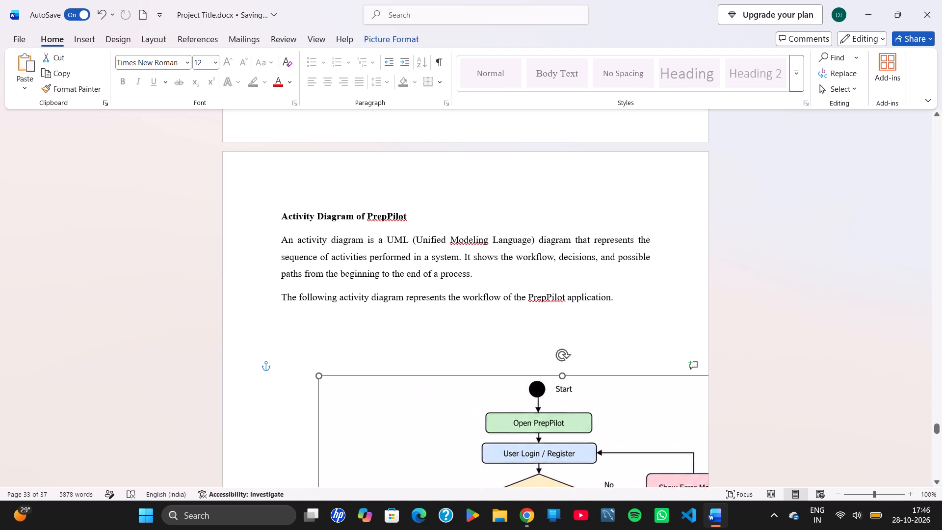
drag(416, 384, 430, 455)
drag(484, 335, 415, 244)
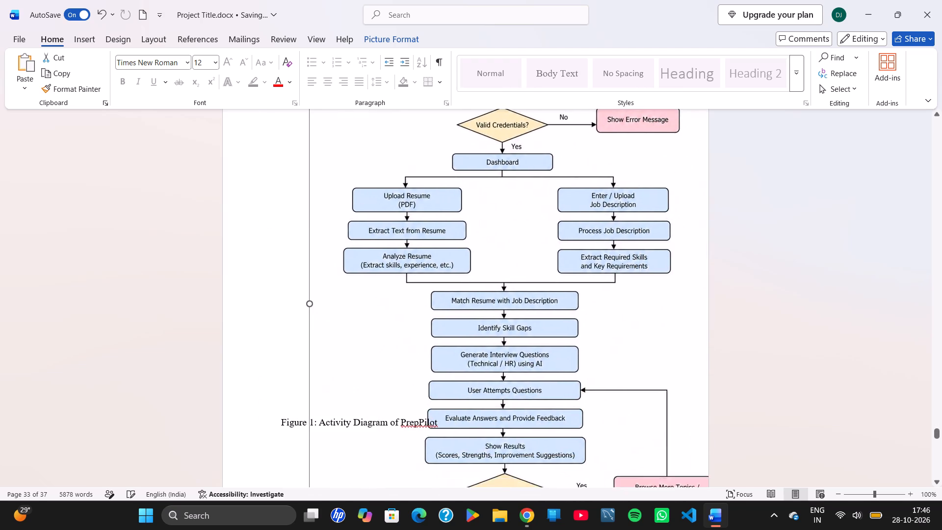
scroll(415, 244, up, 1)
drag(307, 230, 415, 321)
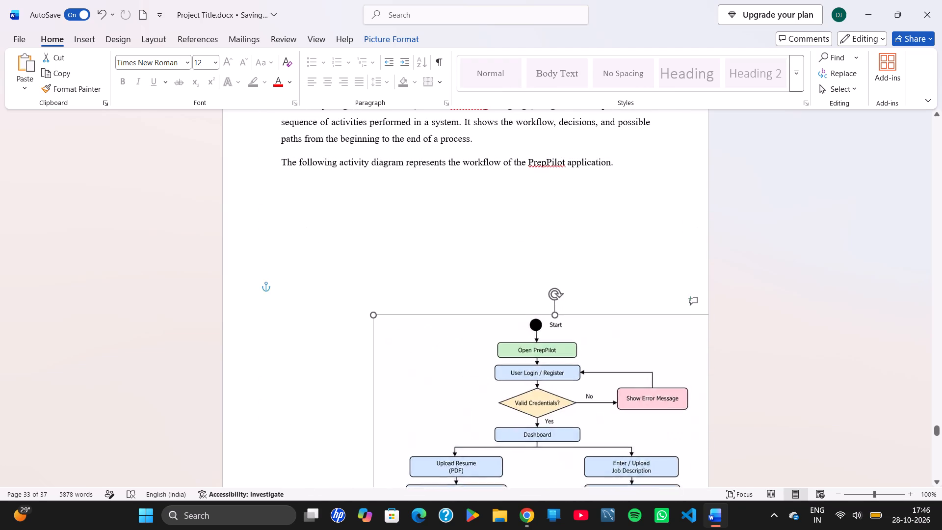
drag(415, 321, 428, 334)
drag(540, 306, 425, 199)
Align the diagram with the text margin just below the introductory sentence and shrink it slightly so it clears the Figure 1 caption.
scroll(425, 199, up, 1)
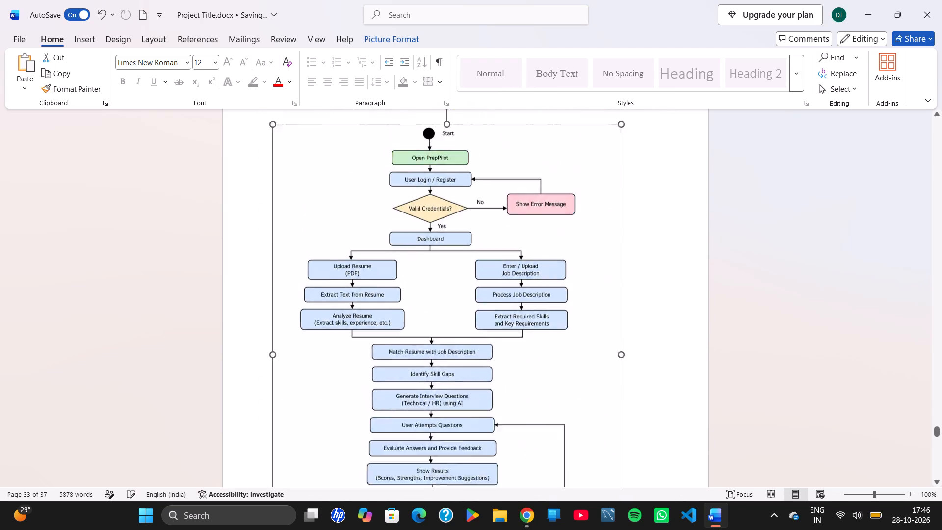
scroll(425, 199, up, 1)
drag(407, 242, 413, 212)
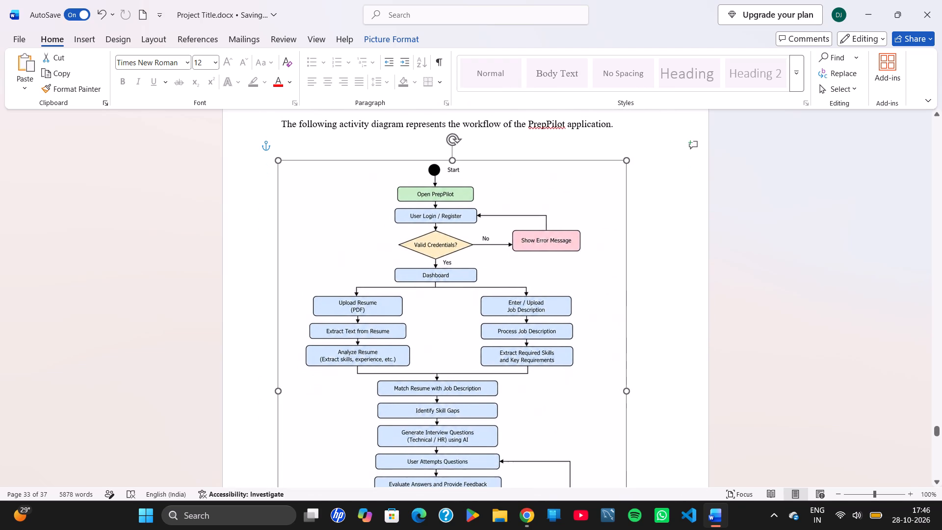
drag(413, 212, 412, 192)
scroll(476, 293, down, 2)
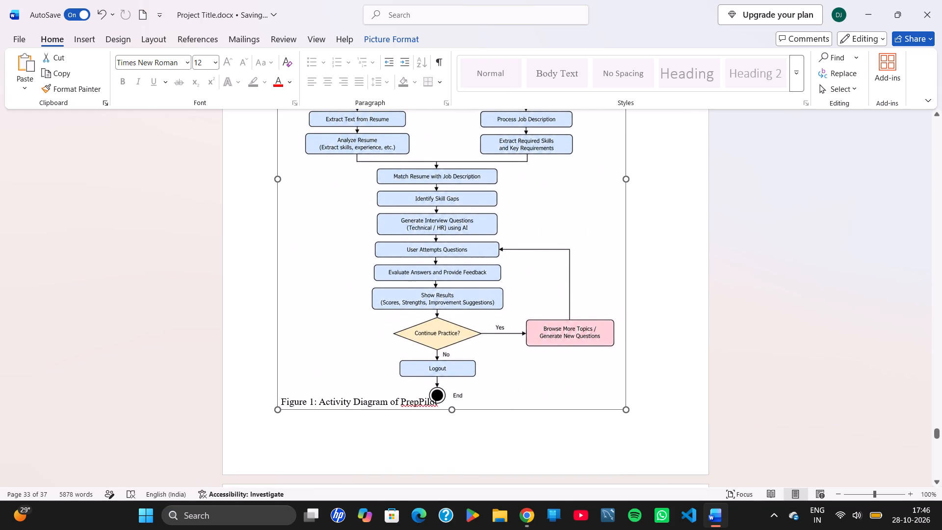
drag(626, 409, 613, 395)
Copy "Activity Diagram of PrepPilot" from the manually typed Figure 1 caption, and delete that whole caption line.
click(437, 406)
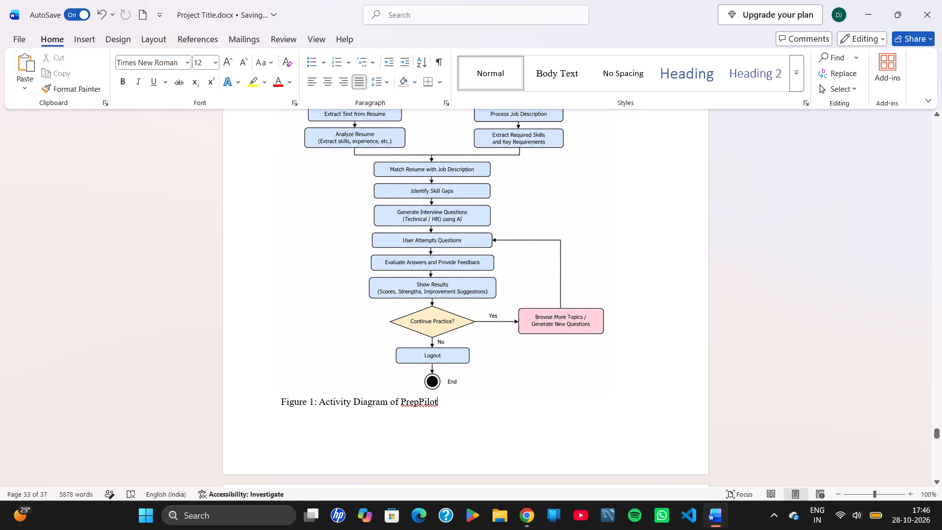
drag(441, 402, 377, 405)
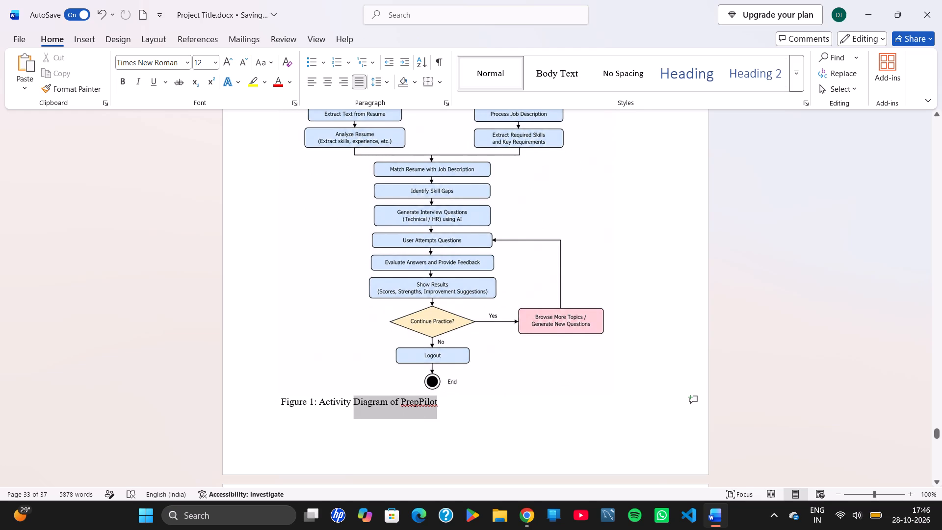
drag(377, 405, 331, 404)
key(ctrl+c)
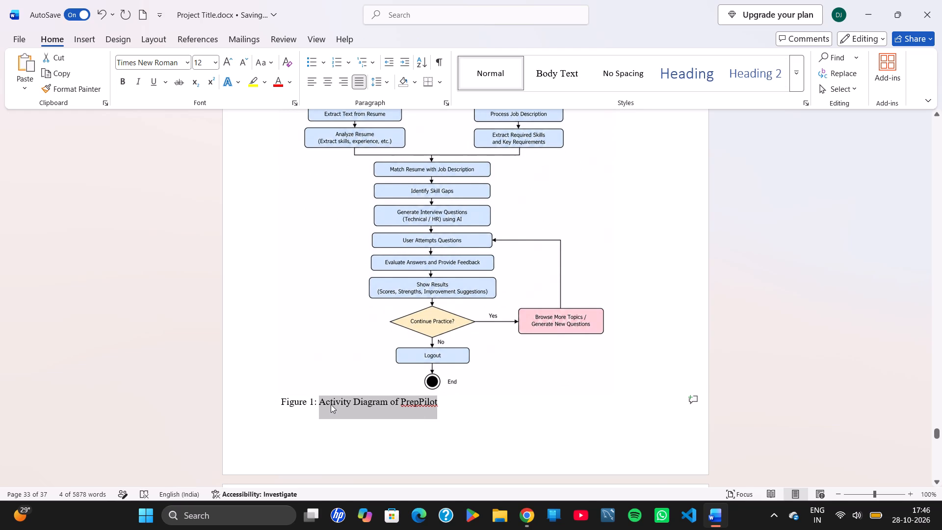
key(BackSpace)
key(BackSpace)
key(BackSpace)
key(BackSpace)
key(BackSpace)
key(BackSpace)
key(BackSpace)
key(BackSpace)
key(BackSpace)
key(BackSpace)
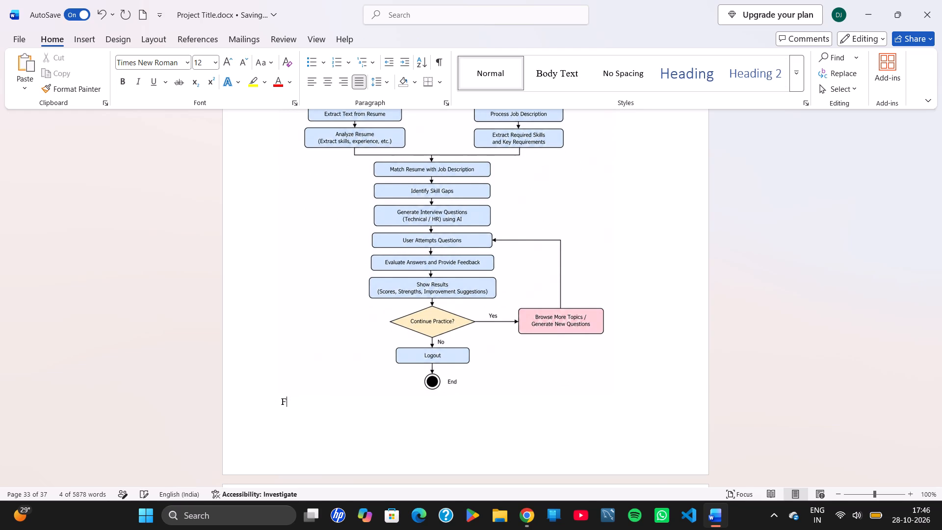
key(BackSpace)
Insert a Figure caption below the diagram picture reading "Figure 1. Activity Diagram of PrepPilot".
click(388, 289)
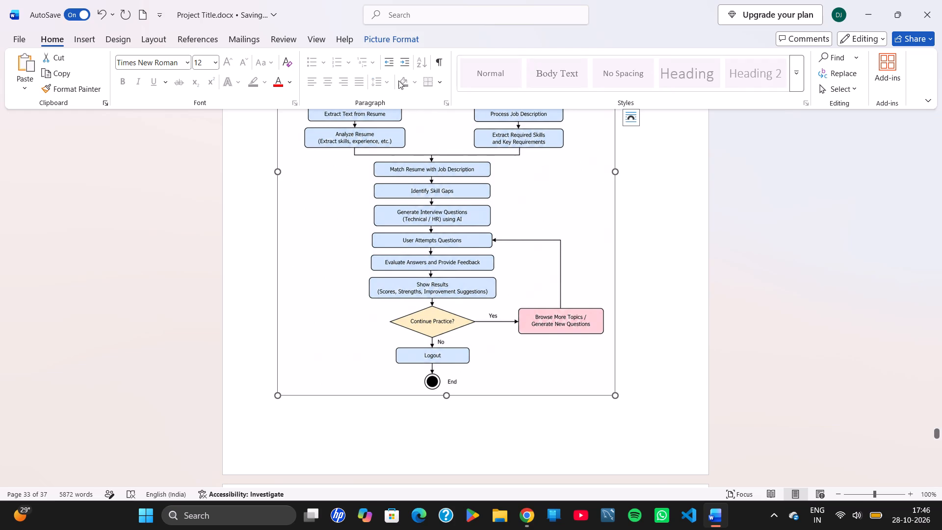
click(287, 43)
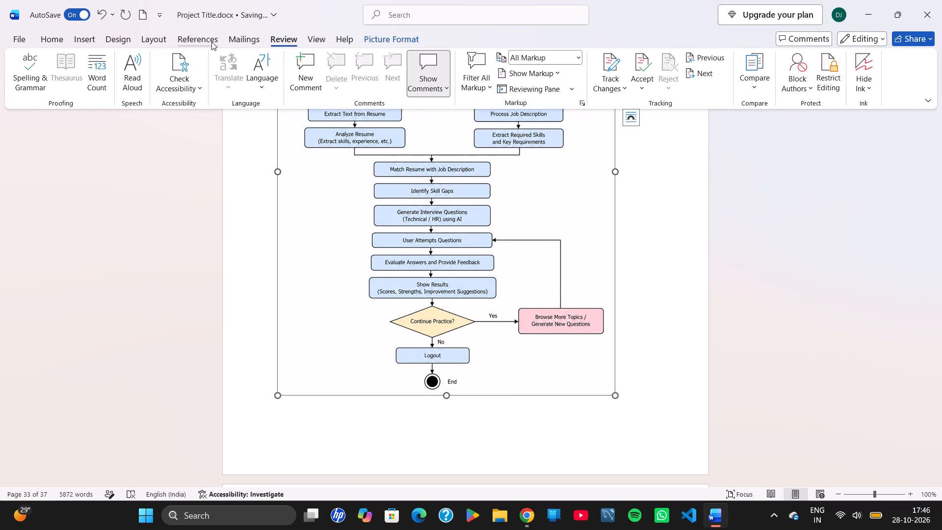
click(211, 42)
click(407, 70)
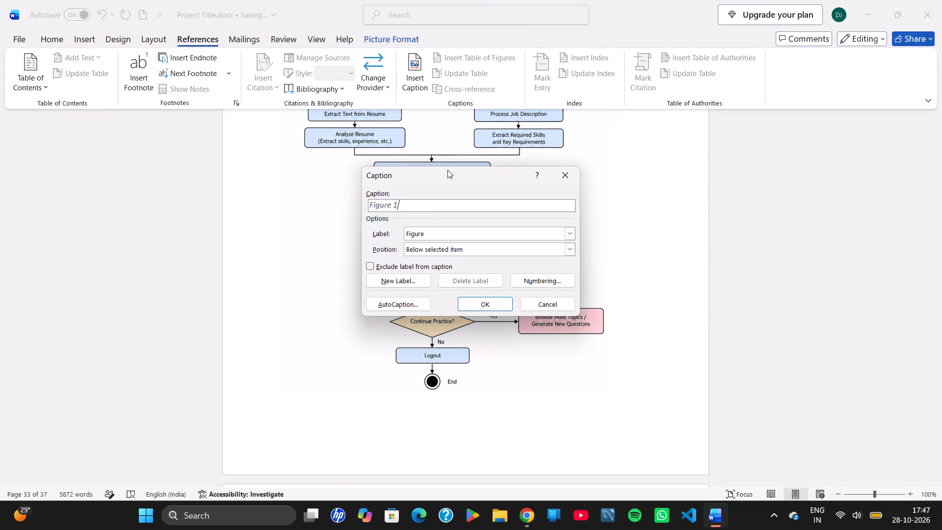
key(period)
key(space)
key(ctrl+v)
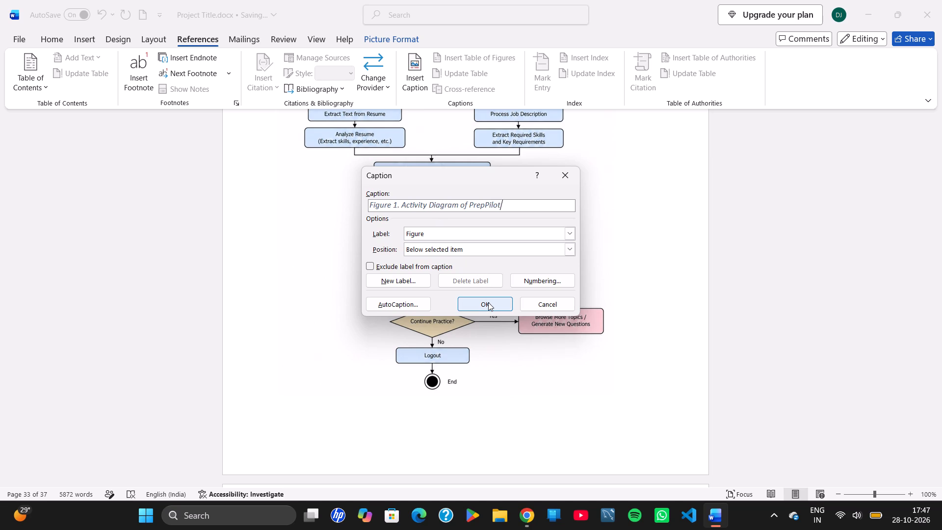
click(488, 302)
Format the inserted diagram caption with black text and centre it under the picture.
drag(397, 405, 281, 405)
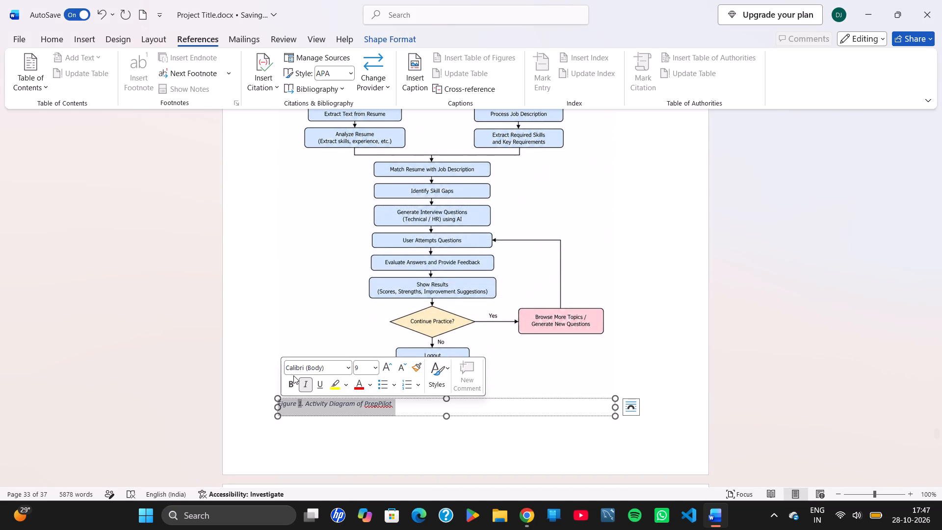
click(373, 387)
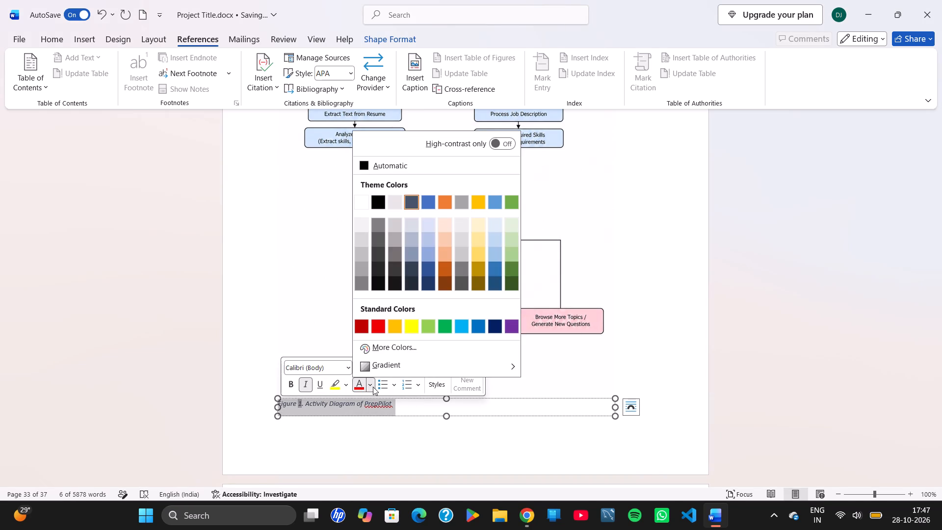
click(380, 203)
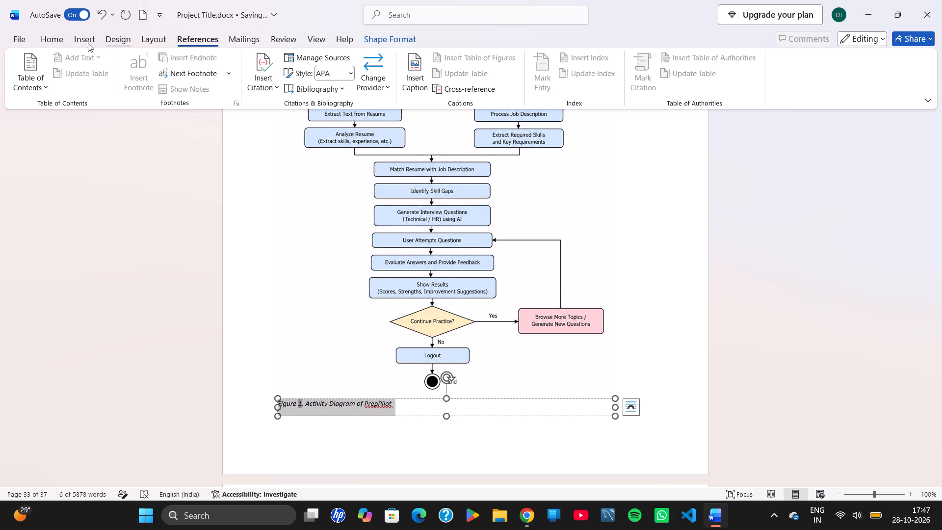
click(62, 42)
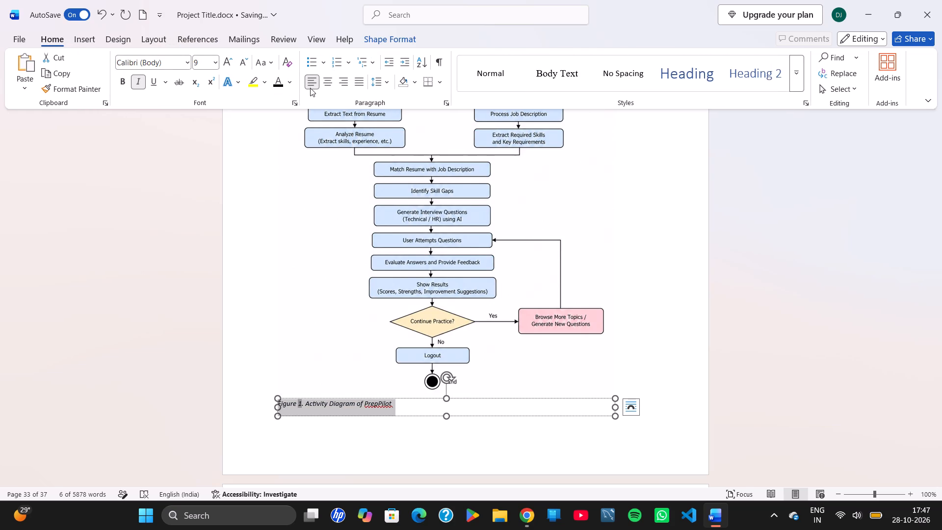
click(322, 87)
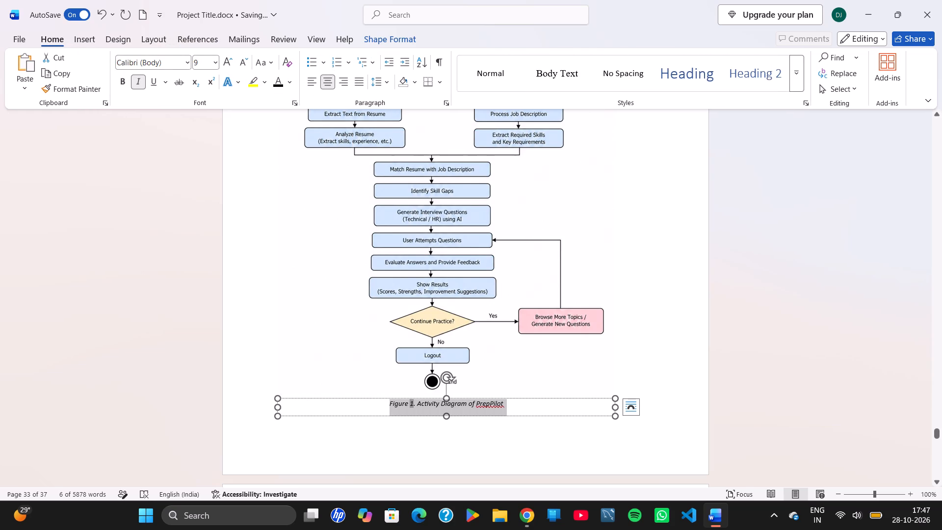
Delete the "Figure 1." label from the inserted caption, leaving only "Activity Diagram of PrepPilot".
click(418, 402)
key(BackSpace)
key(BackSpace)
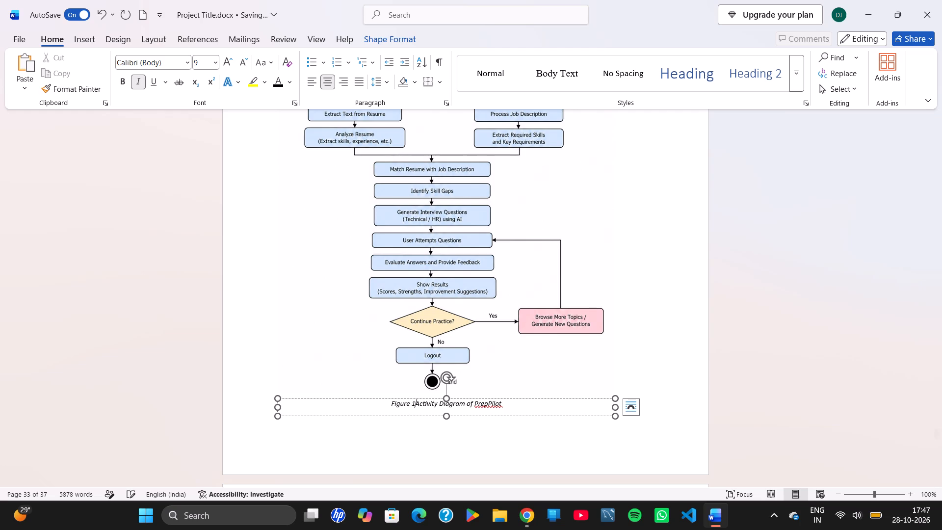
key(BackSpace)
key(BackSpace)
key(BackSpace)
key(BackSpace)
key(BackSpace)
key(BackSpace)
key(BackSpace)
key(BackSpace)
key(BackSpace)
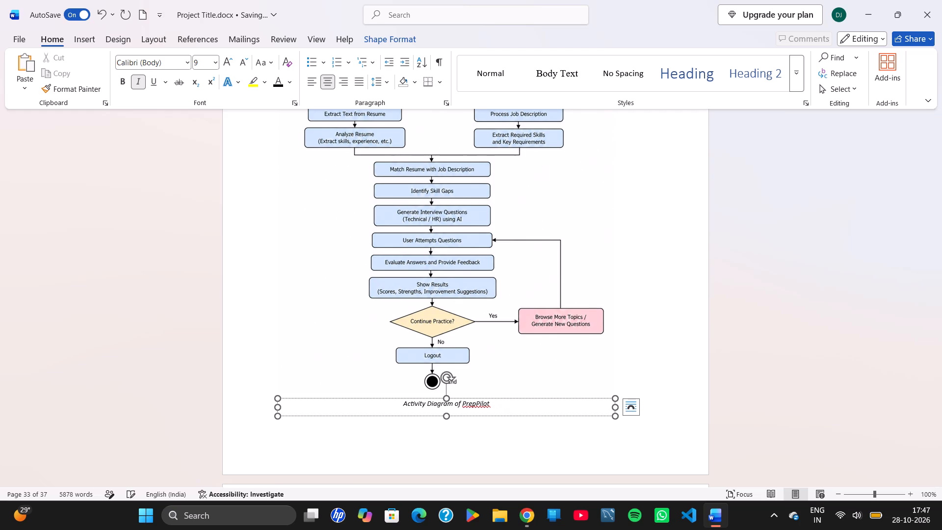
click(816, 374)
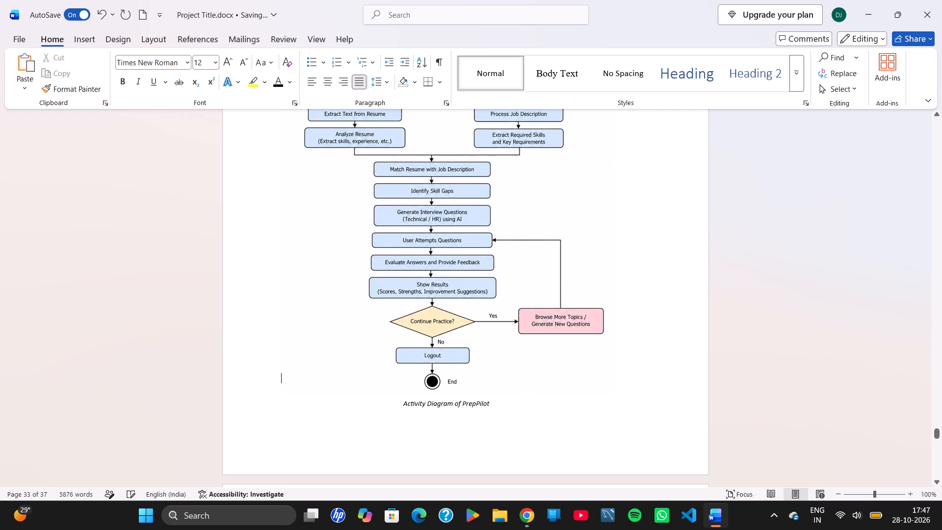
Set the font size of the "Activity Diagram of PrepPilot" caption to 10.
click(491, 404)
drag(491, 404, 413, 405)
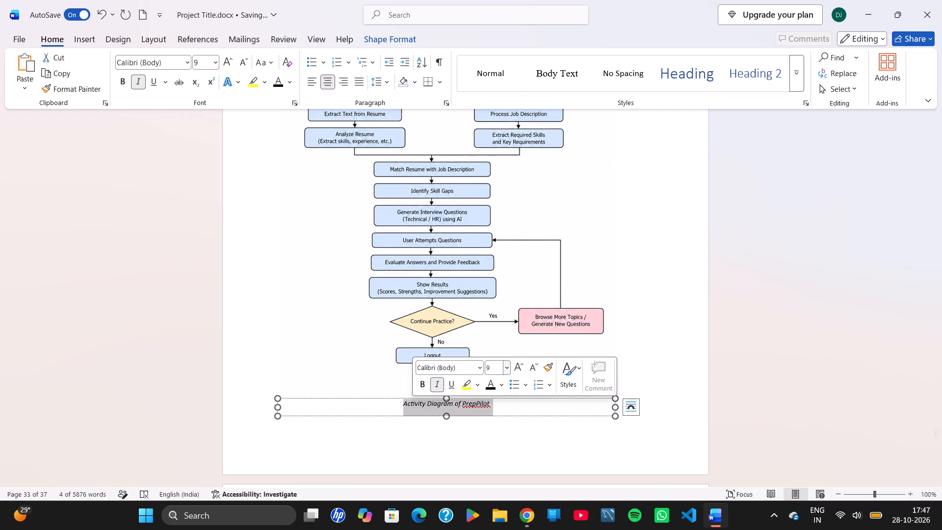
click(490, 368)
text(10)
key(Return)
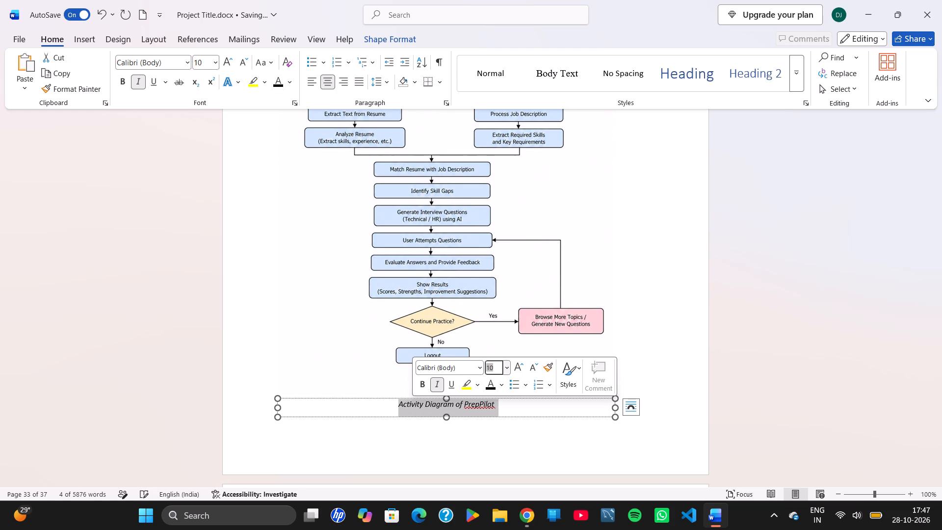
click(859, 362)
scroll(673, 307, up, 2)
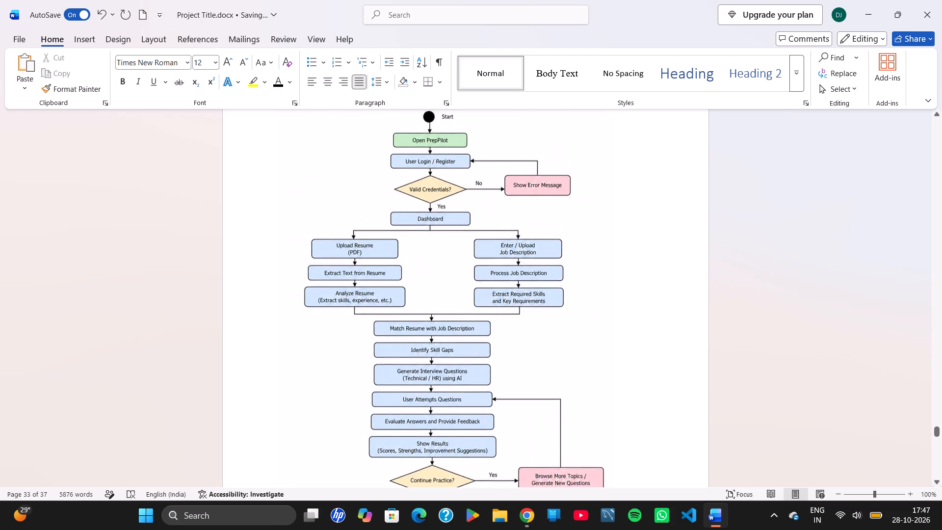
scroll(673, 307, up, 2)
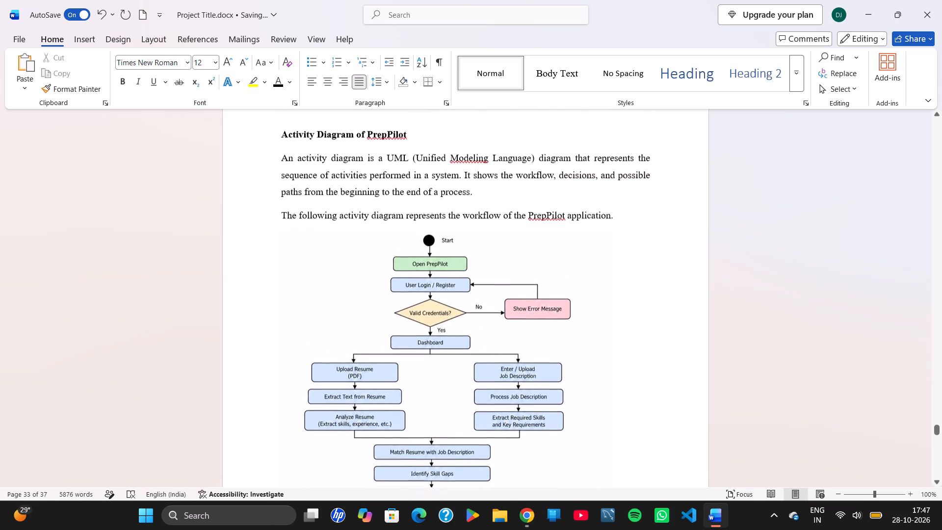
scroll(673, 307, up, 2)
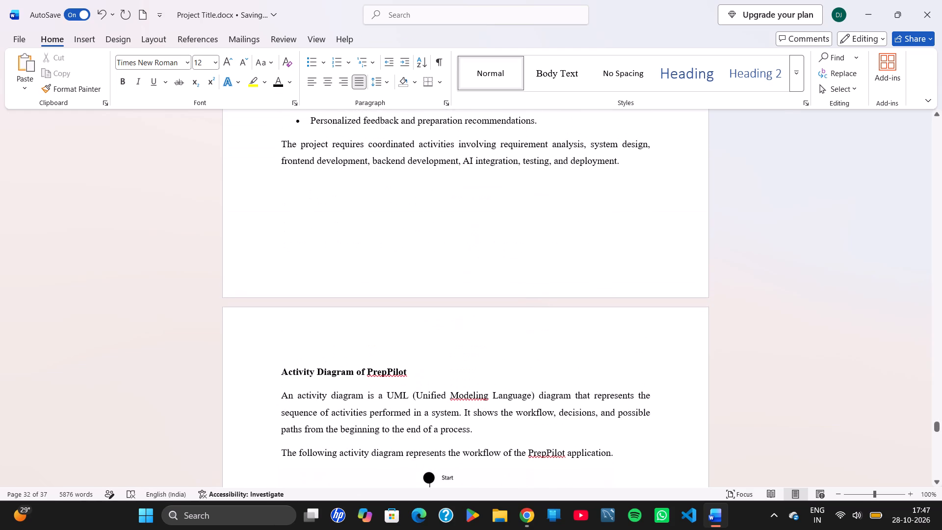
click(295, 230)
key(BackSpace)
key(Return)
Insert a blank line before the "Procedure for Resource Allocation Using ProjectLibre" heading to push it onto the next page.
scroll(295, 230, down, 1)
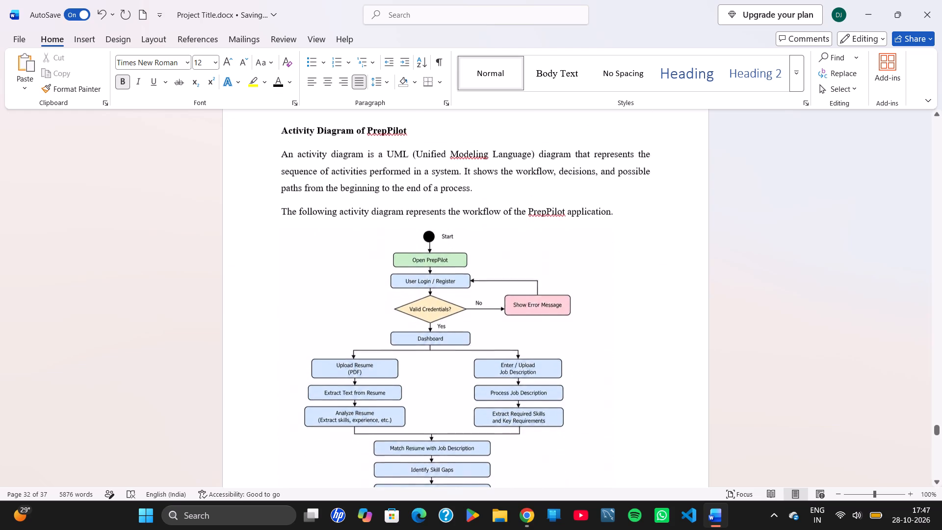
scroll(295, 230, down, 3)
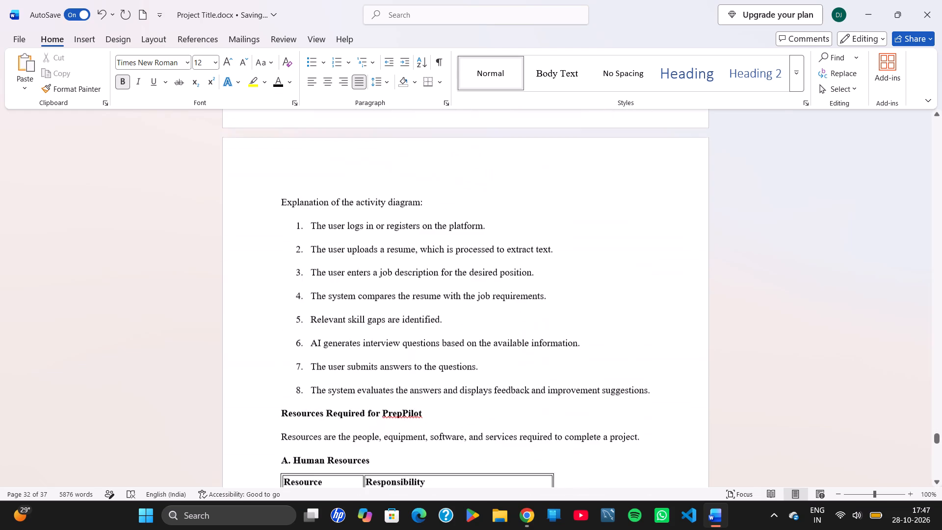
scroll(295, 230, down, 4)
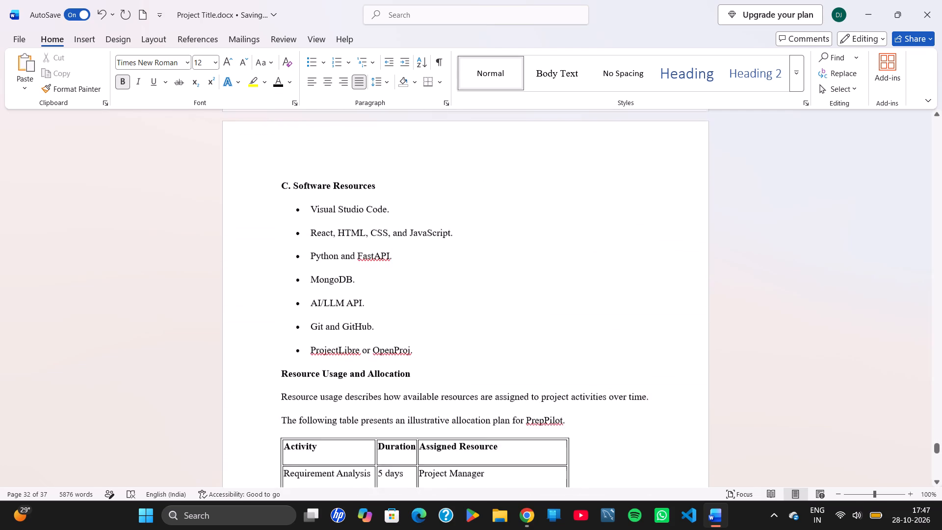
scroll(295, 230, down, 3)
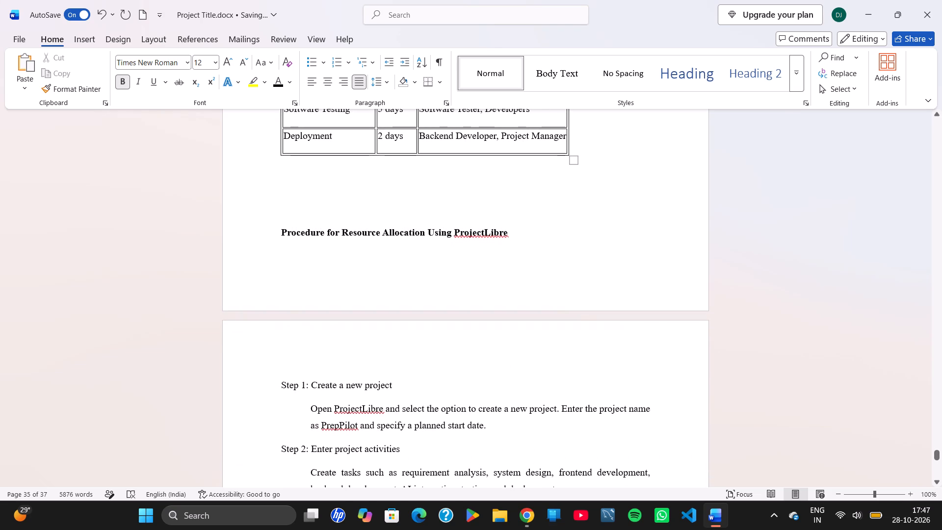
click(280, 228)
key(Return)
Insert two blank lines before "Step 9: Update progress" to move it to the next page with its description.
scroll(280, 228, down, 1)
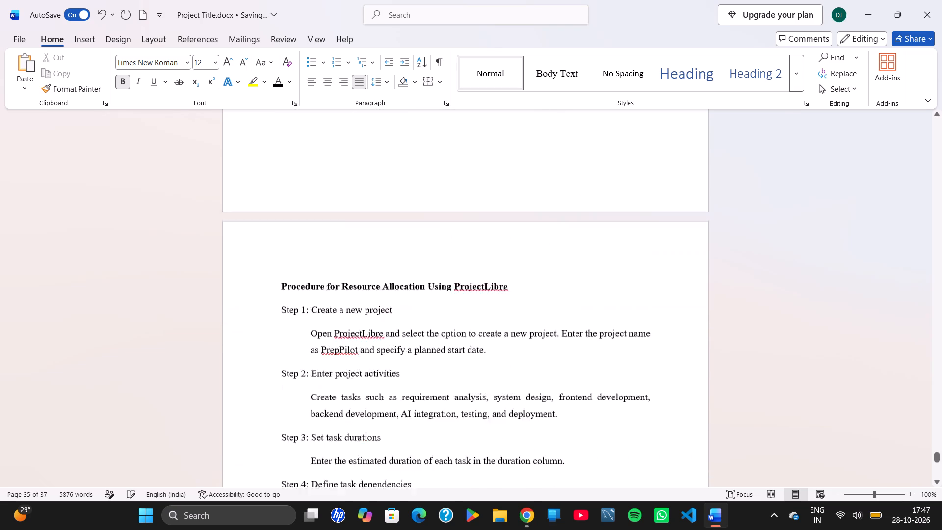
scroll(280, 228, down, 3)
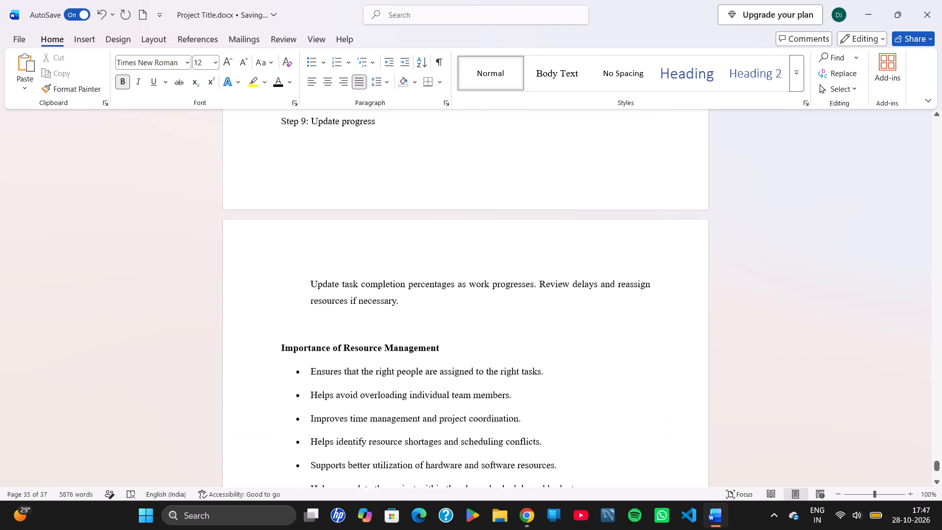
scroll(280, 228, up, 1)
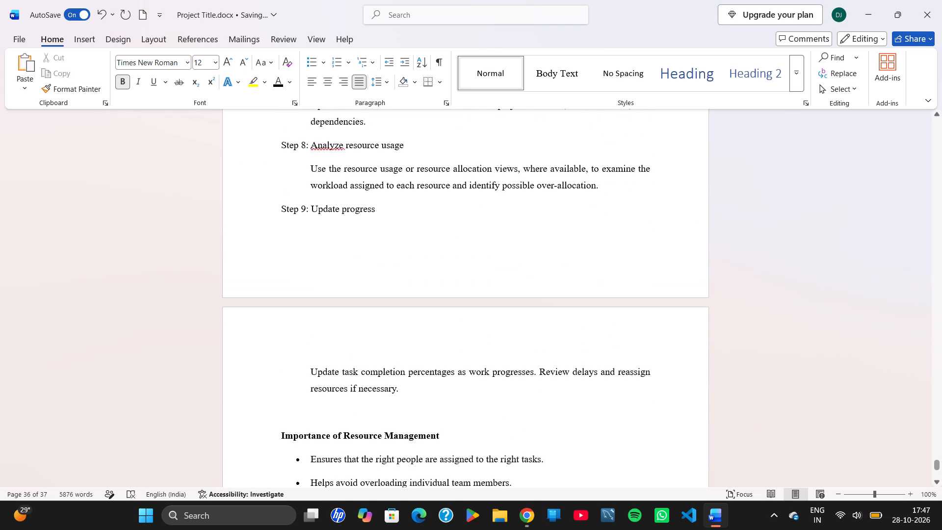
click(279, 206)
key(Return)
key(Return)
Delete the blank line above the "Importance of Resource Management" heading.
scroll(279, 206, down, 1)
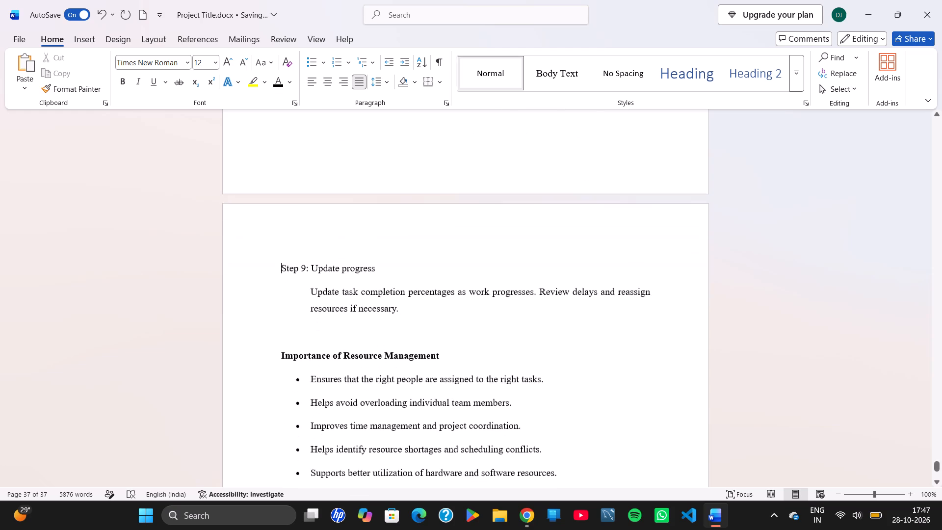
scroll(279, 206, down, 1)
click(296, 244)
key(BackSpace)
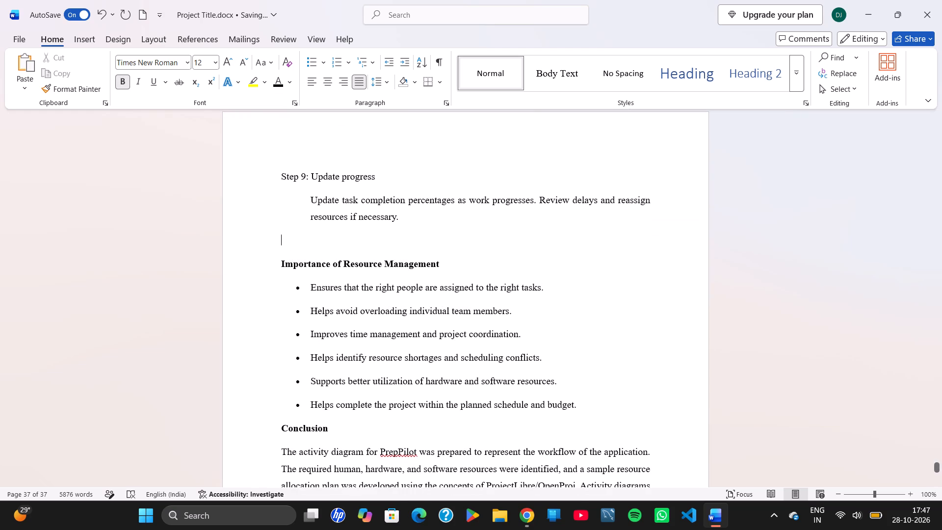
Review the page layout of the activity diagram practical and the preceding ProjectLibre practical.
scroll(296, 244, down, 3)
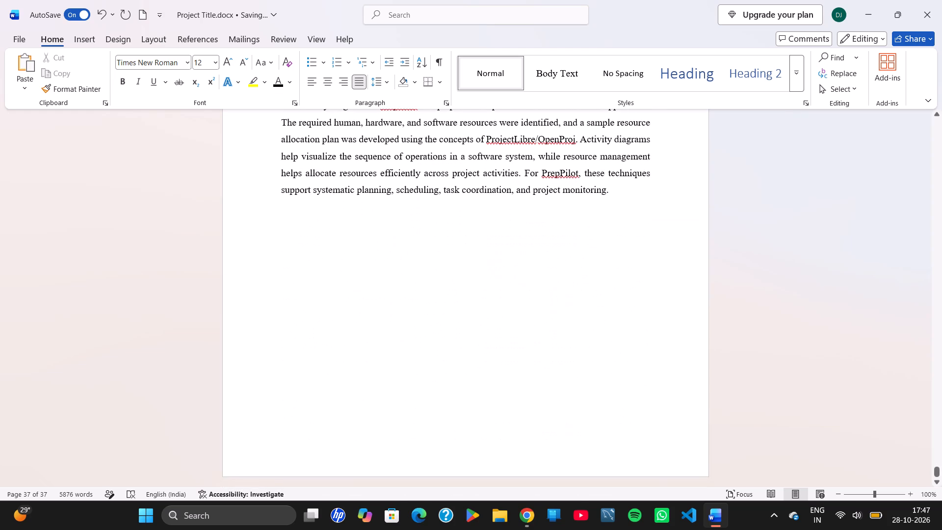
scroll(296, 244, up, 10)
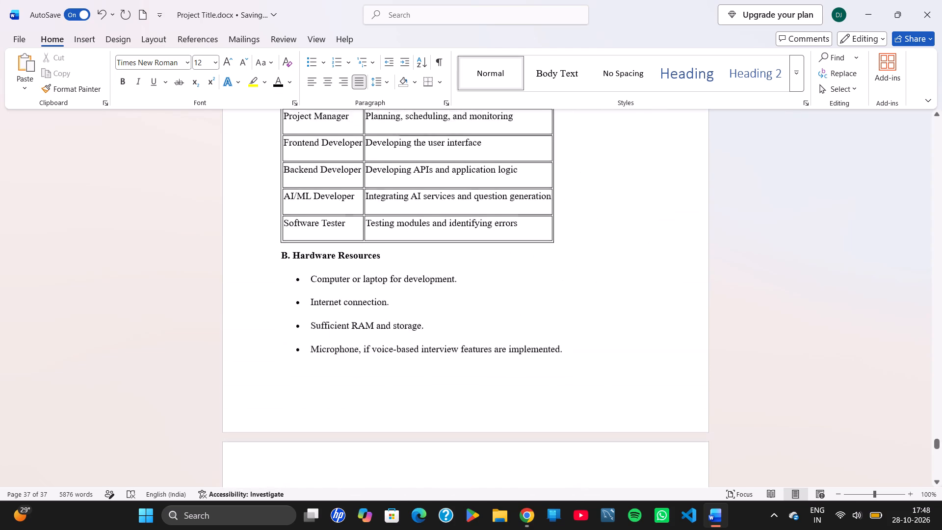
scroll(296, 244, up, 7)
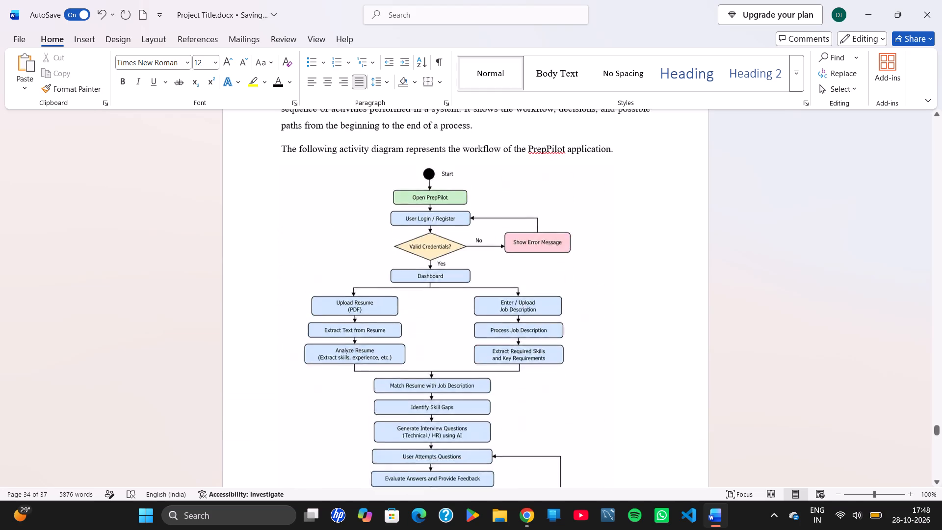
scroll(296, 244, up, 3)
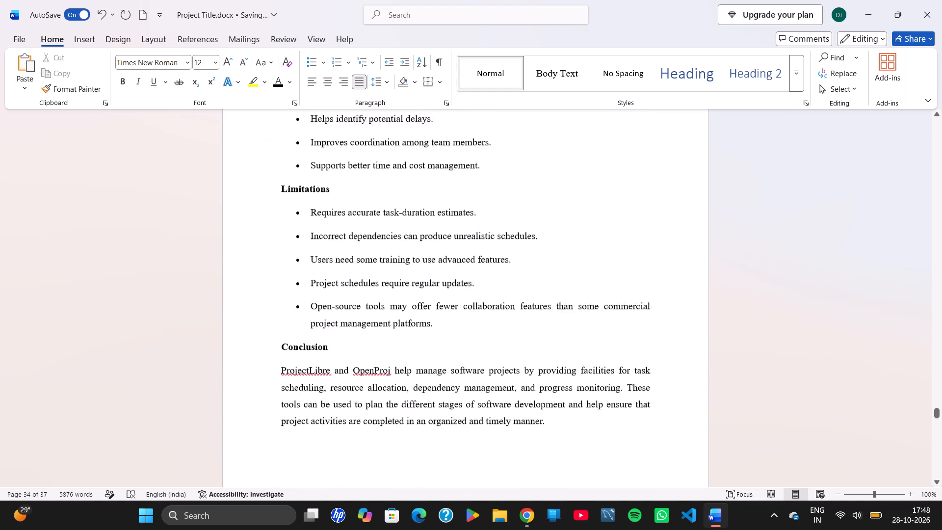
scroll(296, 244, up, 4)
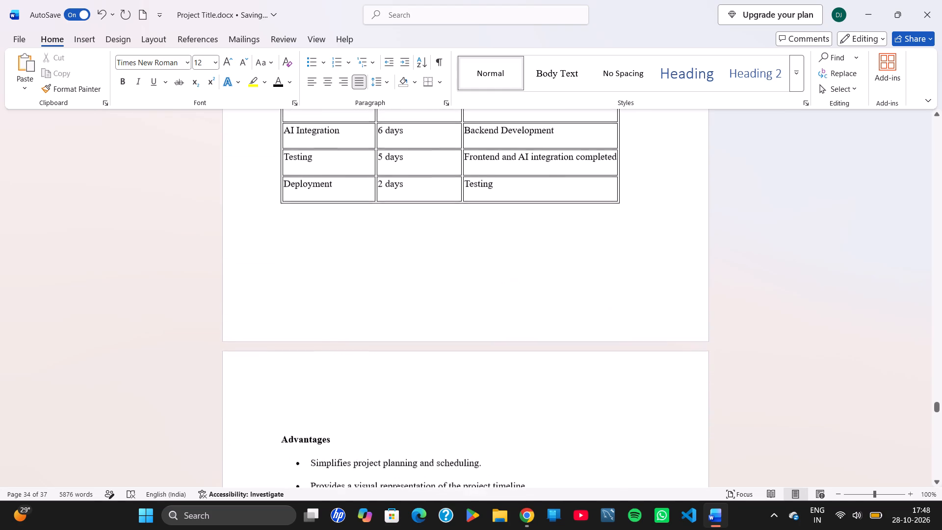
scroll(296, 244, up, 2)
scroll(296, 244, down, 17)
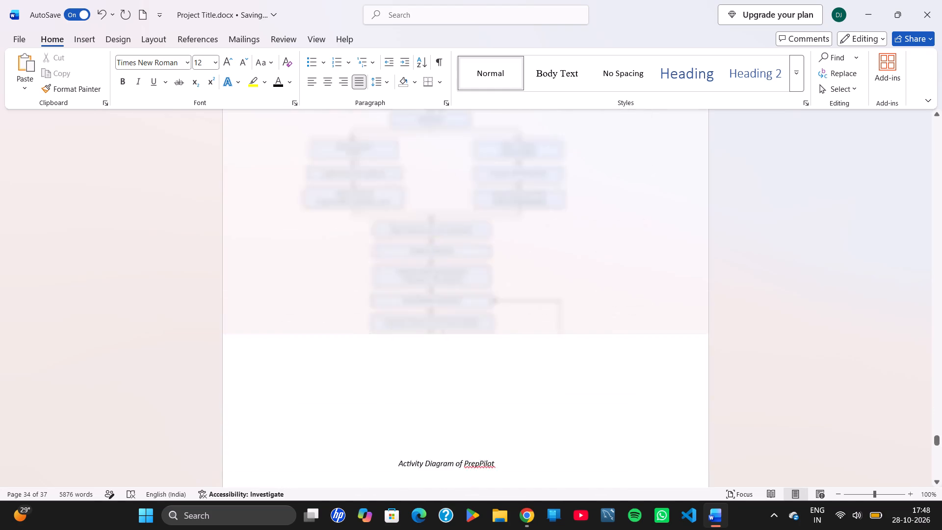
scroll(296, 244, down, 5)
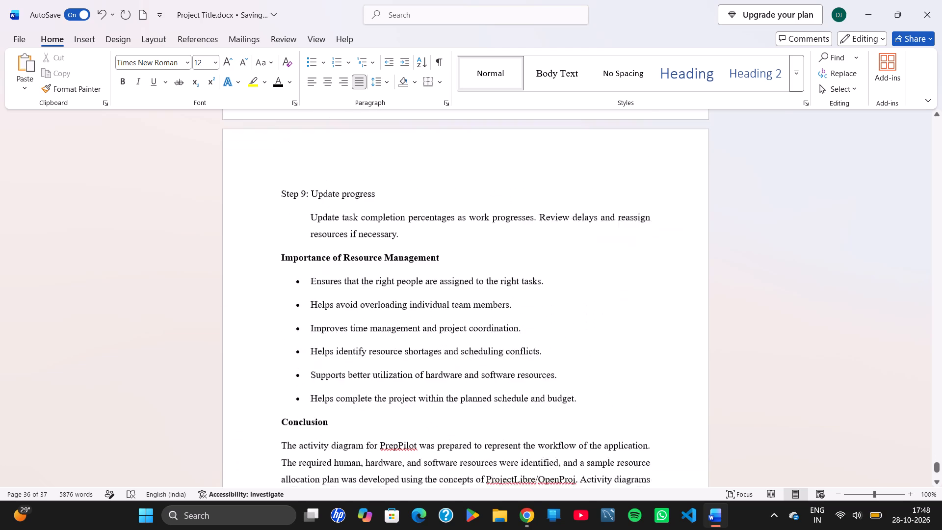
Add blank lines after the final Conclusion paragraph to reach a new page, and begin it with "Aim:-".
scroll(296, 244, down, 2)
click(338, 331)
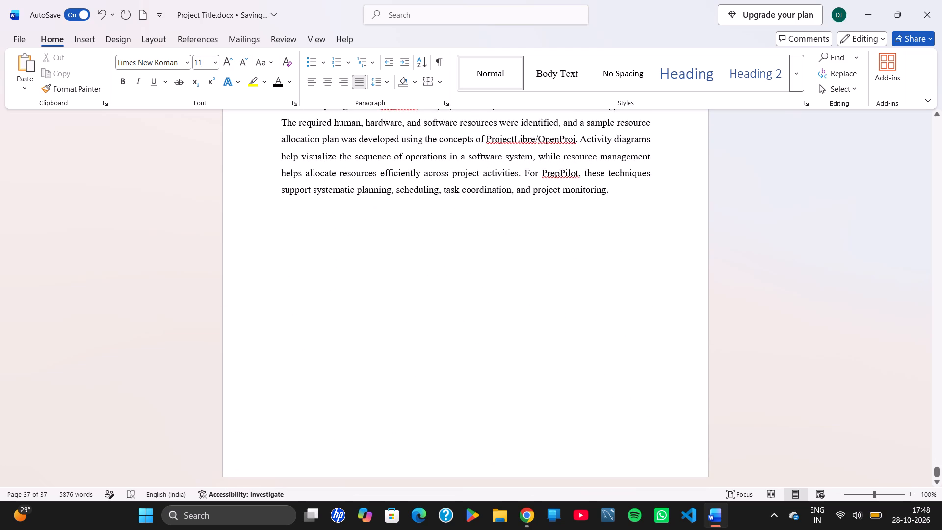
click(304, 400)
key(Return)
key(Return)
key(Return)
key(Return)
key(Return)
key(Return)
key(Return)
key(Return)
key(Return)
key(Return)
key(Return)
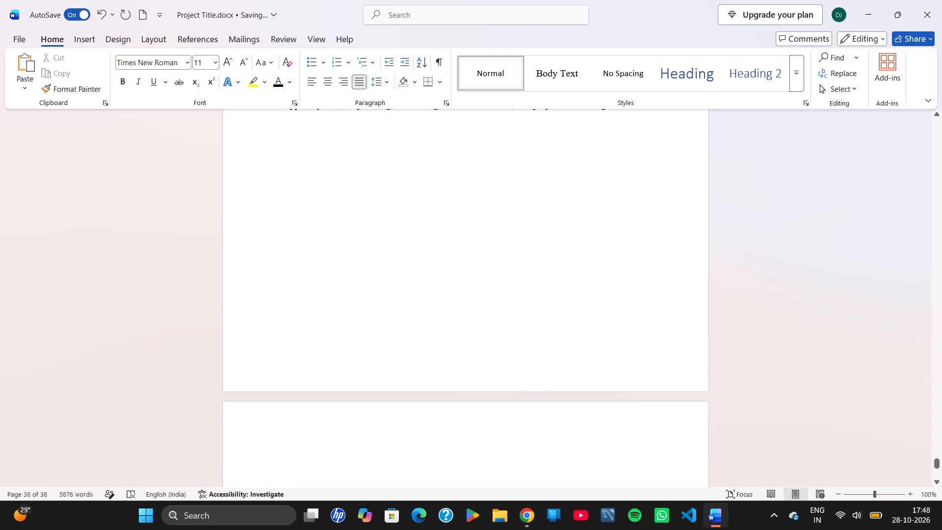
text(Aim:-)
key(space)
key(alt+Tab)
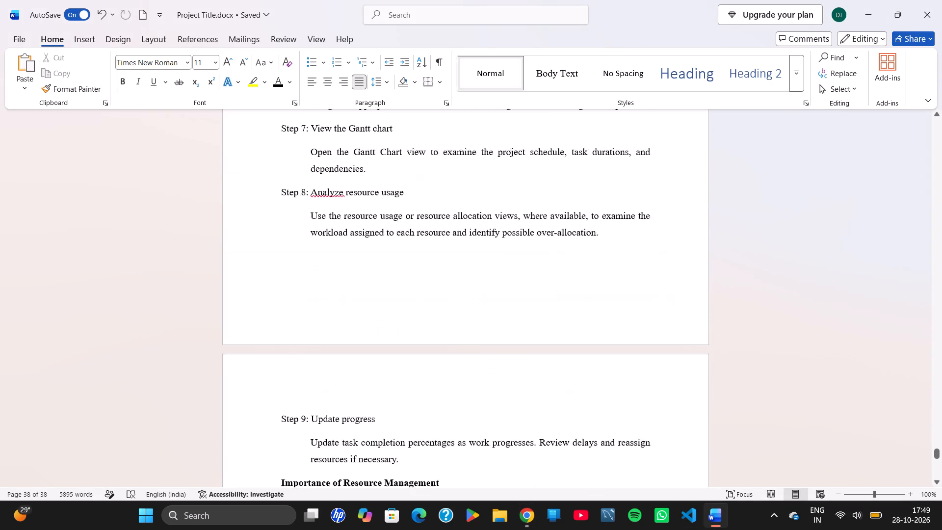
scroll(538, 303, up, 8)
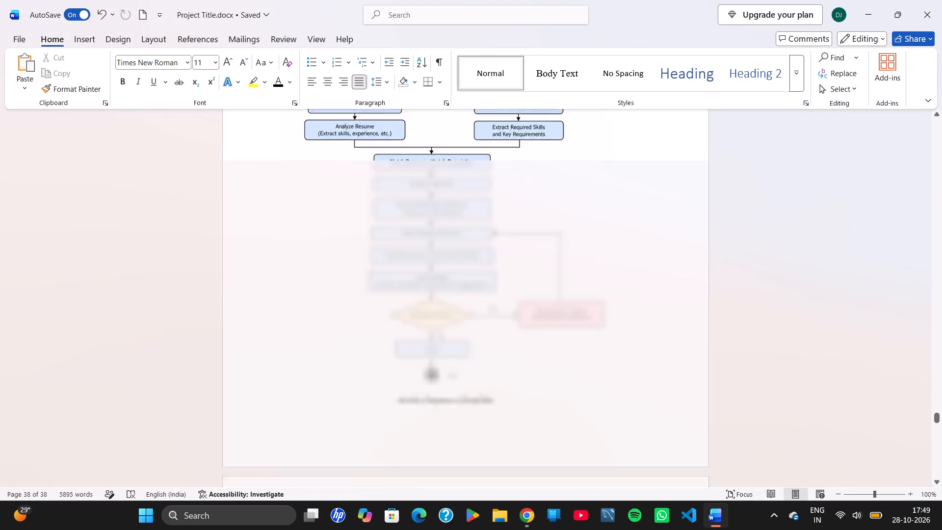
scroll(538, 303, up, 1)
scroll(538, 303, down, 1)
scroll(538, 303, up, 1)
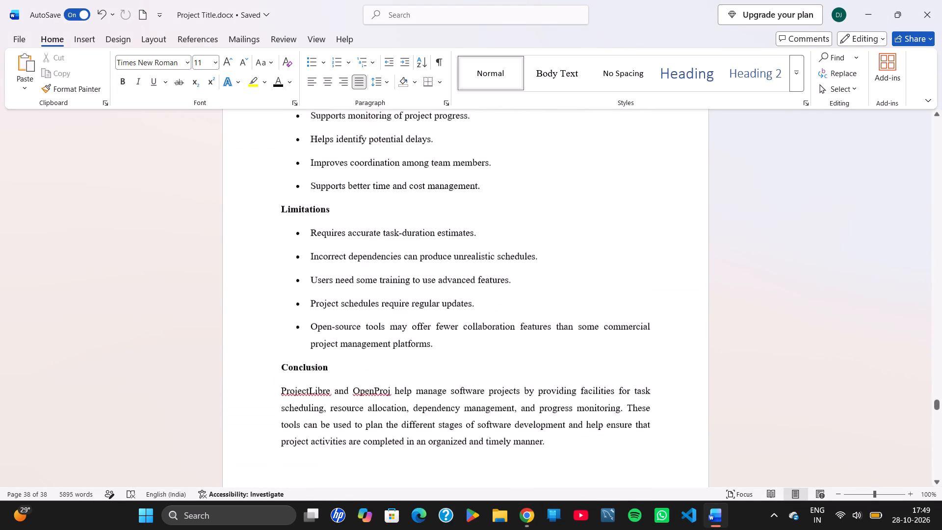
scroll(538, 303, up, 4)
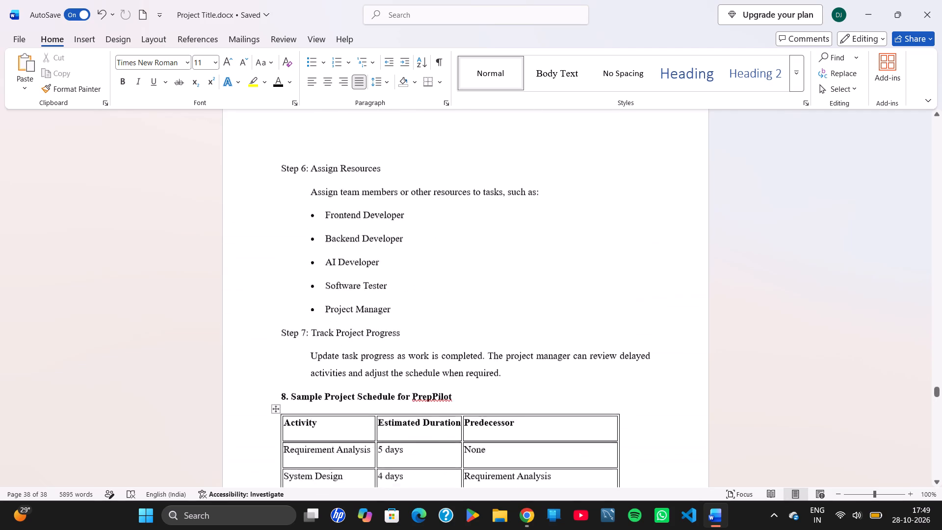
scroll(538, 303, up, 4)
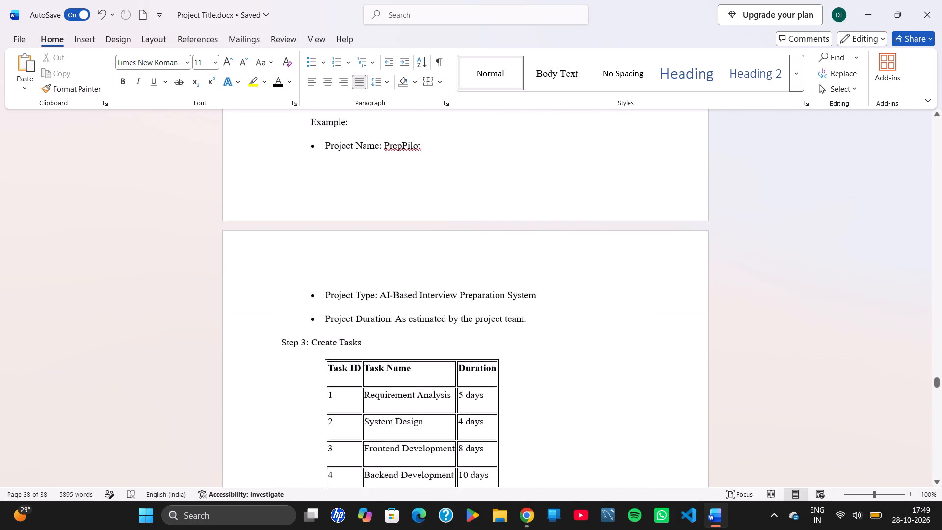
scroll(538, 303, up, 4)
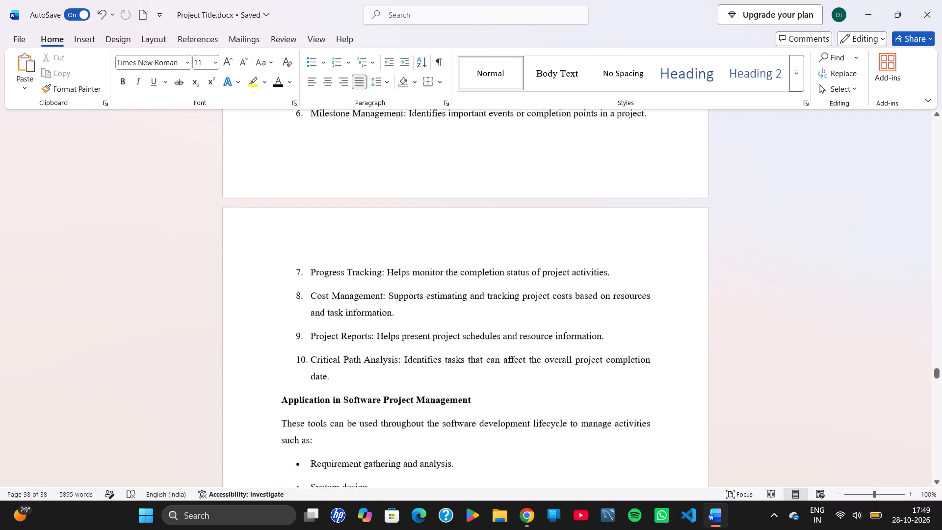
scroll(538, 303, up, 4)
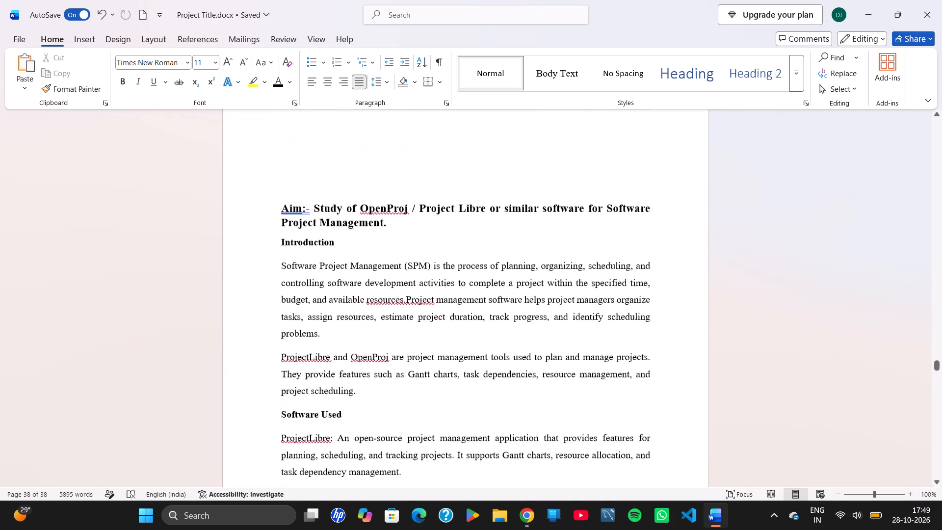
scroll(538, 303, up, 4)
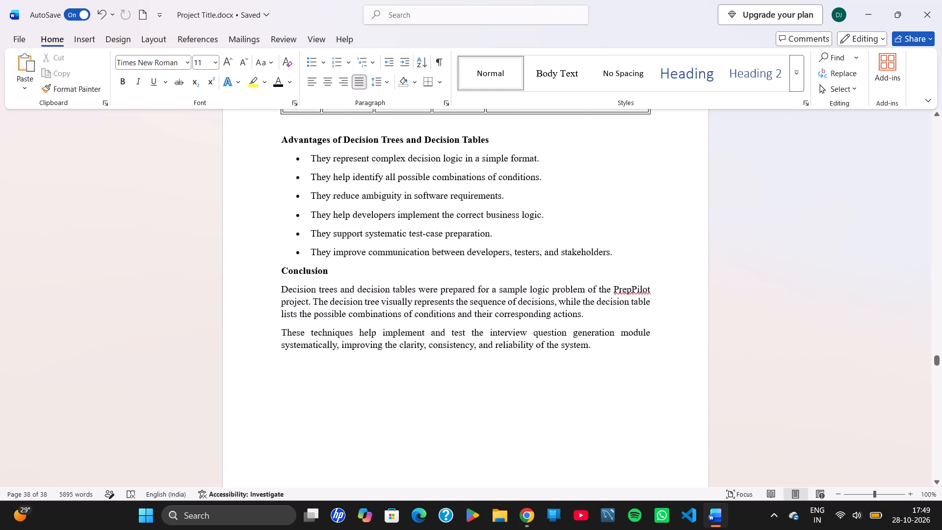
scroll(538, 303, up, 2)
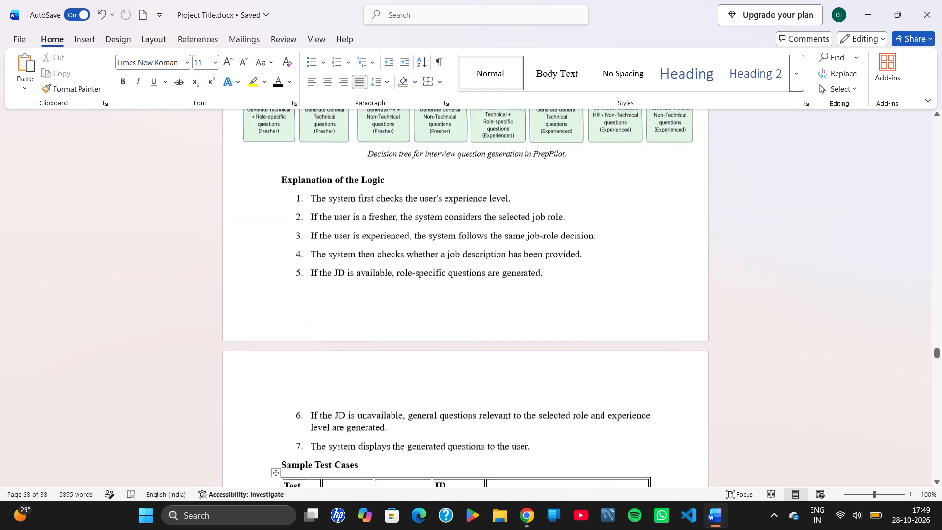
Set the line spacing of the two Conclusion paragraphs in the decision trees and tables practical to 1.5.
scroll(538, 303, down, 4)
scroll(538, 303, up, 1)
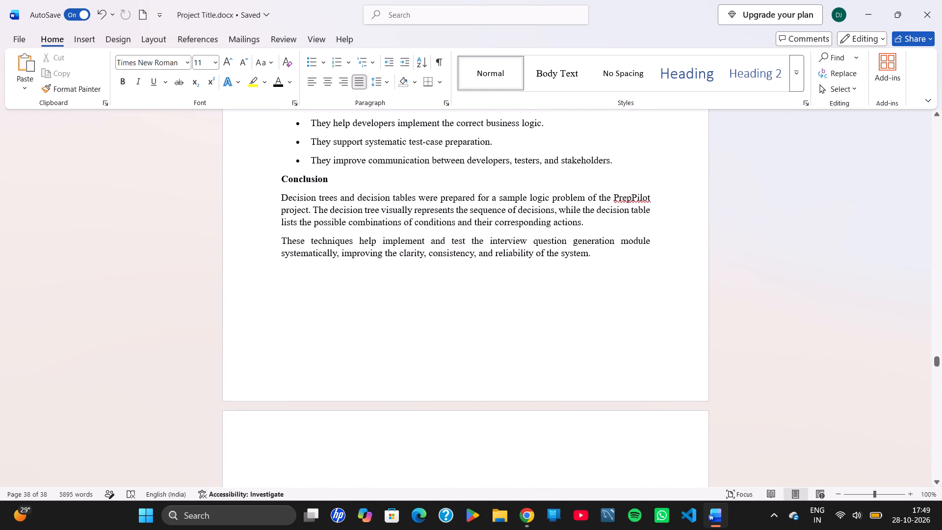
drag(598, 257, 282, 198)
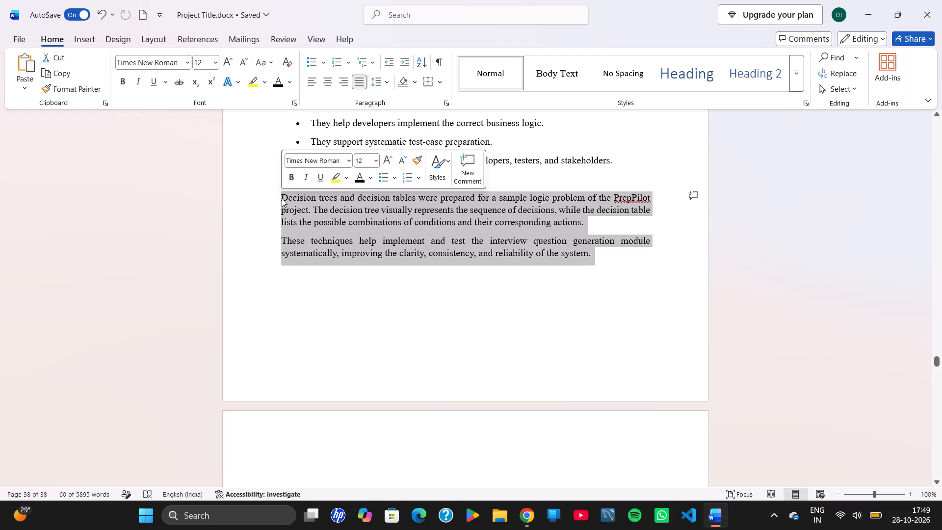
click(380, 85)
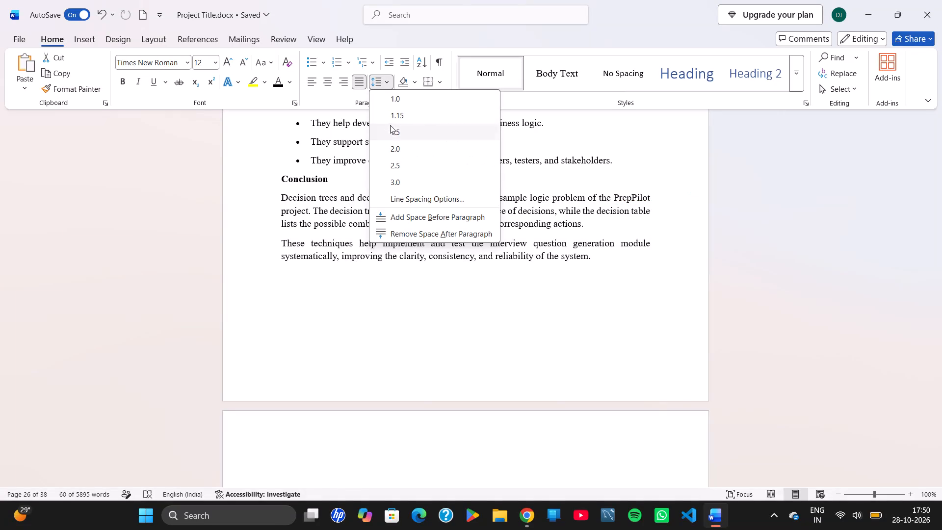
click(391, 130)
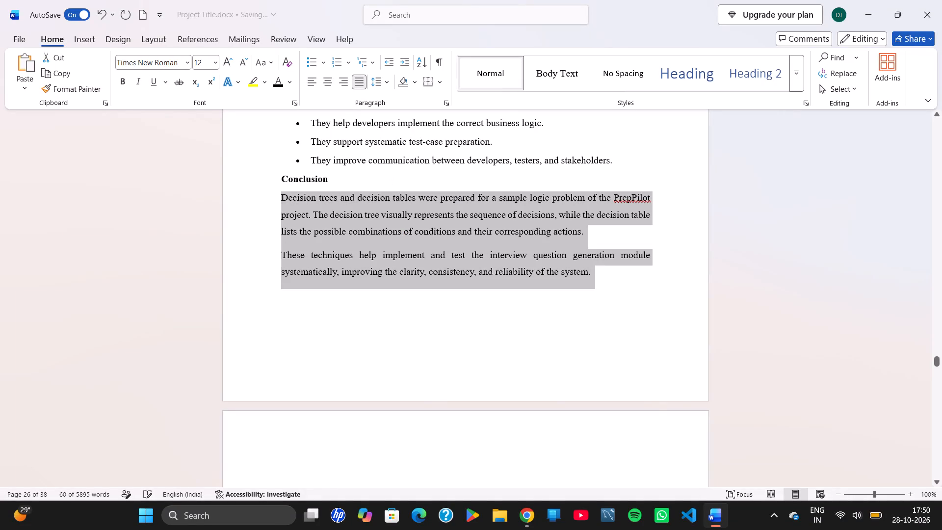
click(427, 291)
Remove the extra blank lines between the action details table and the "Decision Tree" heading, keeping the heading at the top of its page.
scroll(427, 291, up, 1)
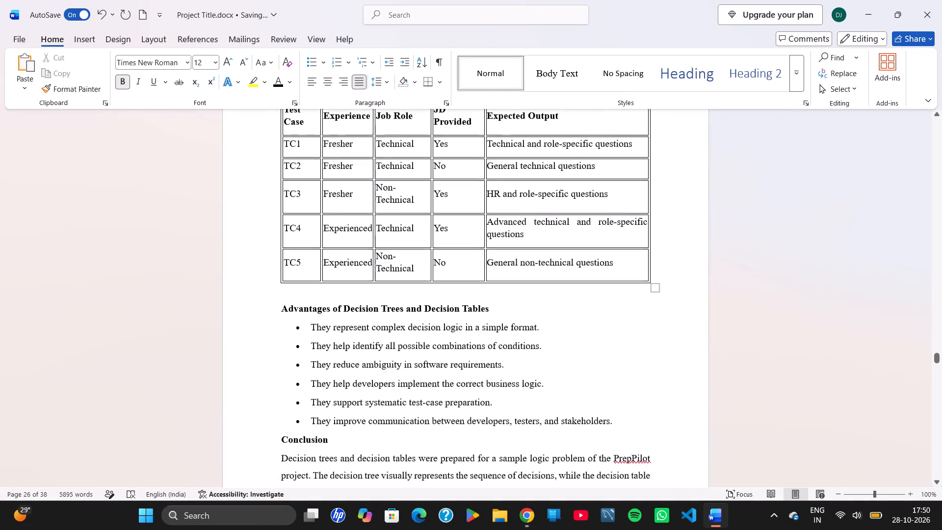
scroll(427, 291, up, 5)
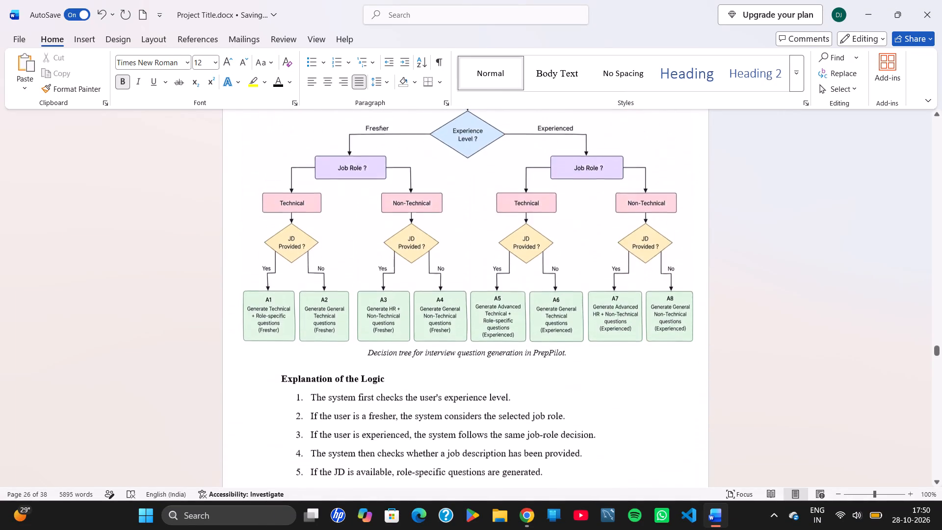
scroll(427, 291, up, 3)
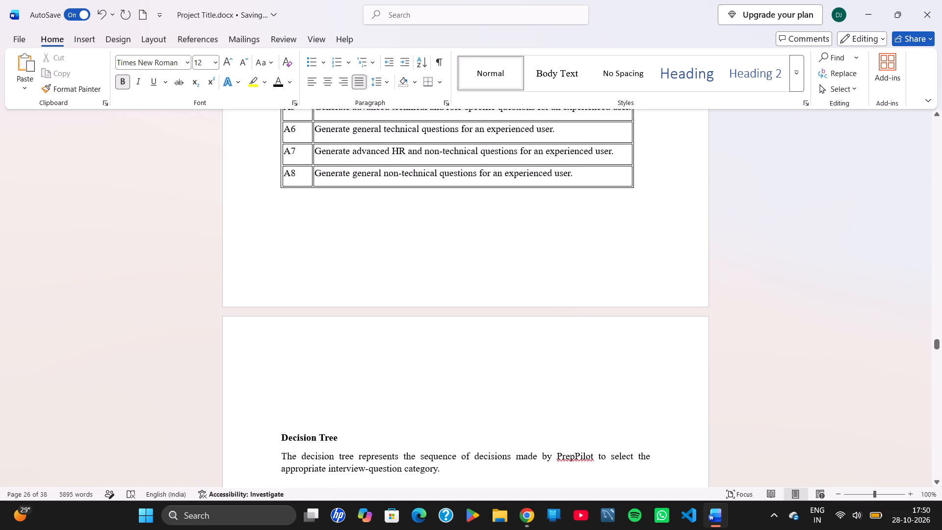
click(300, 373)
key(BackSpace)
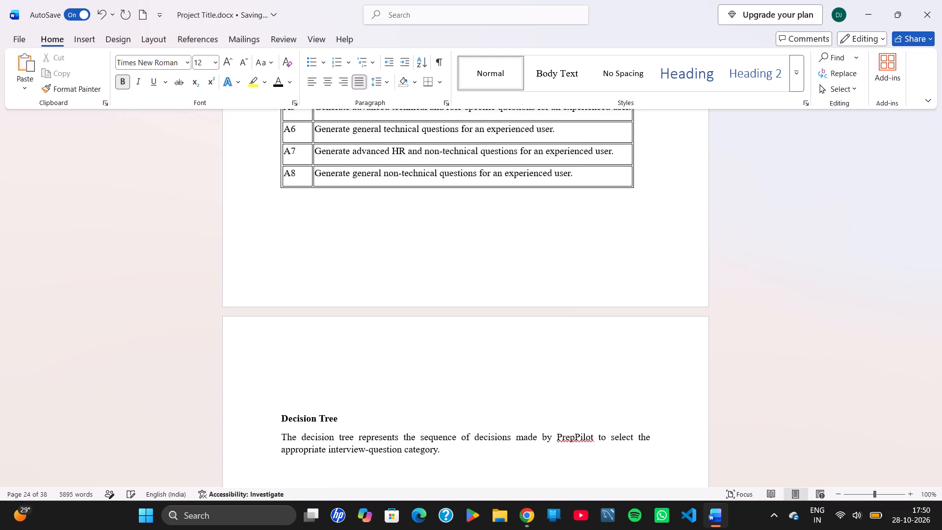
key(BackSpace)
key(BackSpace)
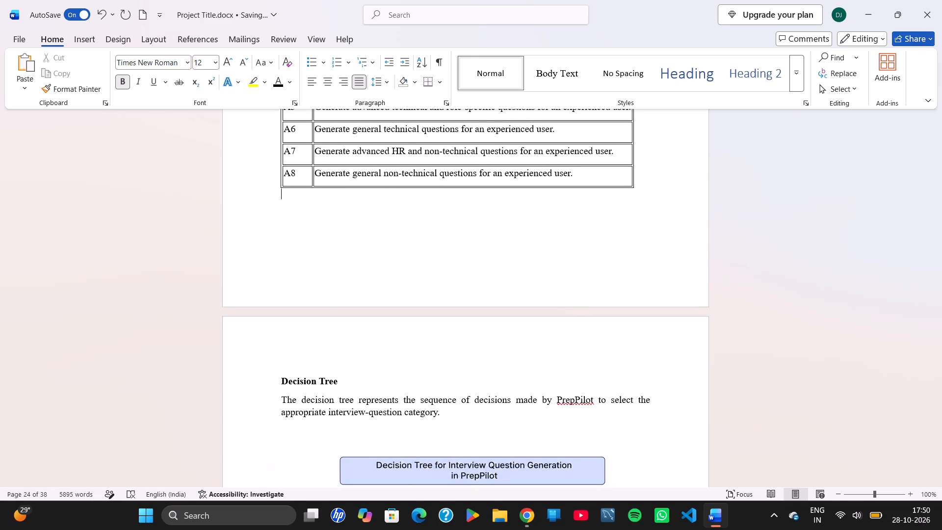
key(Down)
key(BackSpace)
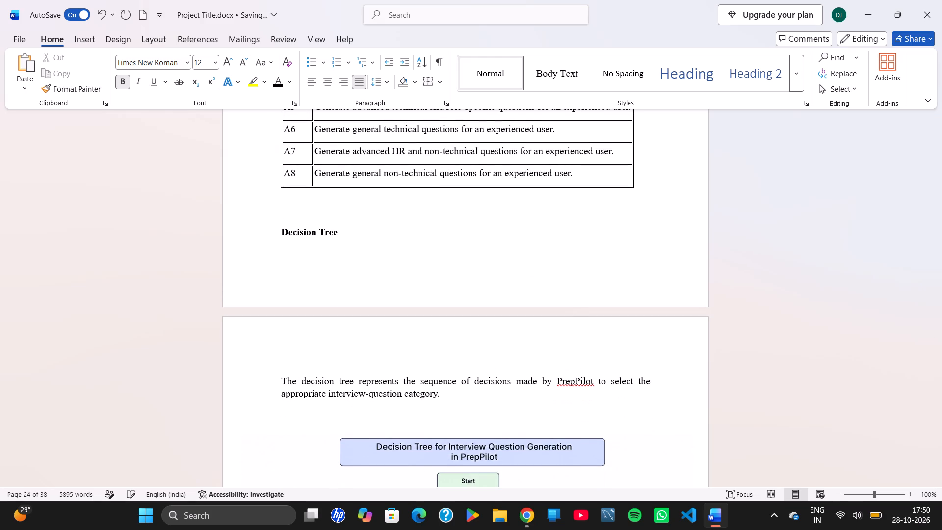
key(Return)
Delete the extra blank lines above the "Aim:-" heading of the decision trees and tables practical so it starts at its page's top.
scroll(300, 373, down, 3)
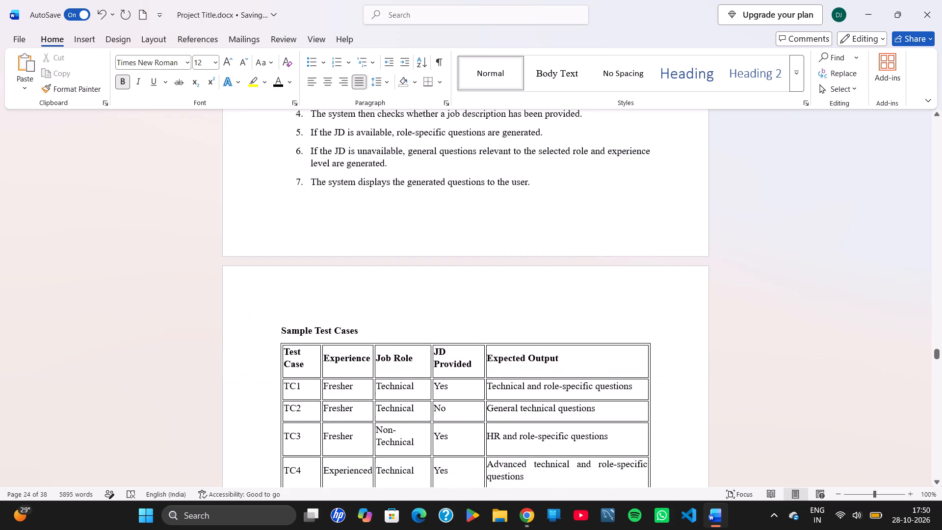
scroll(300, 373, down, 2)
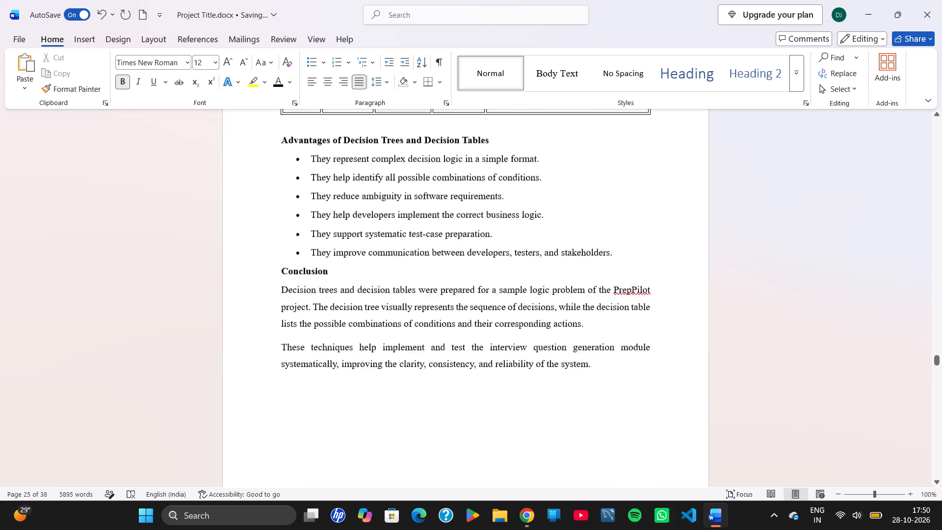
scroll(300, 373, down, 1)
scroll(300, 373, up, 1)
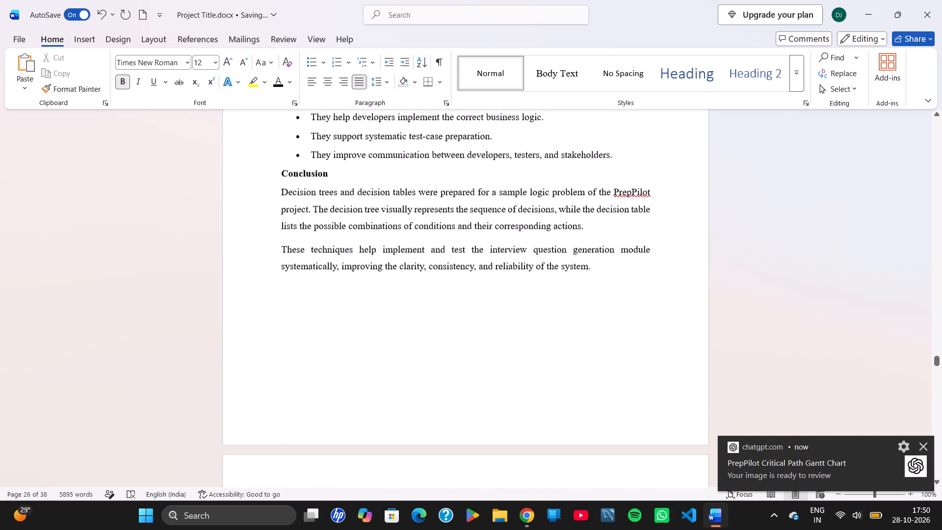
scroll(300, 373, up, 4)
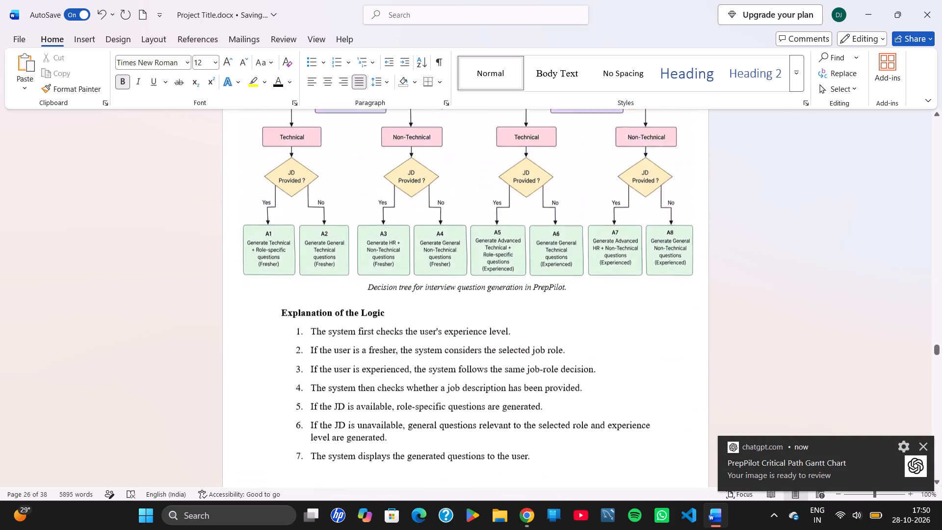
scroll(300, 373, up, 4)
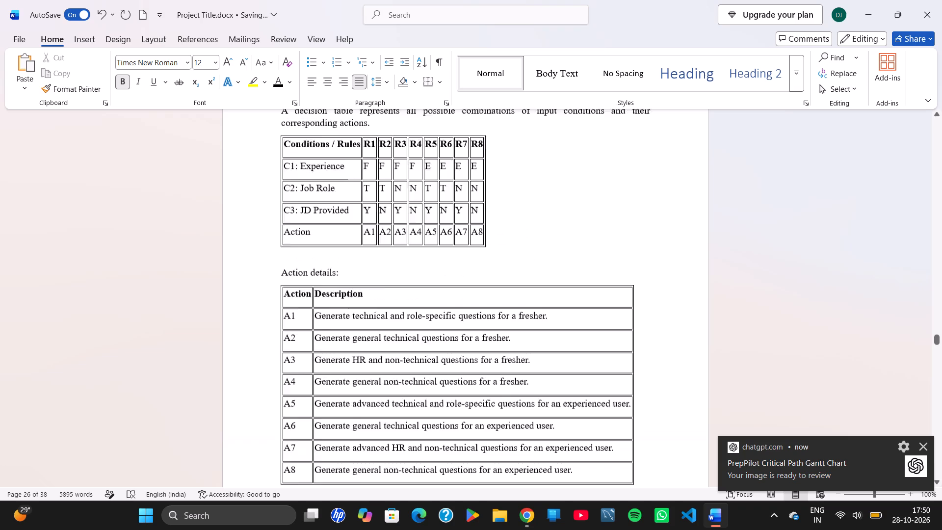
scroll(300, 373, up, 4)
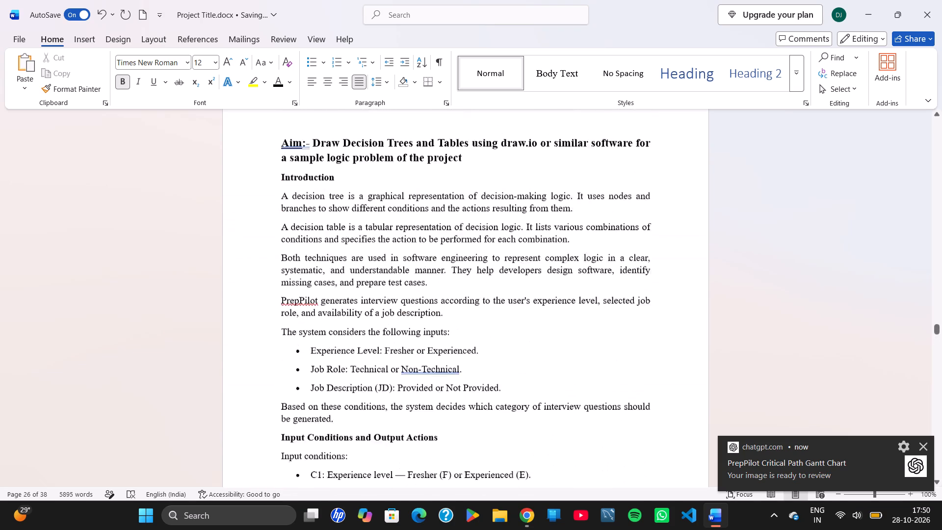
scroll(300, 373, up, 2)
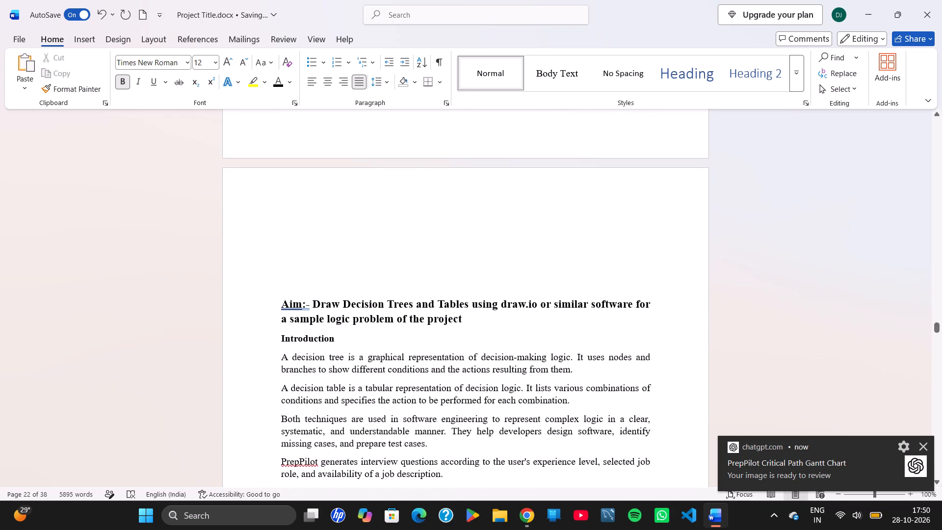
click(292, 279)
key(BackSpace)
key(BackSpace)
key(BackSpace)
key(BackSpace)
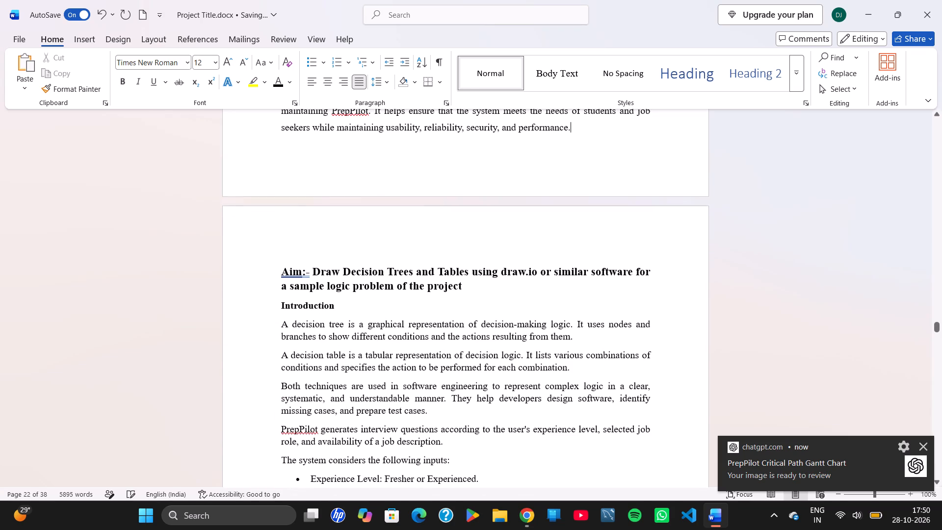
scroll(292, 279, down, 2)
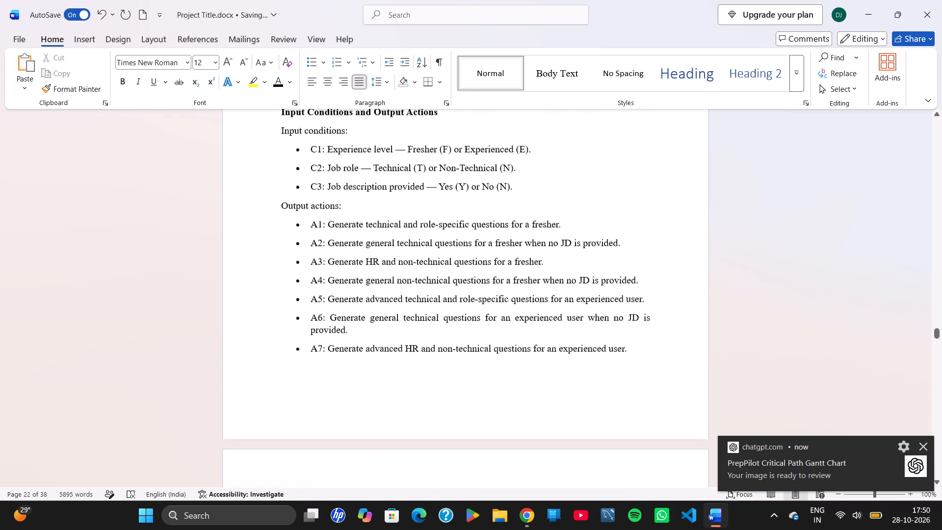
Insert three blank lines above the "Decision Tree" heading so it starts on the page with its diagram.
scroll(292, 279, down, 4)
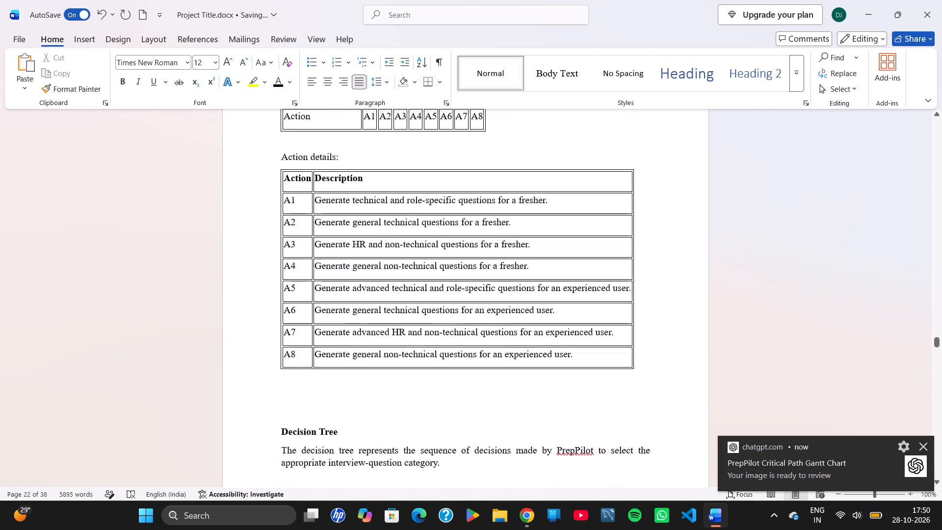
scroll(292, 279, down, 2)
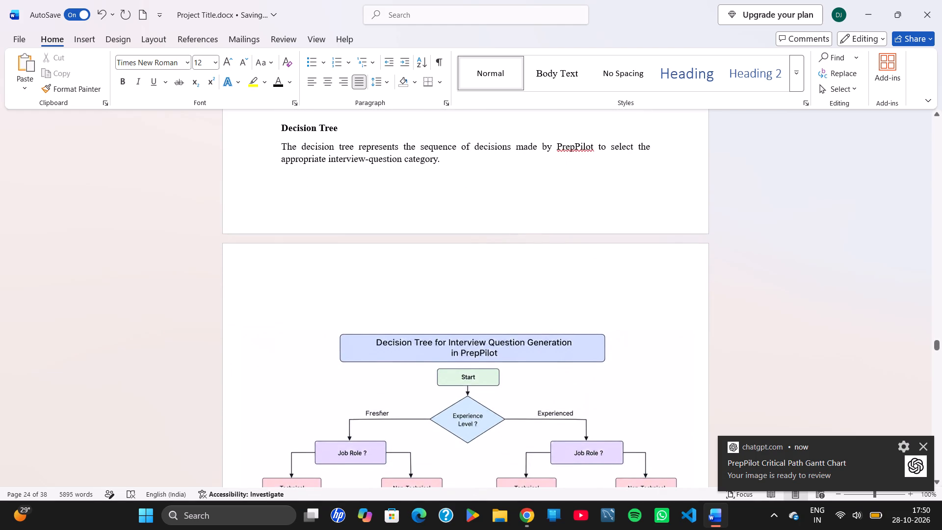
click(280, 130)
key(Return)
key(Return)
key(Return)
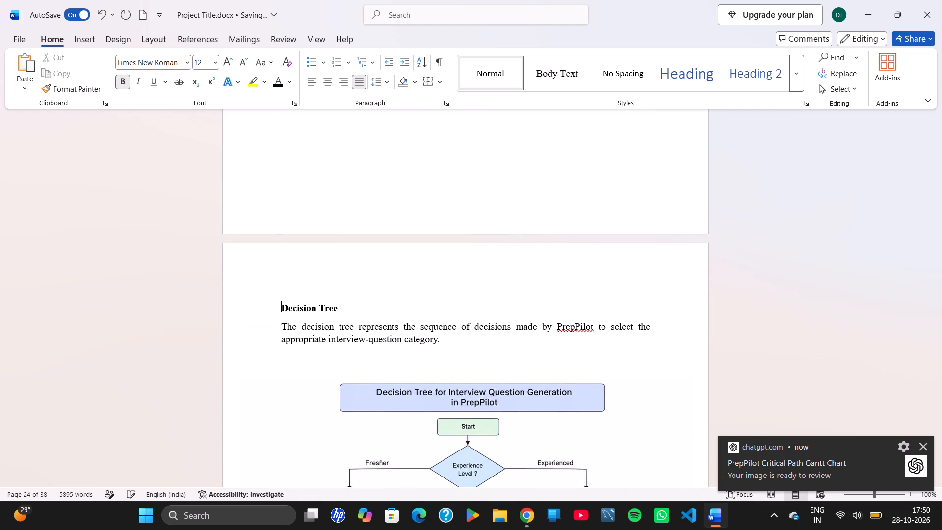
Review the page layout of the earlier practicals, going back through the SRS practical and the experiment index to the cover page.
scroll(280, 130, up, 4)
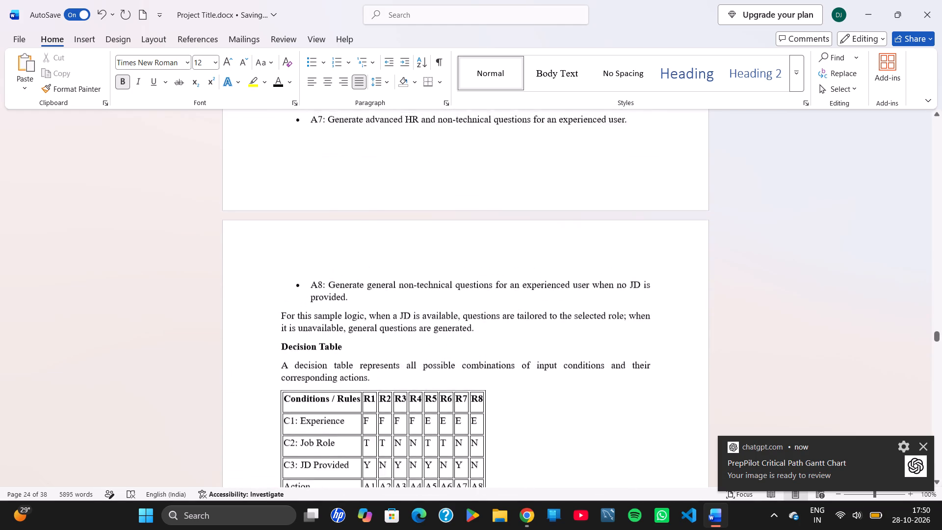
scroll(280, 130, up, 5)
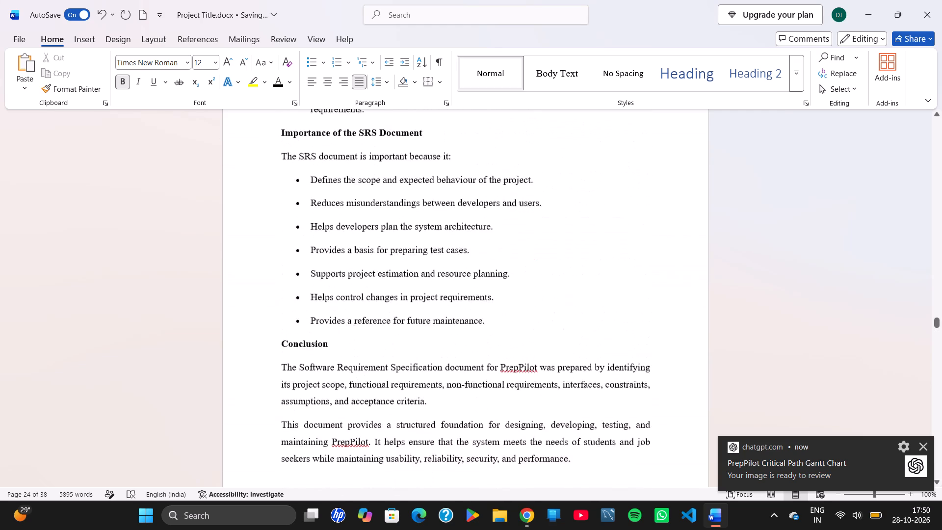
scroll(280, 130, up, 5)
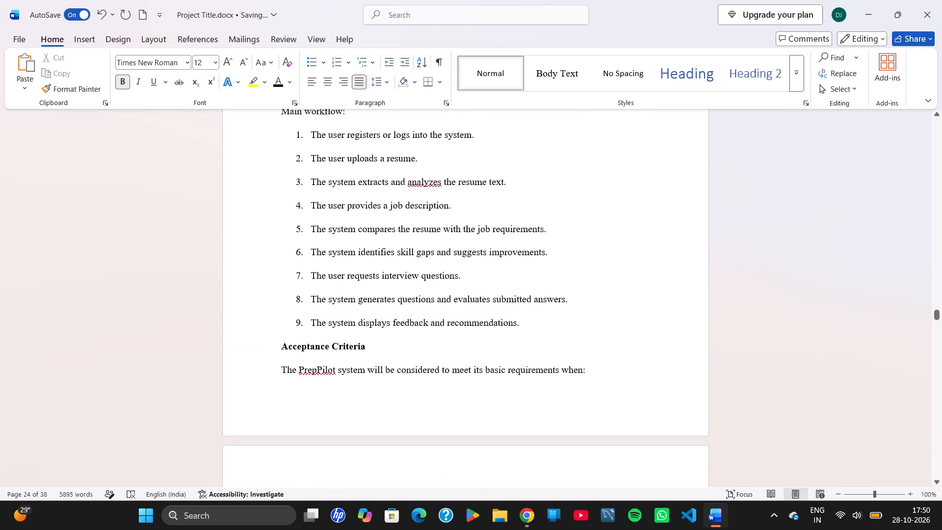
scroll(280, 130, up, 4)
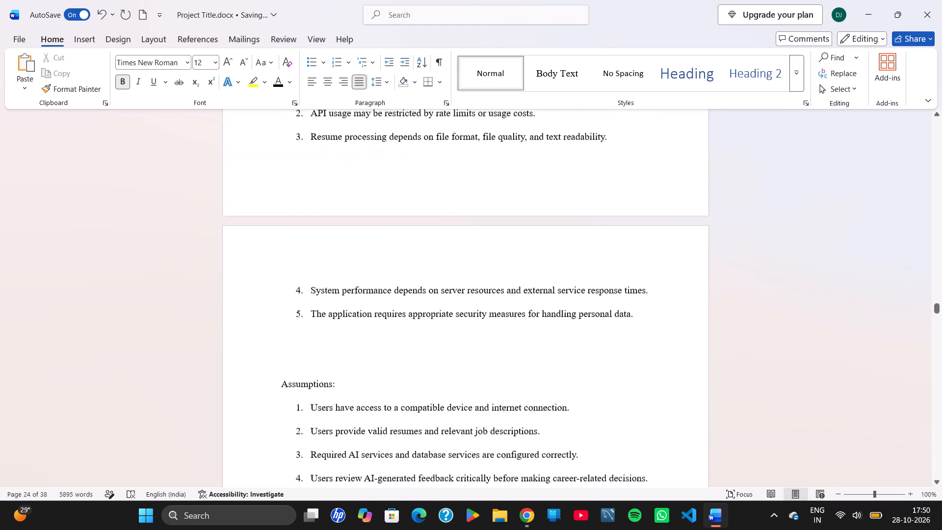
scroll(280, 130, up, 1)
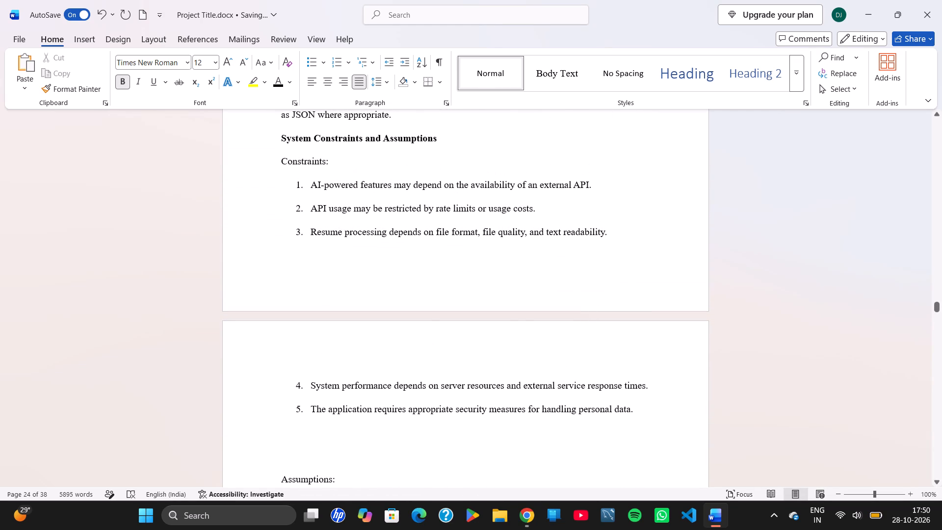
scroll(280, 130, up, 5)
scroll(280, 130, up, 20)
scroll(280, 130, up, 6)
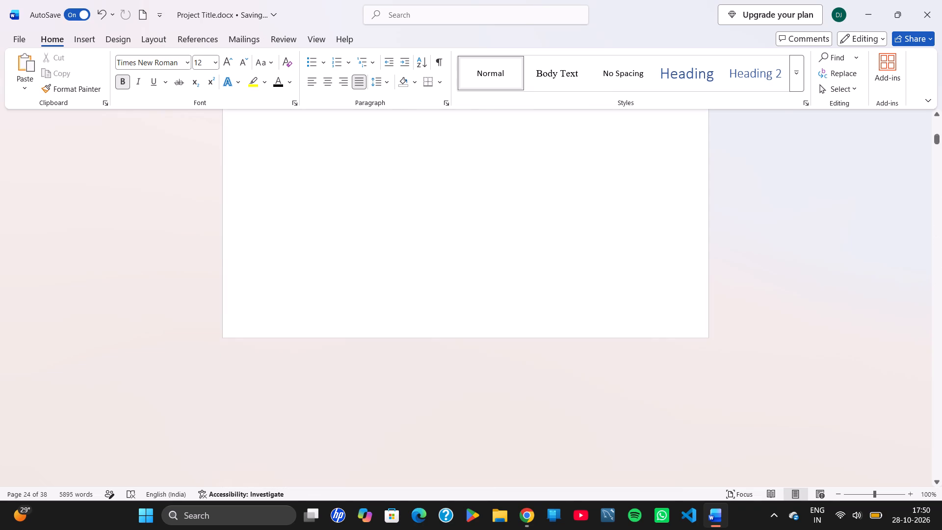
scroll(280, 130, up, 6)
scroll(280, 130, down, 3)
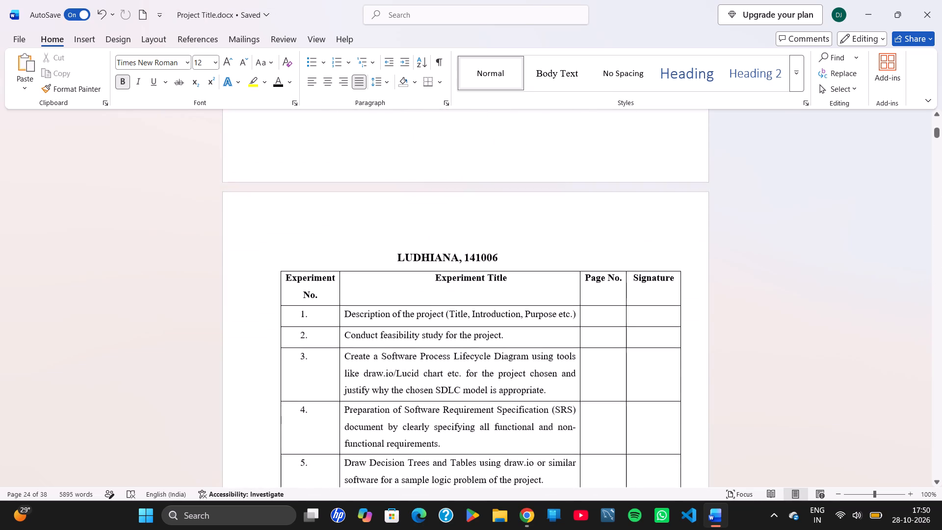
scroll(280, 130, down, 4)
scroll(280, 130, up, 1)
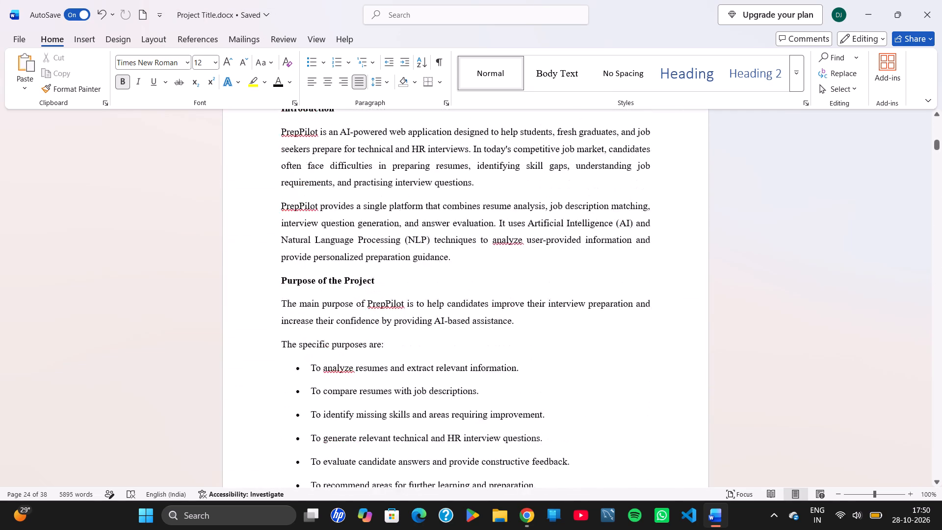
scroll(280, 130, up, 4)
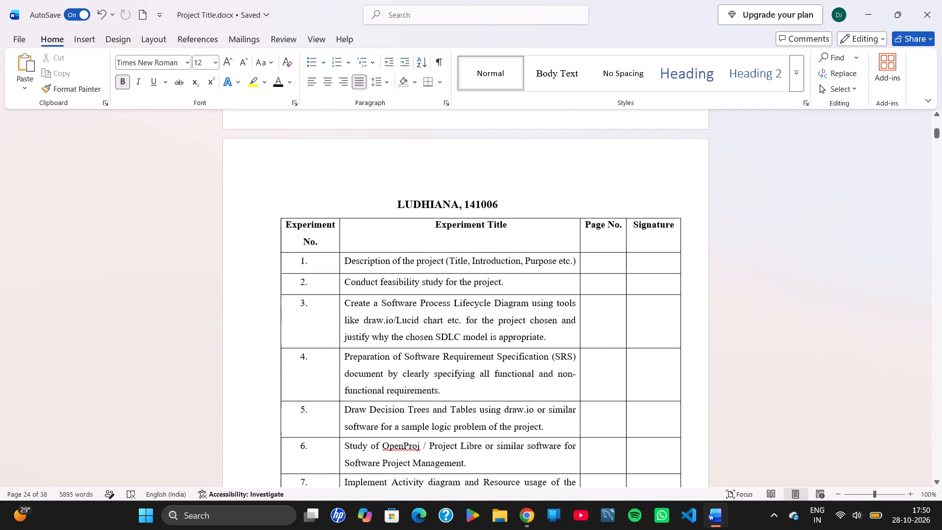
scroll(280, 130, up, 2)
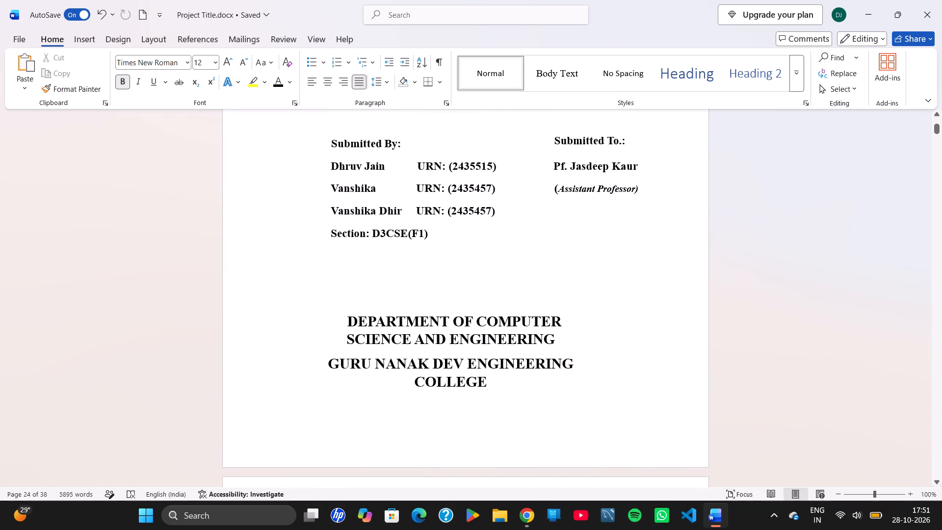
Undo the recent blank-line edits in the decision trees and tables practical, back past the line-spacing change of its Conclusion paragraphs.
key(ctrl+z)
key(ctrl+z)
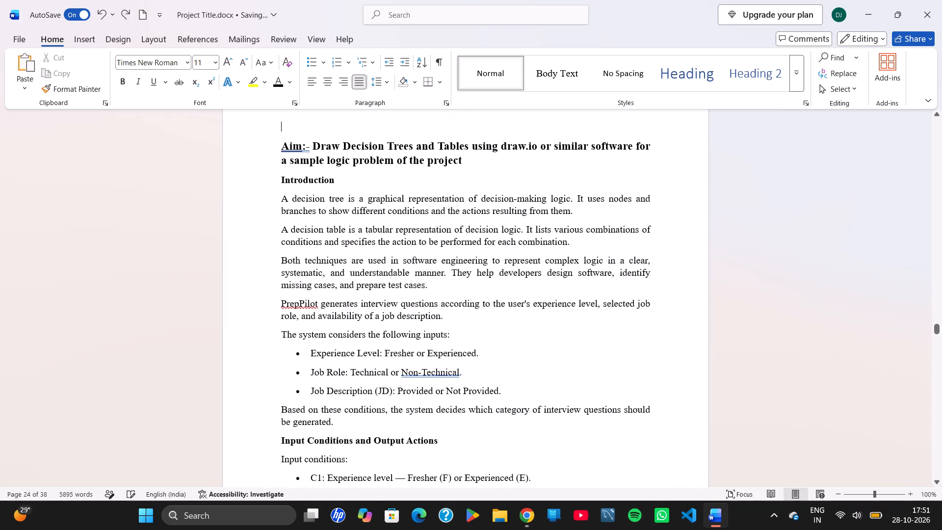
key(ctrl+z)
key(ctrl+z)
key(ctrl+z)
key(ctrl+z)
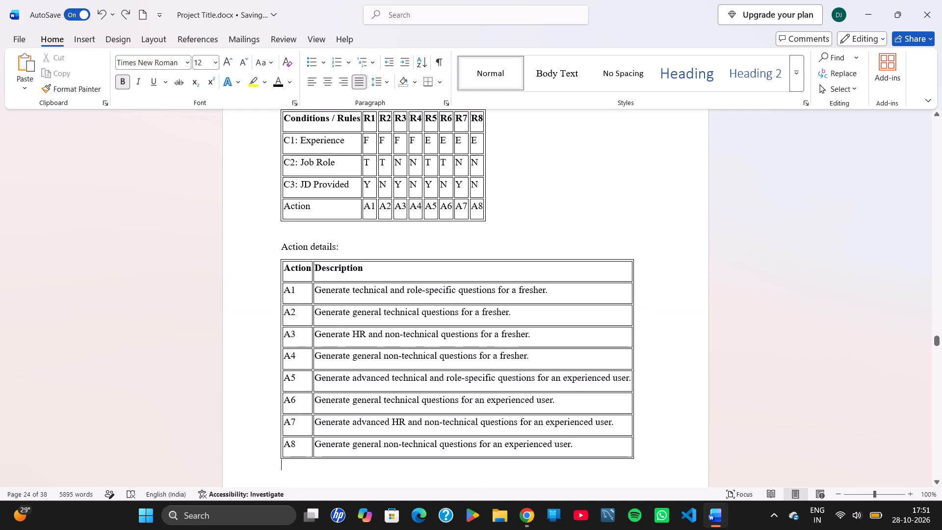
scroll(341, 258, down, 2)
key(ctrl+z)
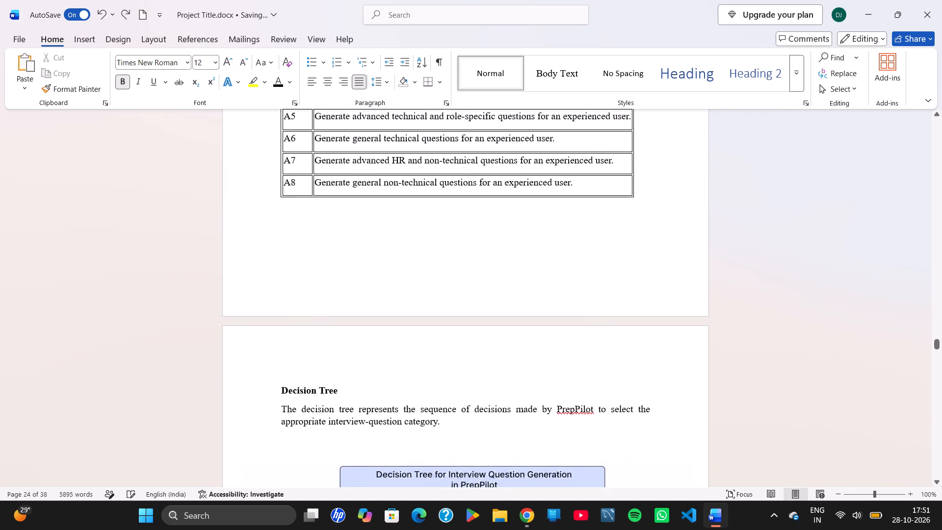
key(ctrl+z)
key(ctrl+z)
key(ctrl+z)
key(ctrl+z)
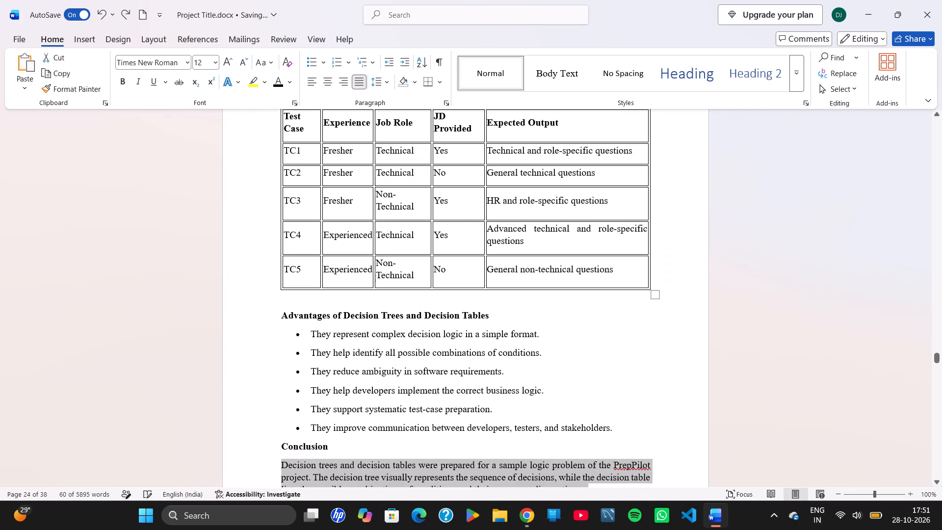
scroll(341, 258, down, 3)
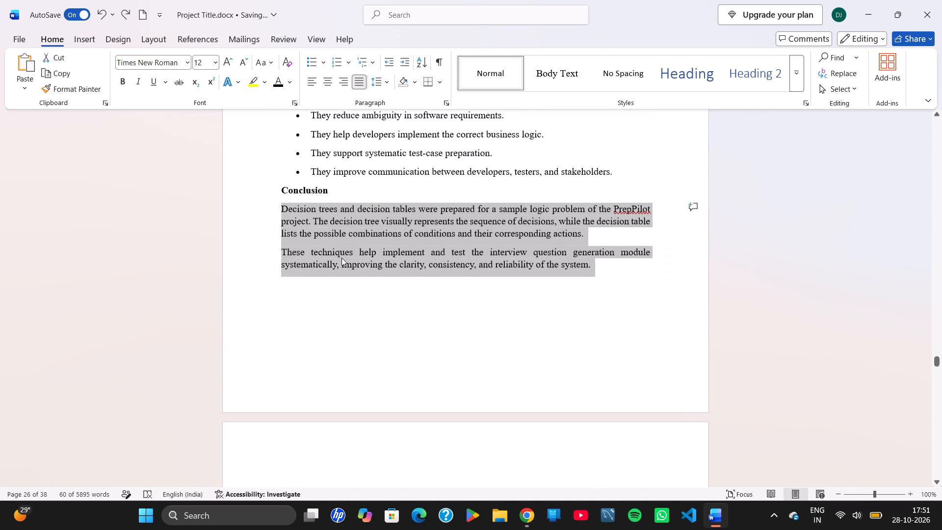
key(ctrl+z)
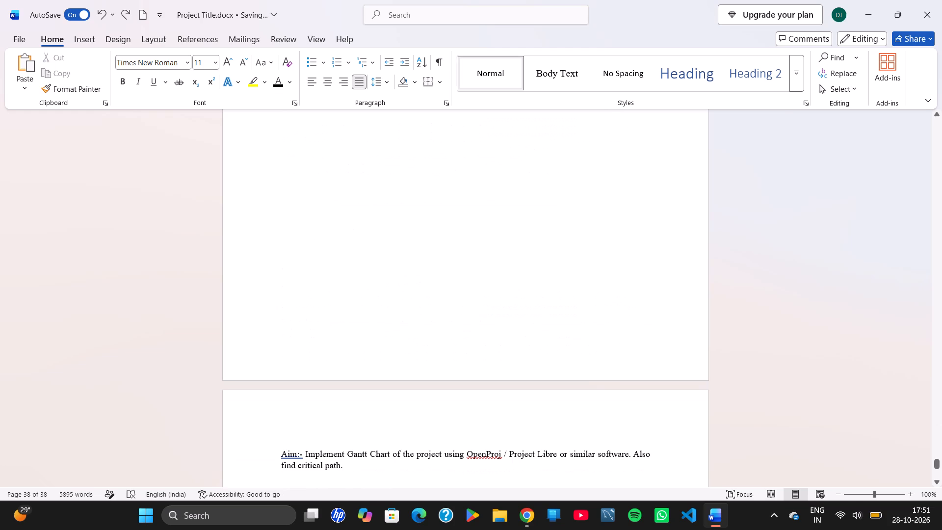
Redo the 1.5 line spacing on the two Conclusion paragraphs of the decision trees and tables practical.
key(ctrl+y)
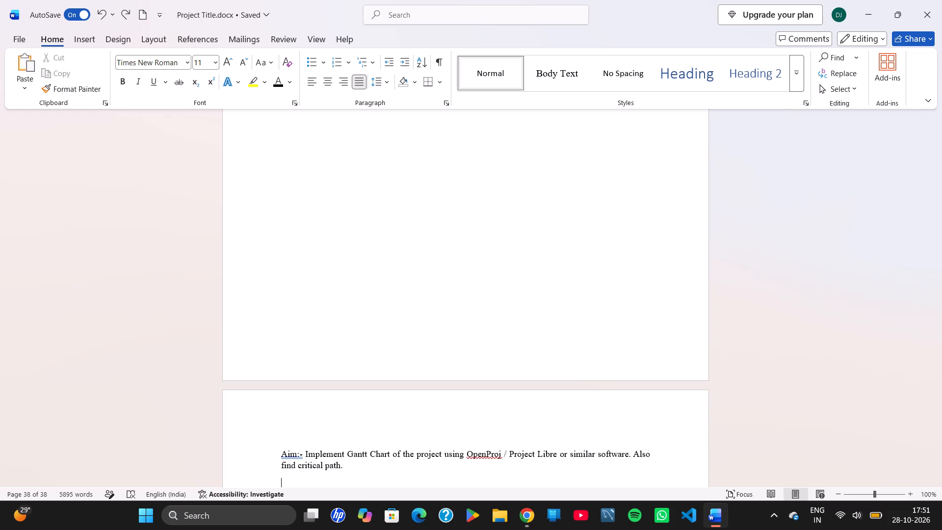
key(ctrl+y)
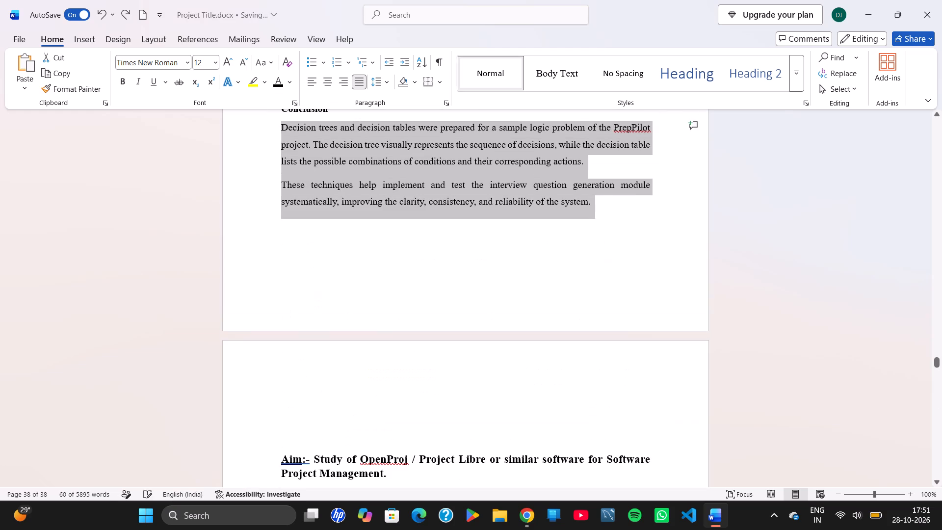
Reduce the blank lines between the Section line and the department name on the cover page so "LUDHIANA, 141006" fits on that page.
scroll(341, 258, up, 13)
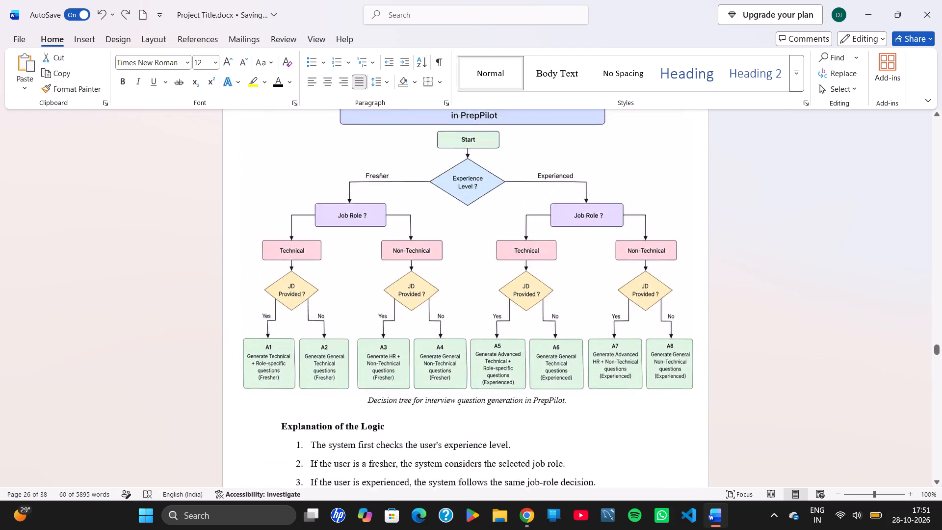
scroll(364, 272, up, 14)
scroll(364, 272, up, 9)
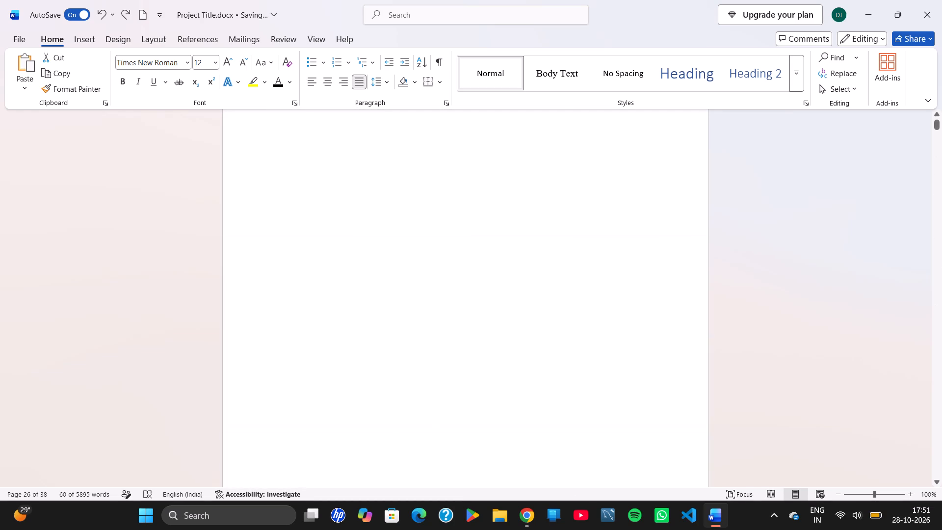
scroll(364, 272, up, 1)
scroll(364, 272, down, 3)
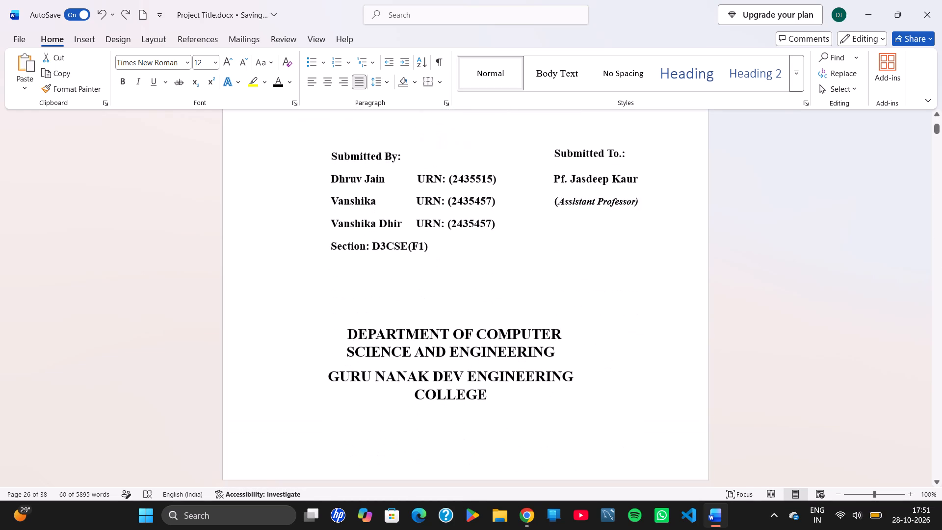
click(368, 281)
key(BackSpace)
key(BackSpace)
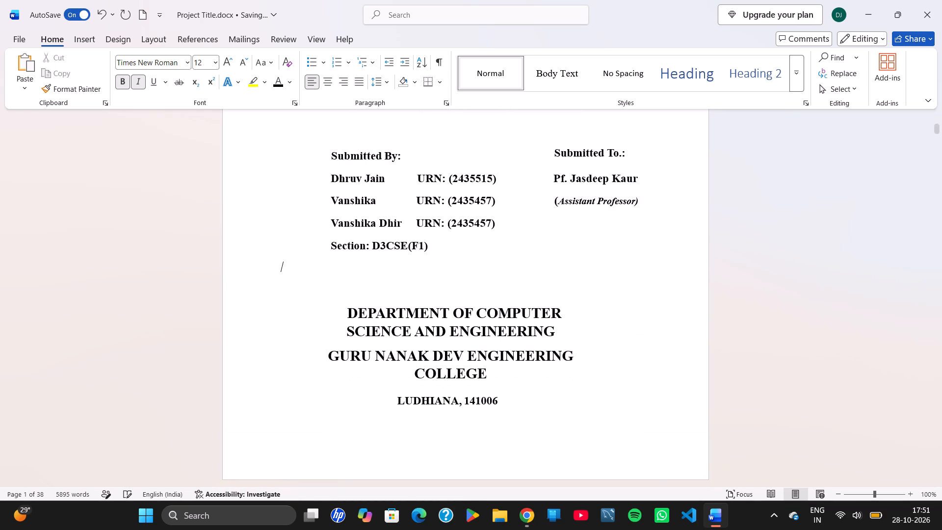
key(BackSpace)
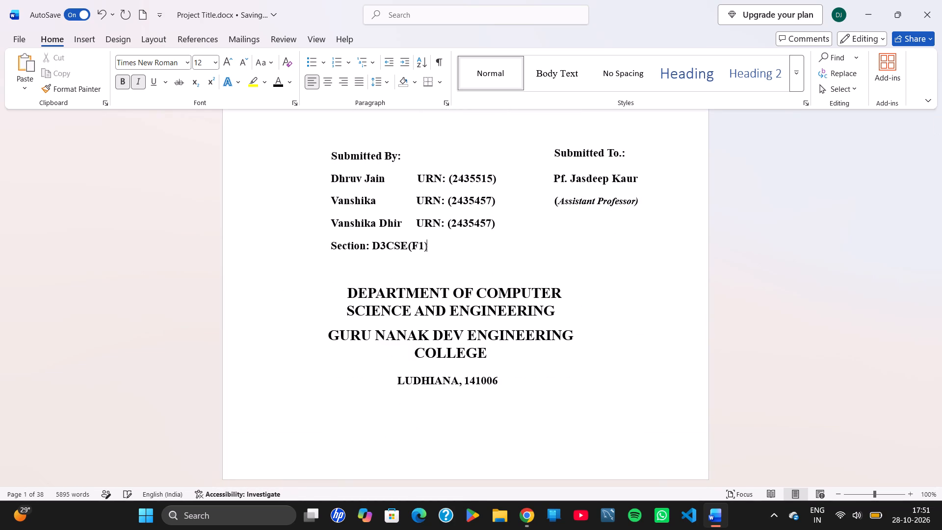
key(Return)
Review the page layout from the cover page and experiment index through the project title, feasibility and software process lifecycle practicals.
scroll(368, 281, down, 1)
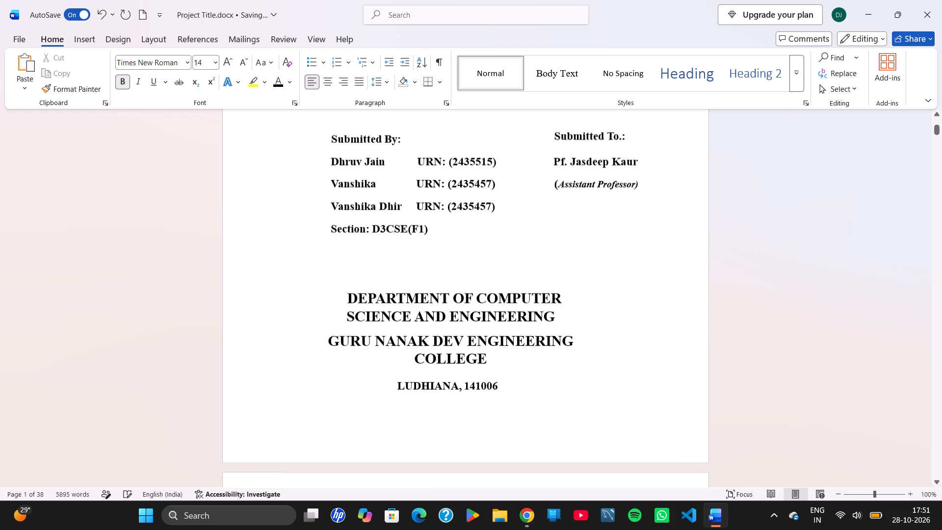
scroll(368, 281, down, 5)
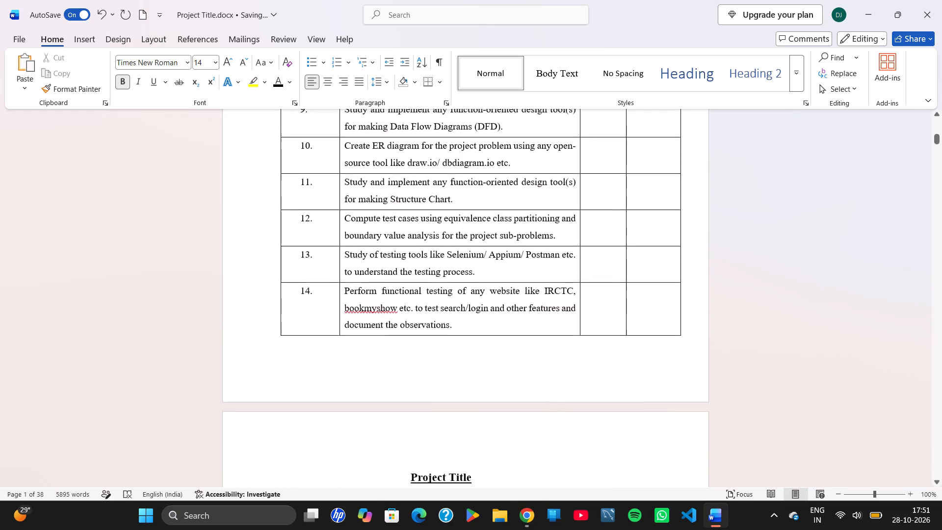
scroll(368, 281, down, 5)
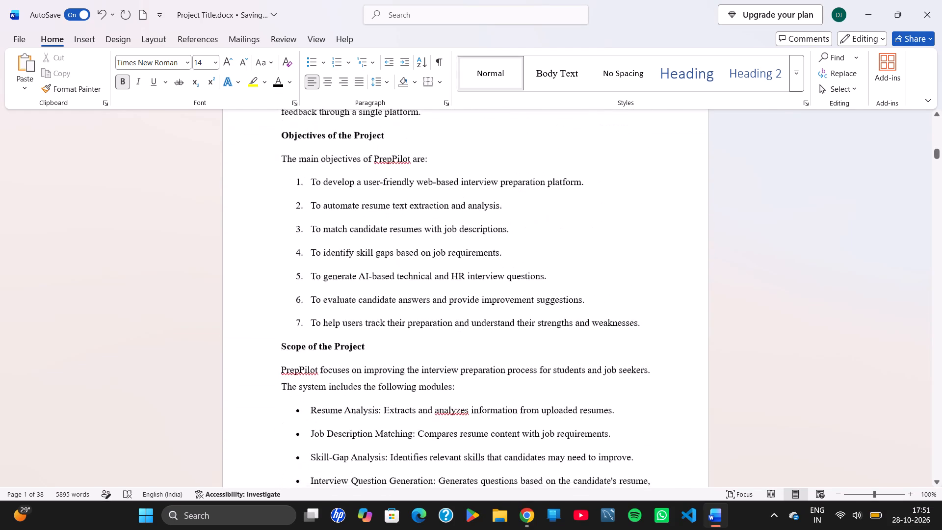
scroll(368, 281, down, 5)
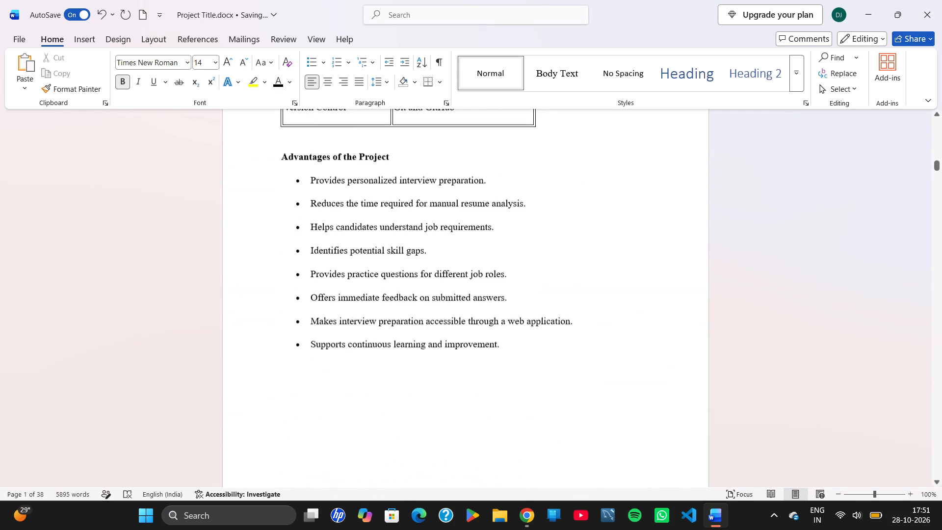
scroll(368, 281, down, 4)
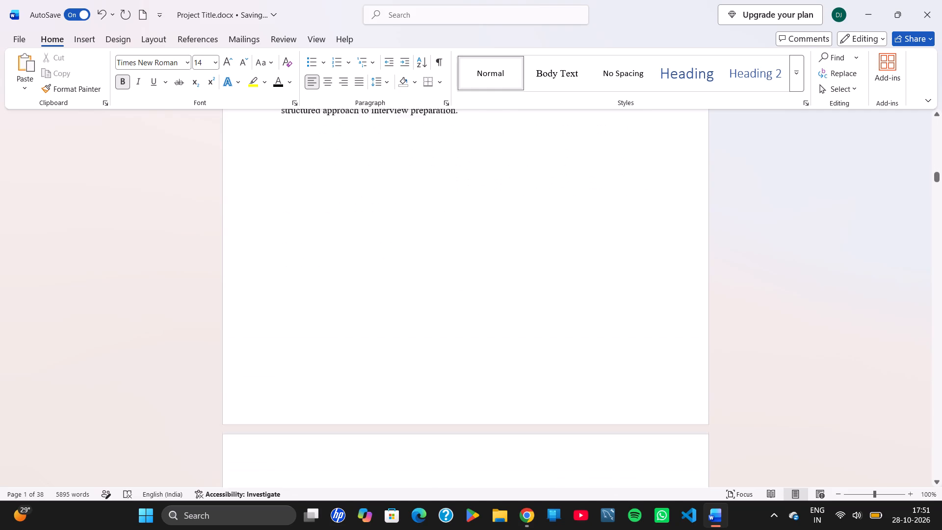
scroll(368, 281, down, 4)
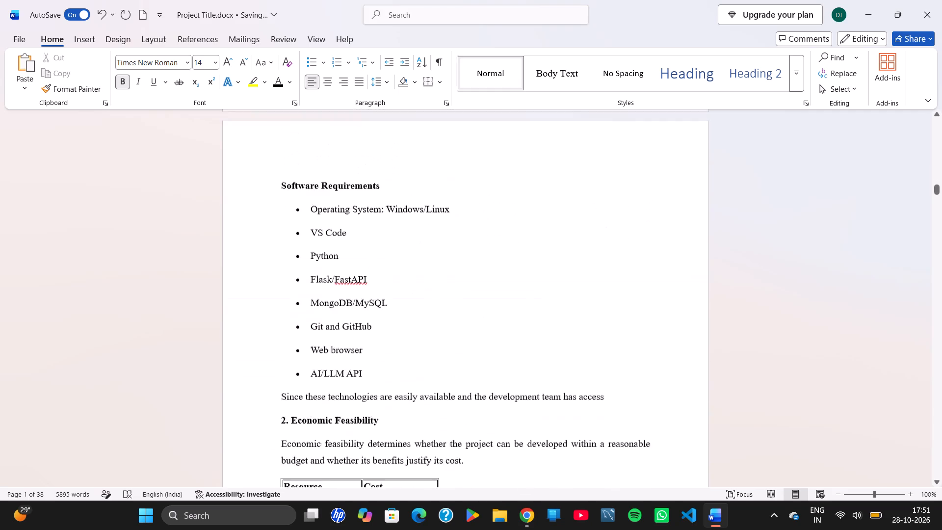
scroll(368, 281, down, 4)
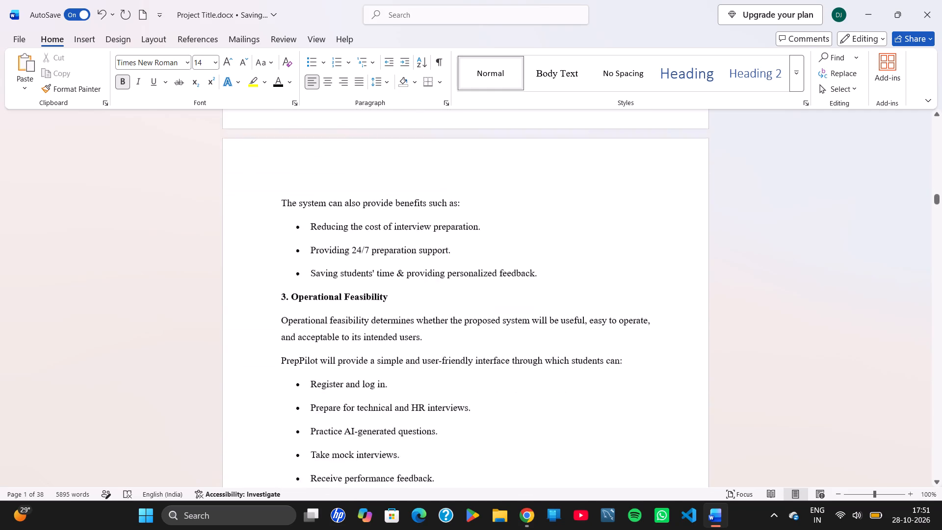
scroll(368, 281, down, 4)
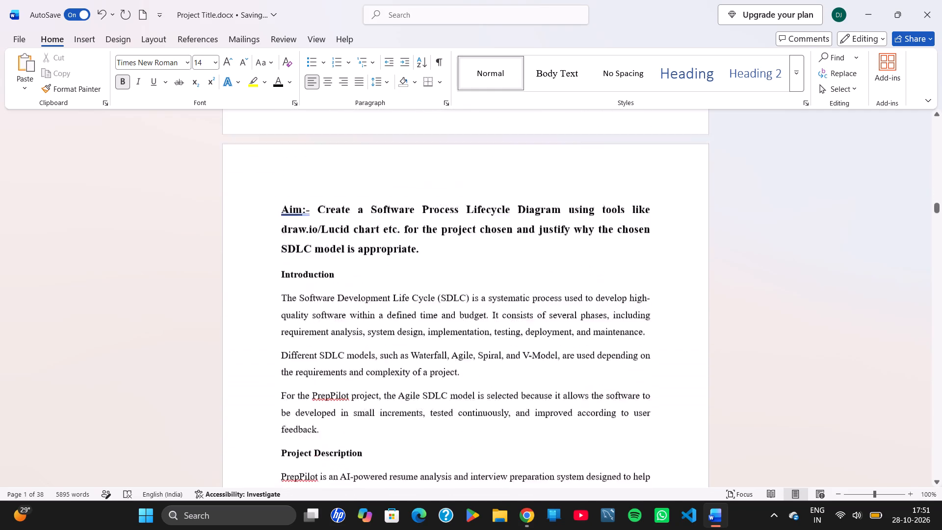
scroll(368, 281, down, 4)
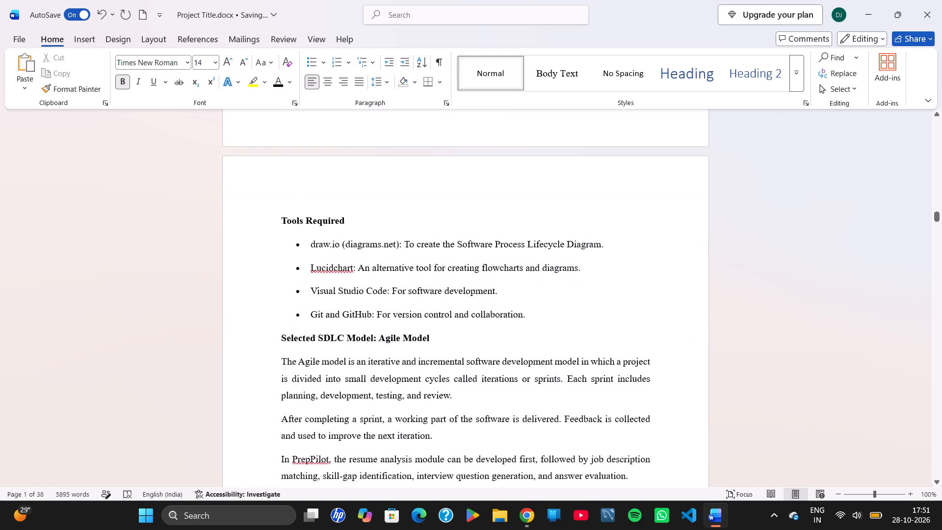
scroll(368, 281, down, 4)
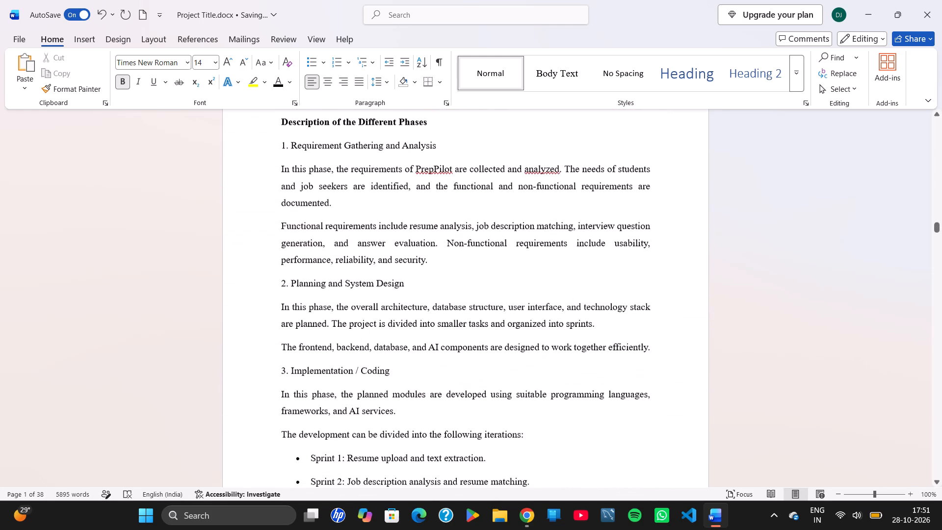
scroll(368, 281, down, 4)
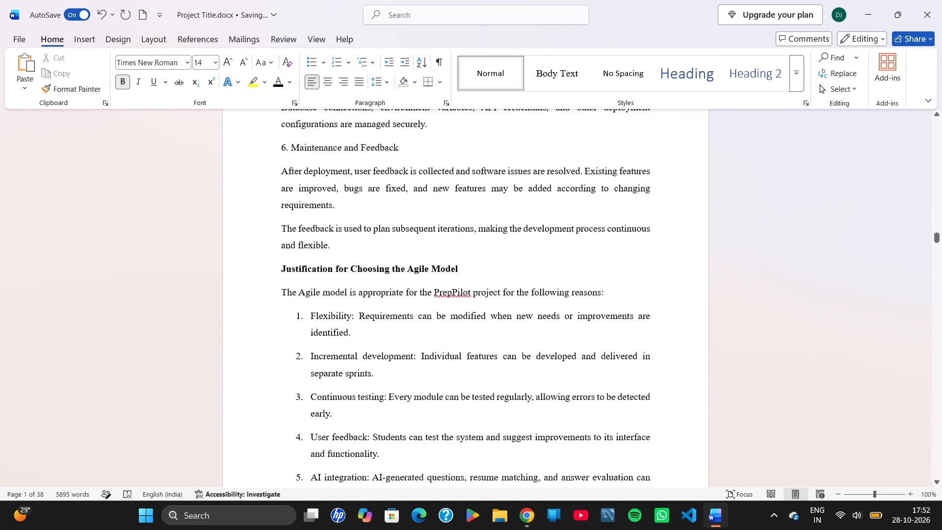
scroll(368, 281, down, 4)
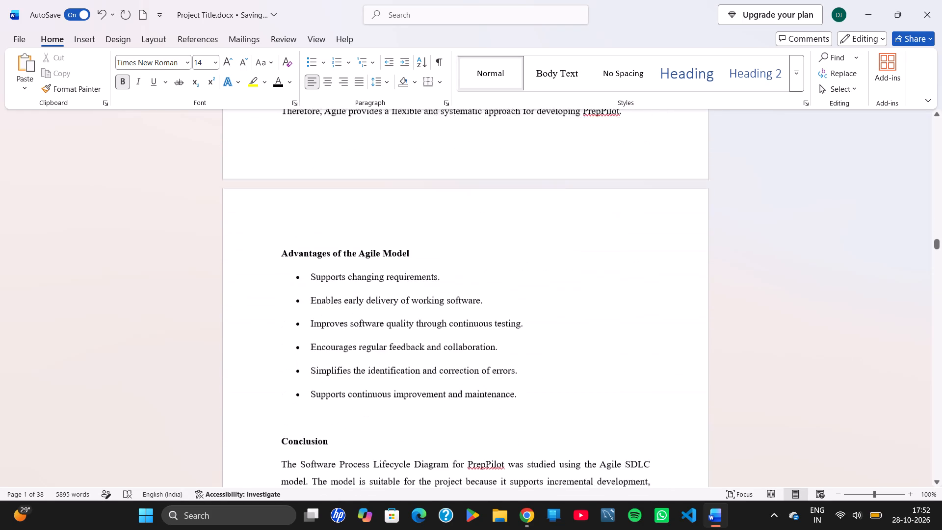
scroll(368, 281, down, 2)
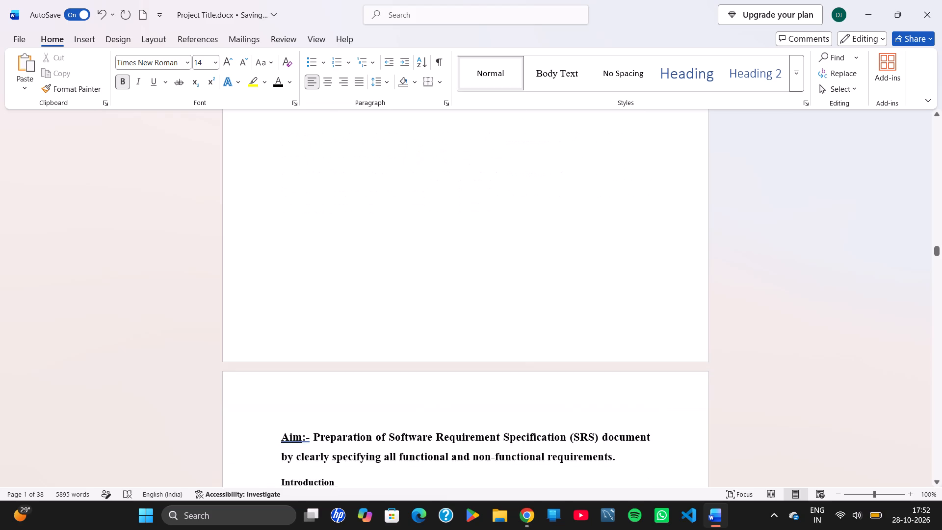
scroll(368, 281, up, 2)
scroll(403, 269, down, 1)
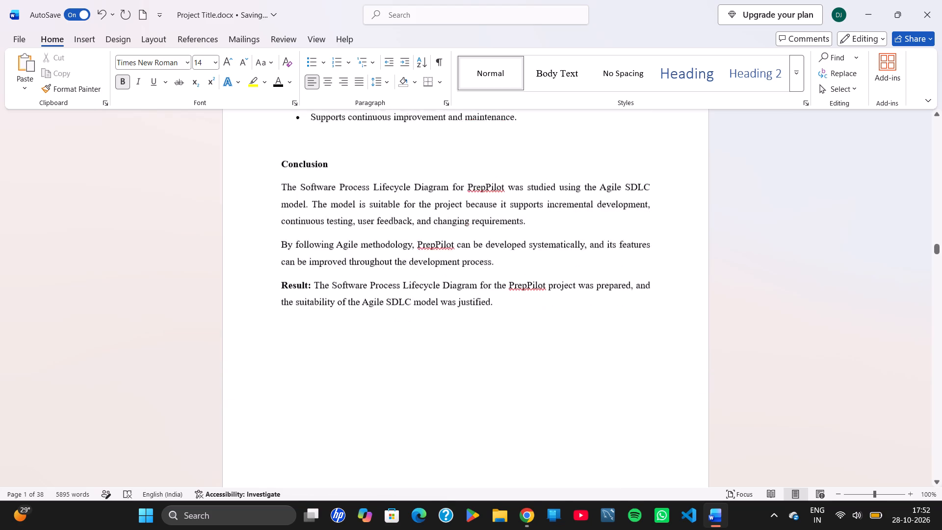
Review the page layout of the SRS practical, from its aim through the requirements tables, interfaces, use case and acceptance criteria.
scroll(403, 269, down, 1)
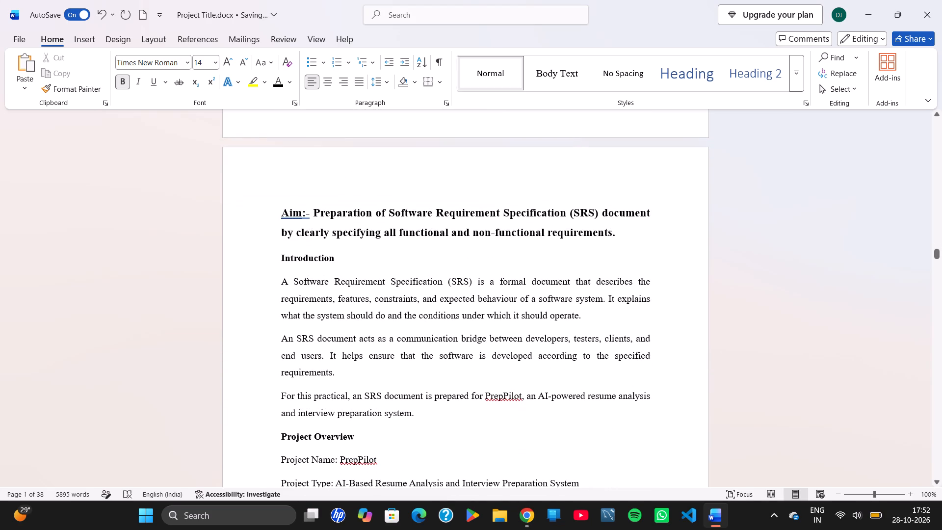
scroll(564, 356, down, 4)
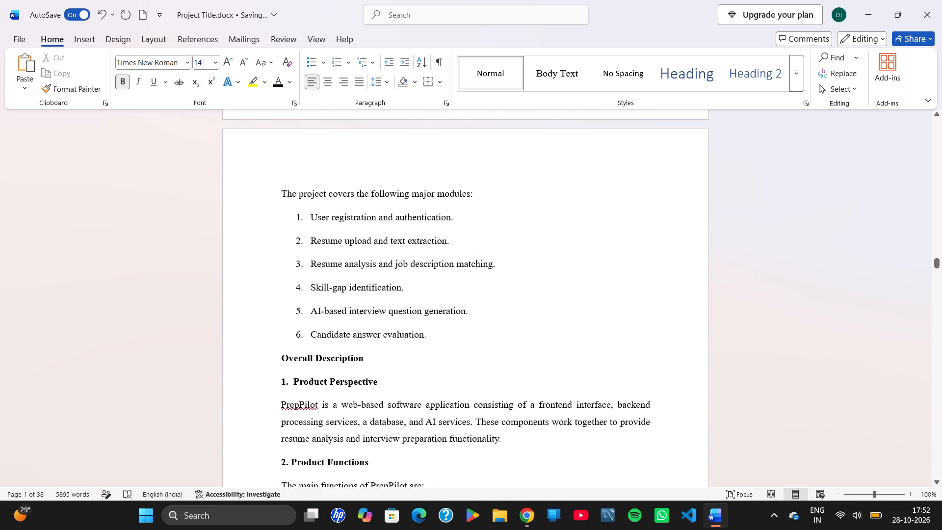
scroll(564, 356, down, 5)
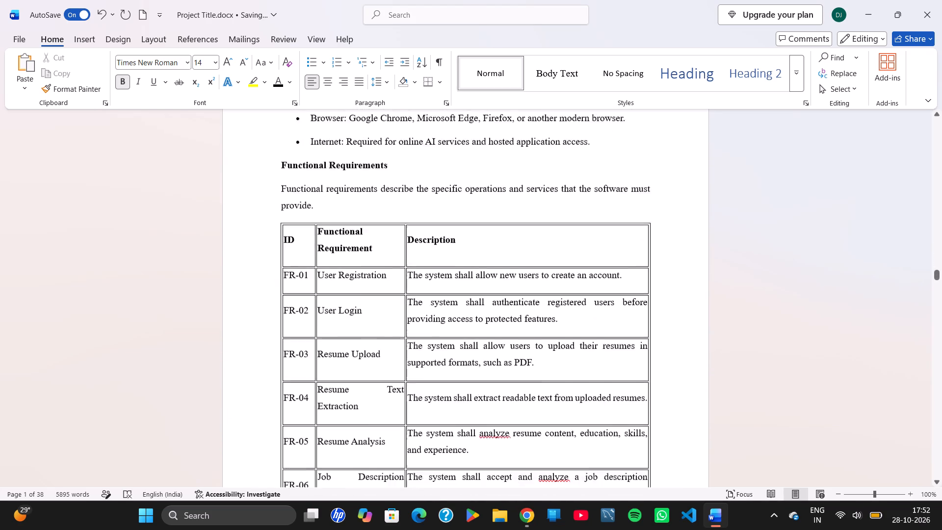
scroll(564, 356, down, 4)
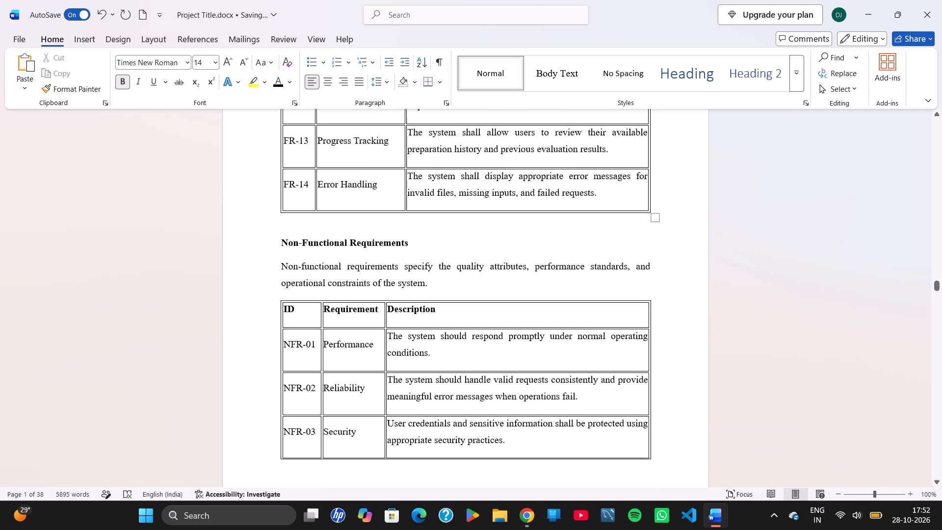
scroll(564, 356, down, 3)
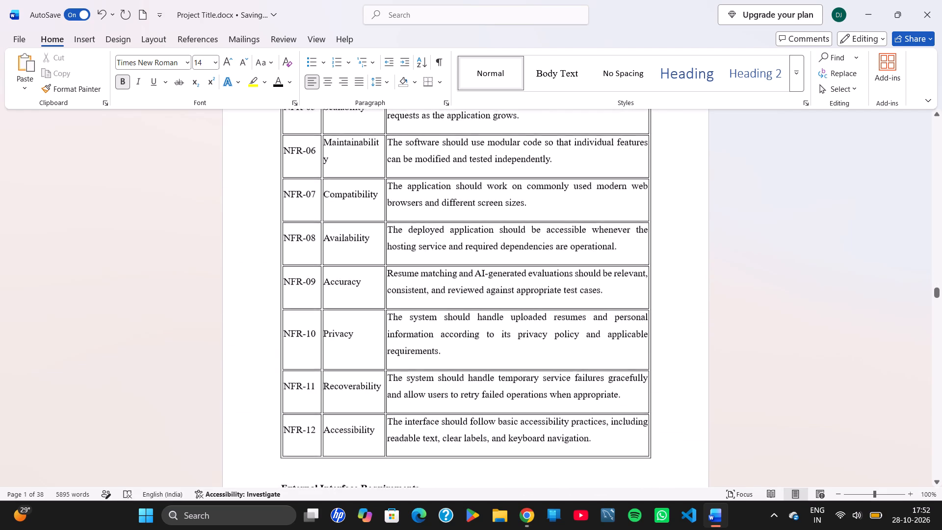
scroll(564, 356, down, 4)
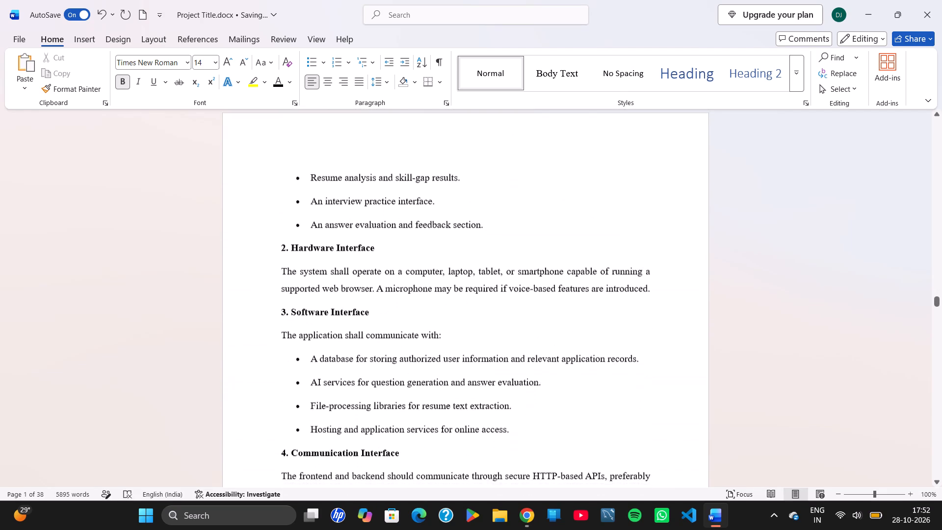
scroll(564, 356, down, 4)
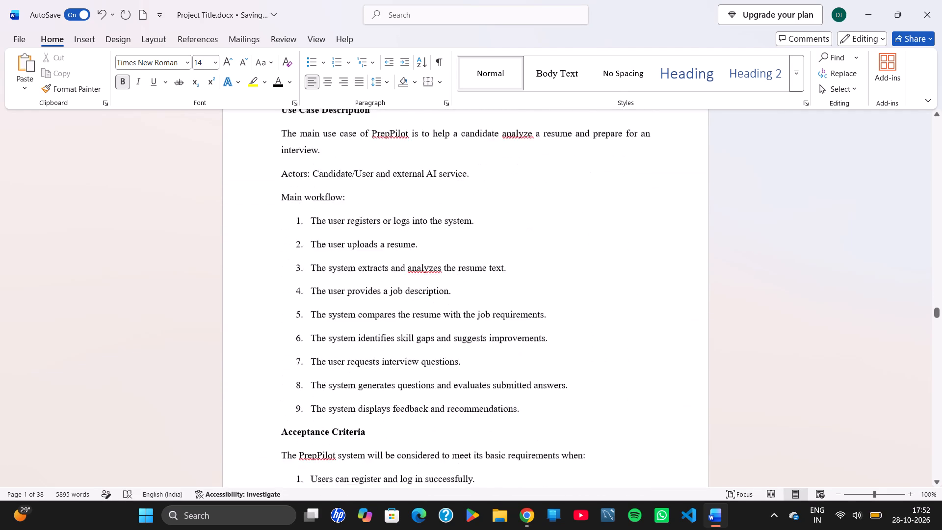
scroll(564, 356, down, 2)
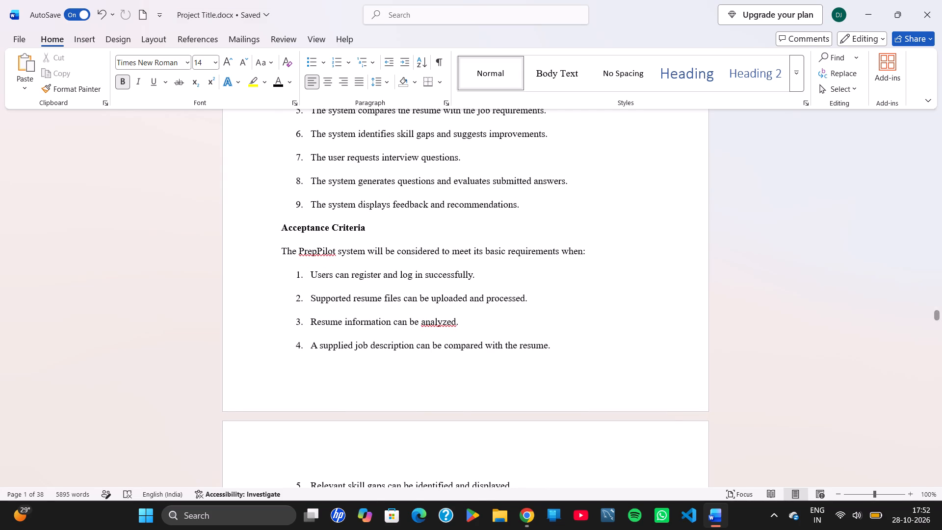
scroll(564, 356, down, 2)
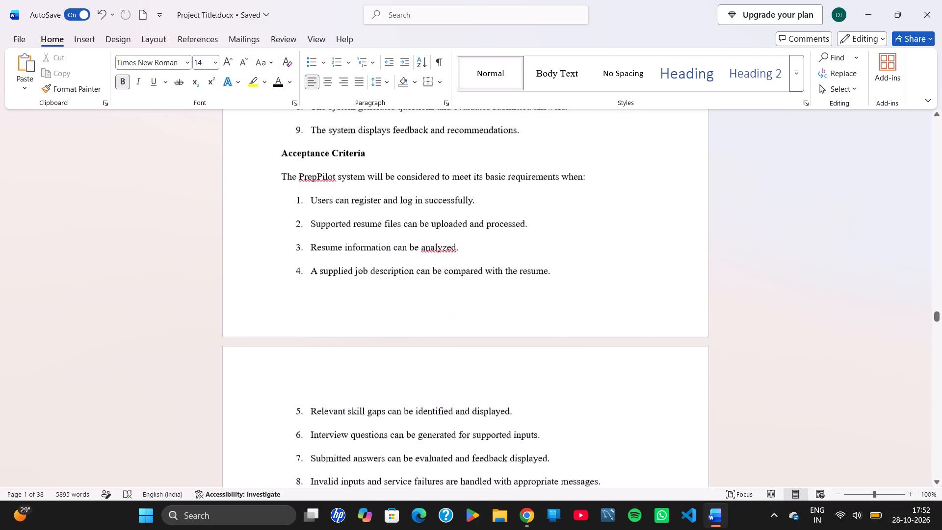
scroll(564, 356, down, 4)
Check the spacing and page breaks of the decision trees and tables practical, from its aim through its Conclusion.
scroll(564, 356, up, 1)
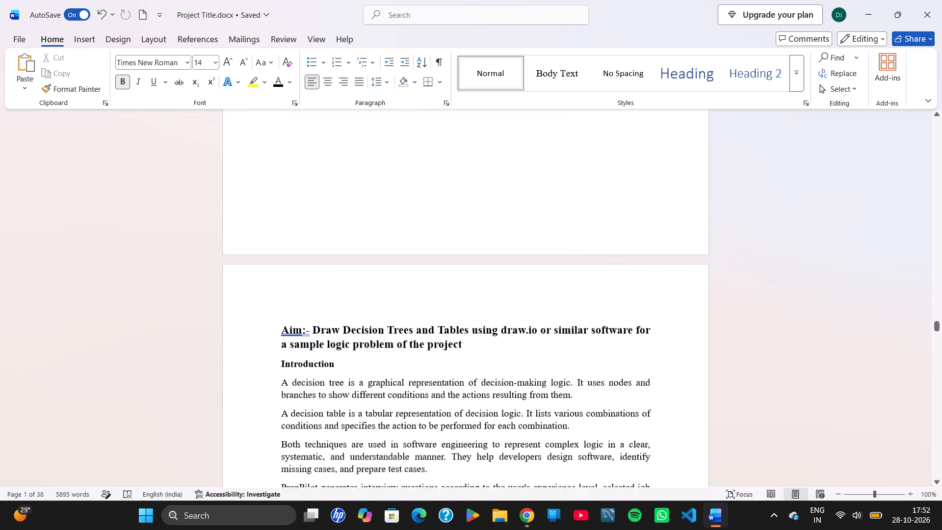
scroll(564, 356, up, 1)
scroll(564, 356, down, 1)
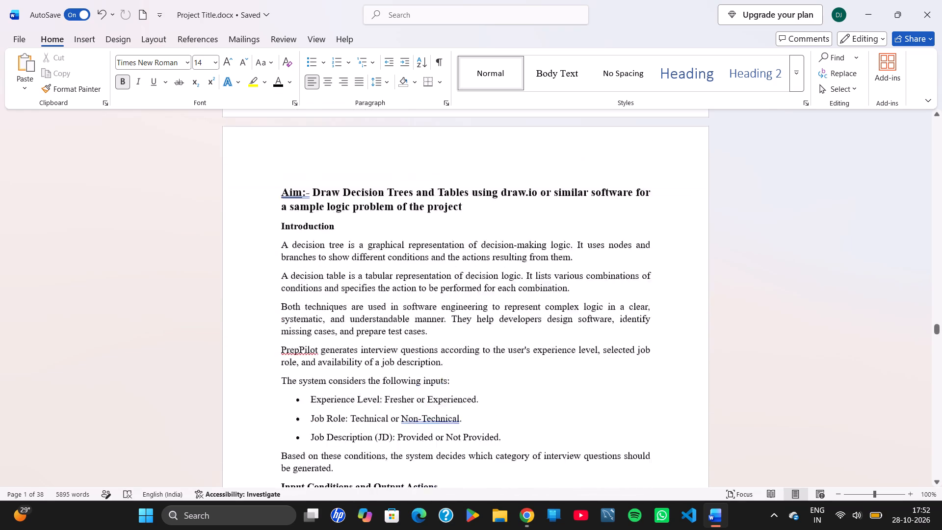
scroll(564, 356, down, 3)
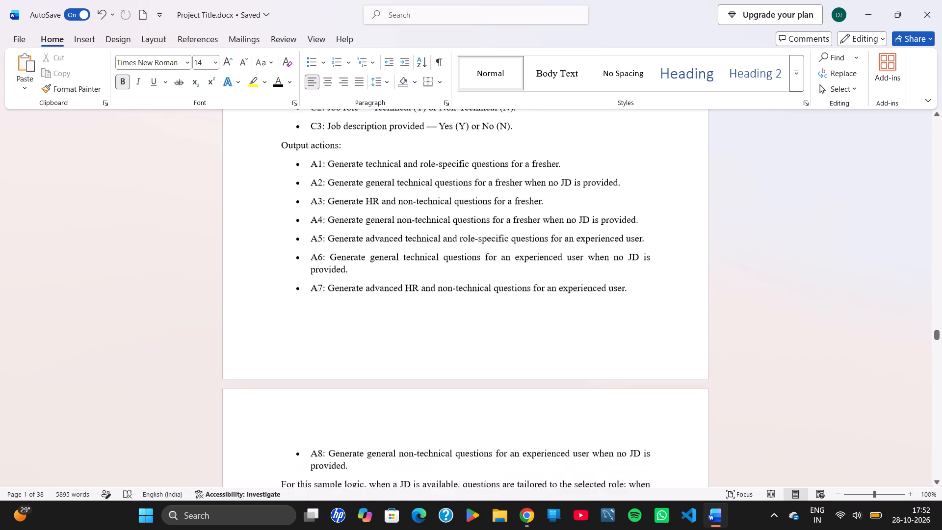
scroll(564, 356, down, 3)
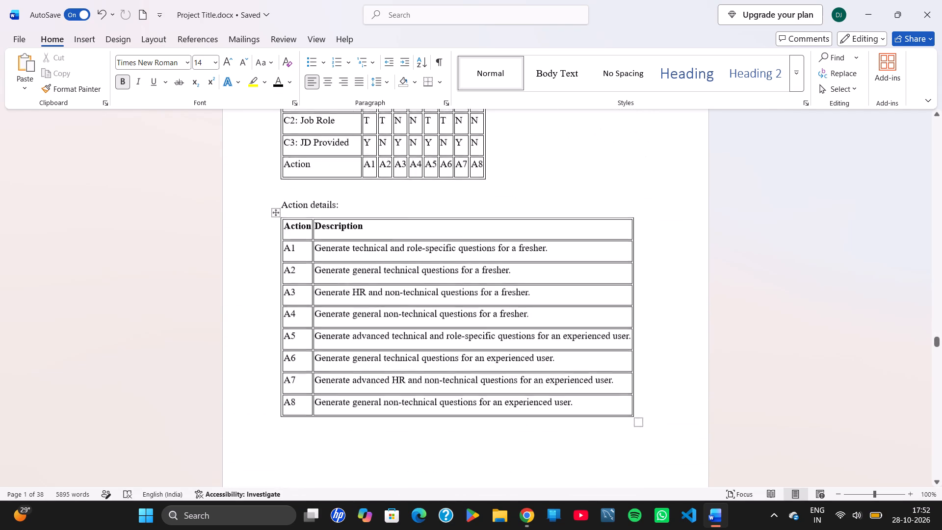
scroll(564, 356, down, 5)
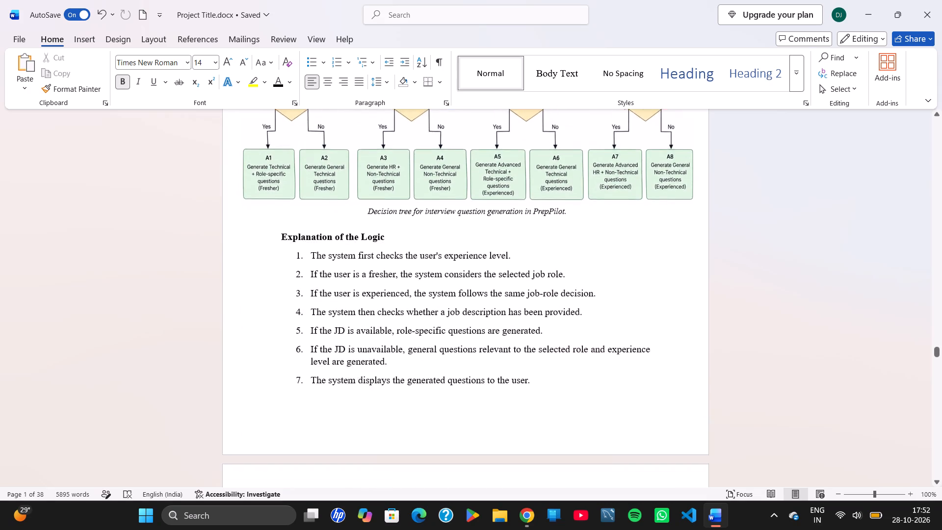
scroll(564, 356, down, 4)
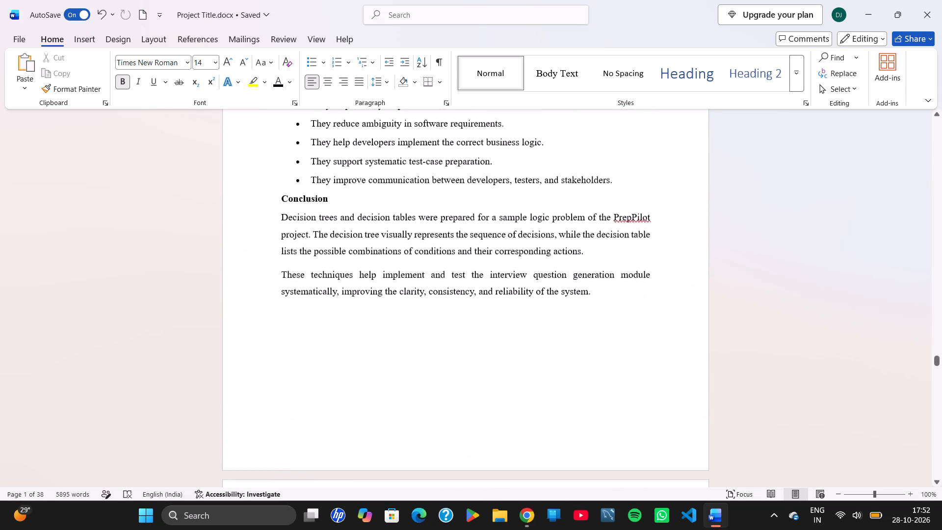
scroll(564, 356, down, 1)
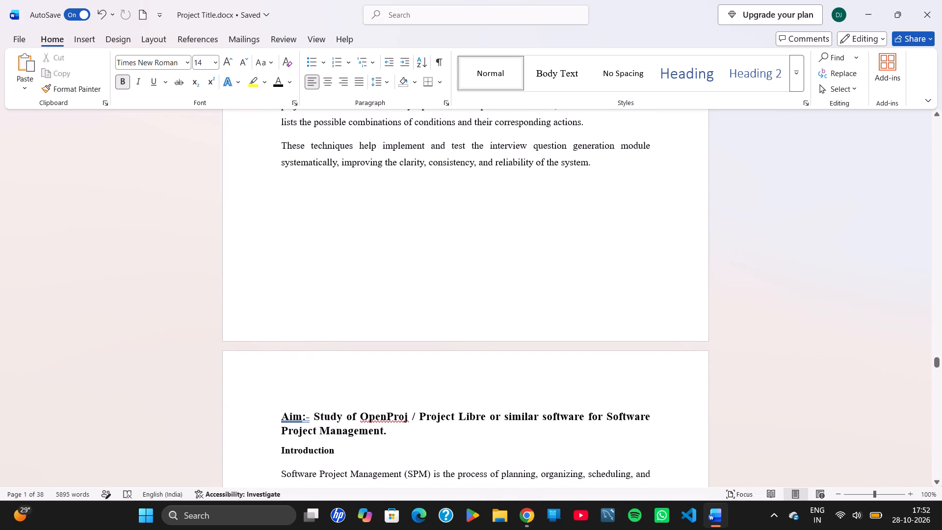
Examine the opening of the OpenProj / Project Libre practical, and return to the Introduction of the decision trees and tables practical.
scroll(564, 356, down, 2)
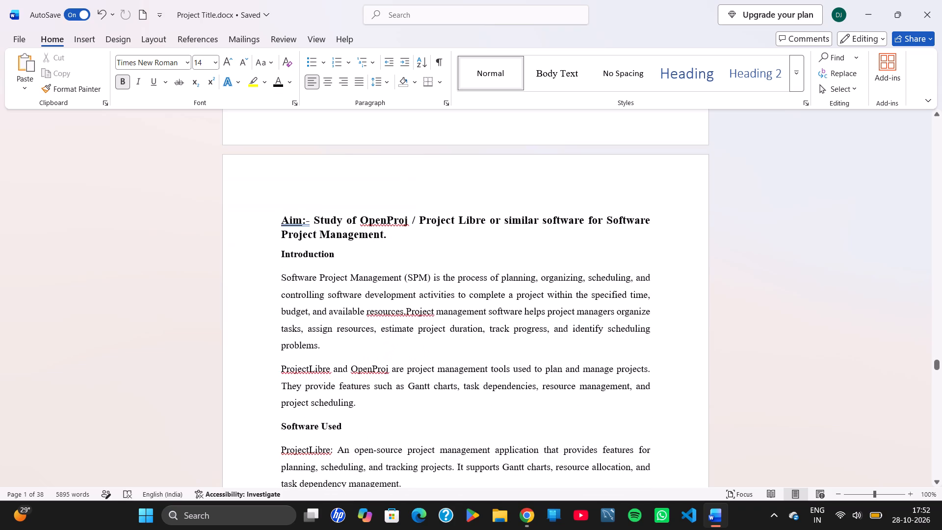
scroll(564, 356, down, 1)
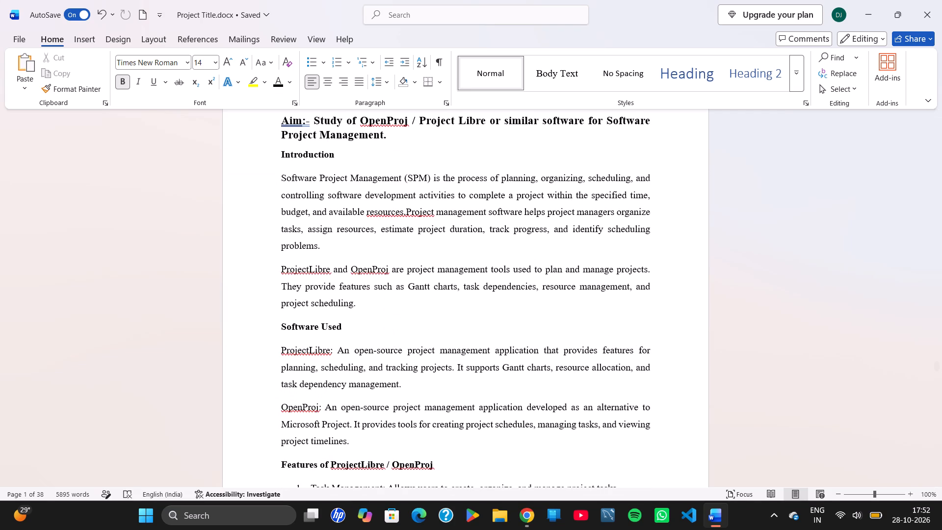
scroll(564, 356, up, 1)
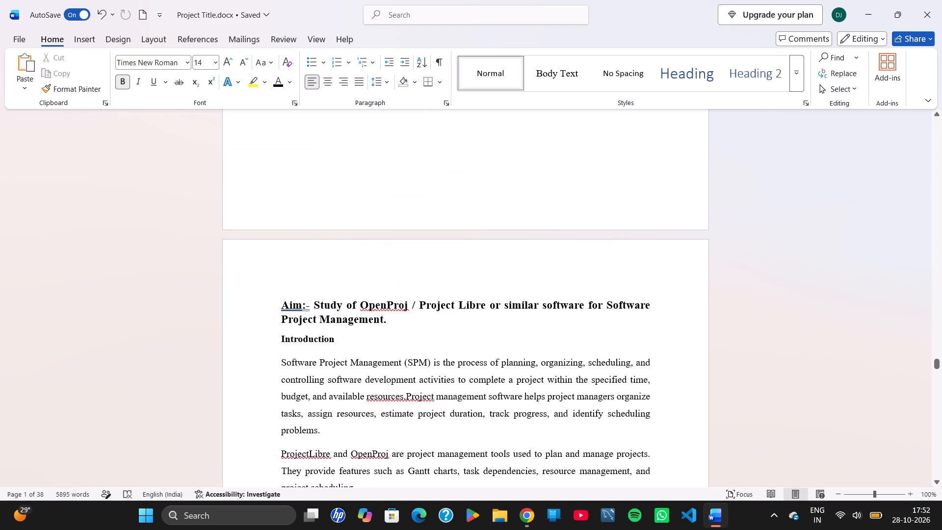
scroll(564, 356, down, 1)
scroll(564, 356, up, 4)
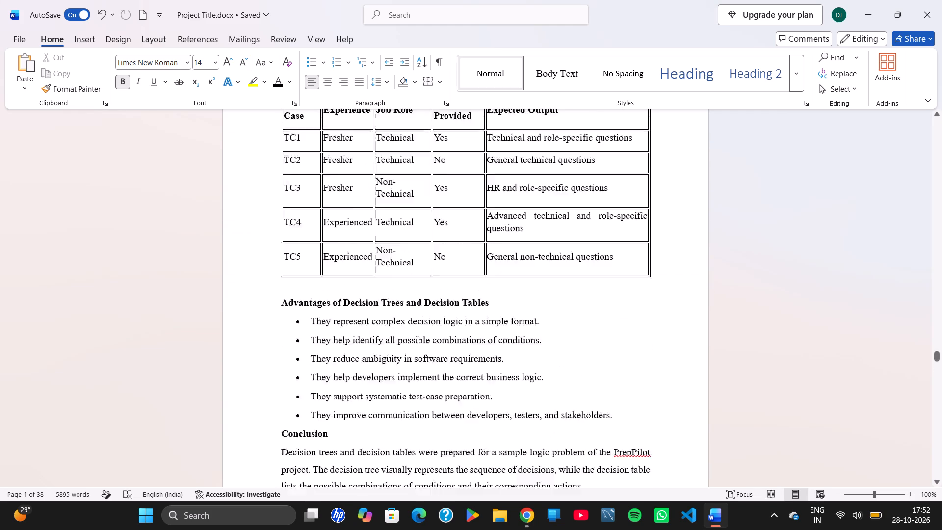
scroll(564, 356, up, 6)
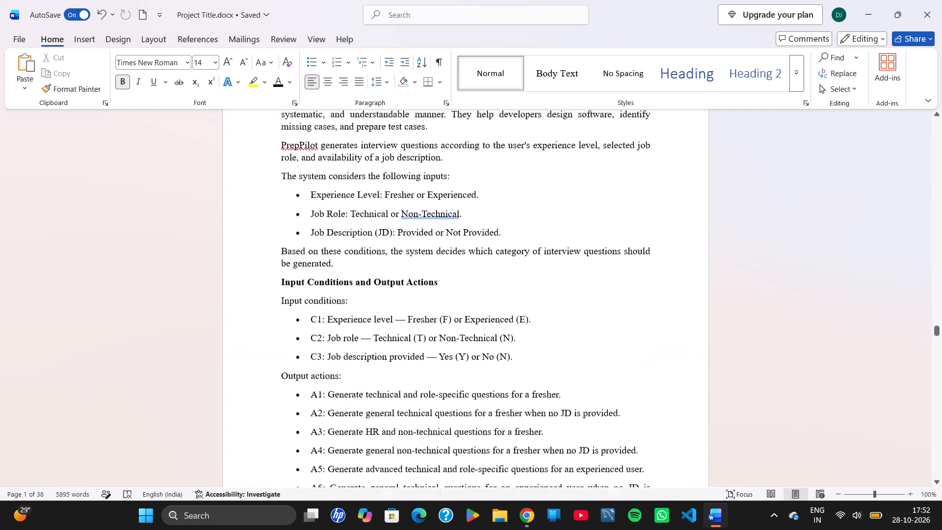
Review the page layout from the decision trees and tables practical through the OpenProj / Project Libre practical's features and application sections.
scroll(564, 356, up, 1)
scroll(564, 356, down, 8)
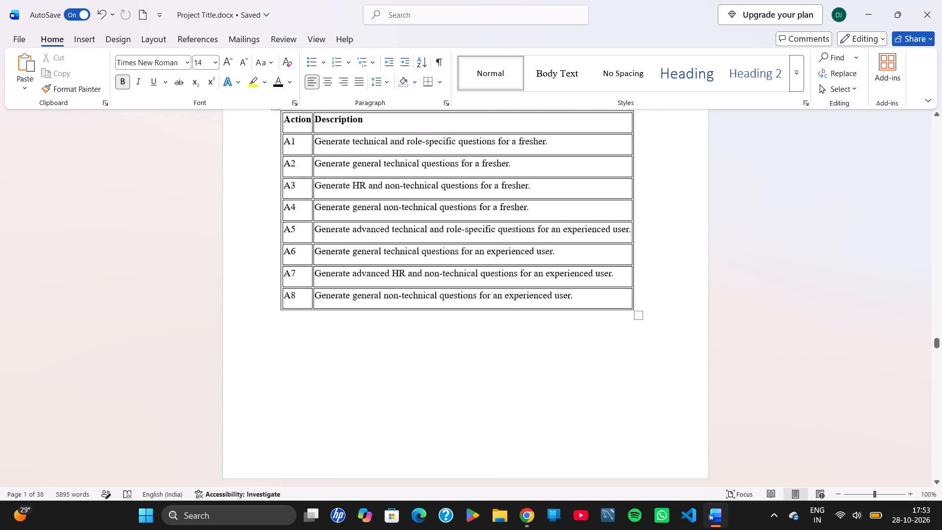
scroll(564, 356, down, 4)
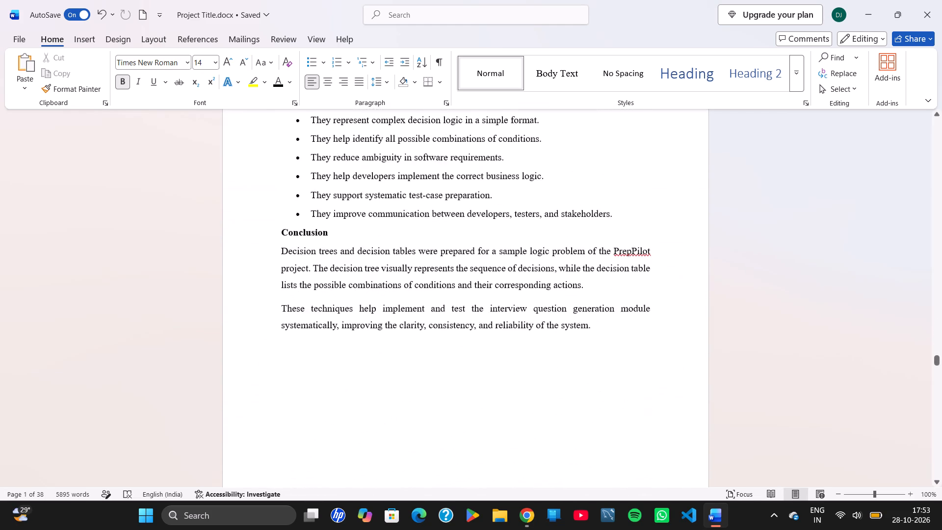
scroll(564, 356, down, 4)
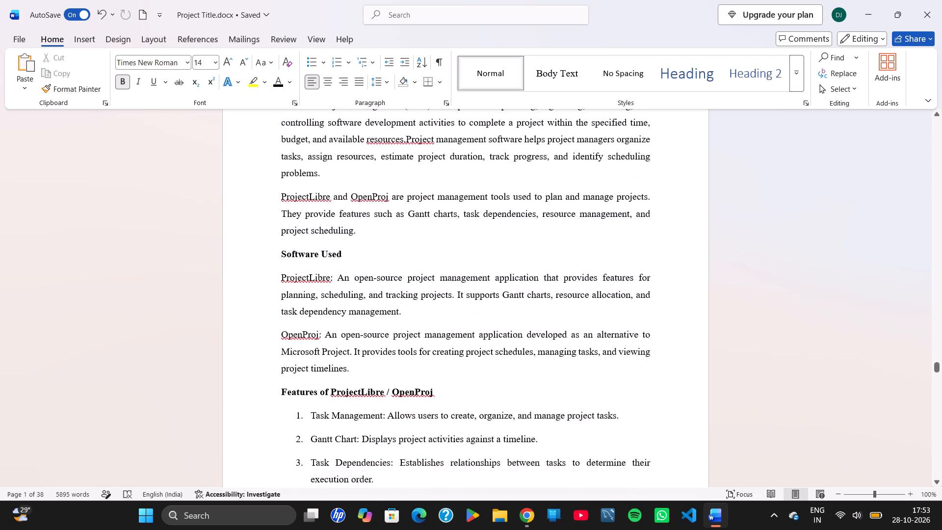
scroll(564, 356, down, 3)
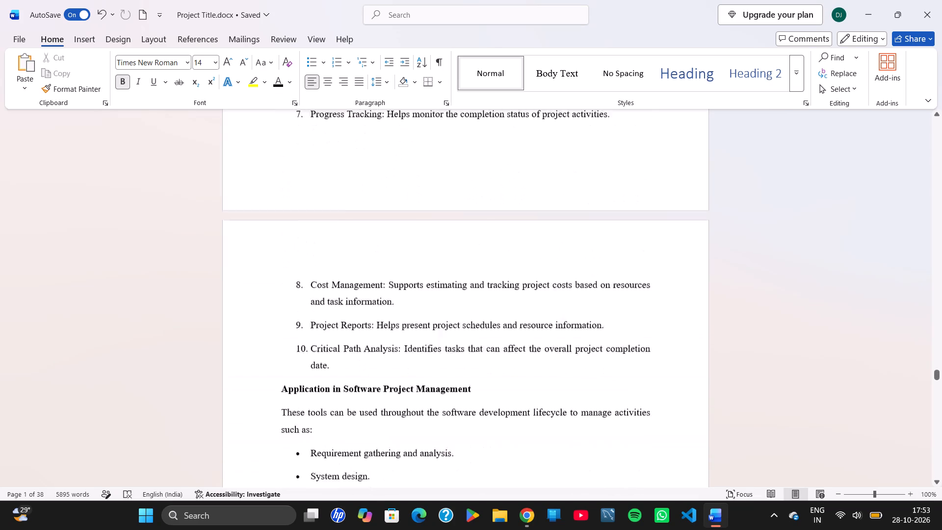
scroll(564, 356, down, 5)
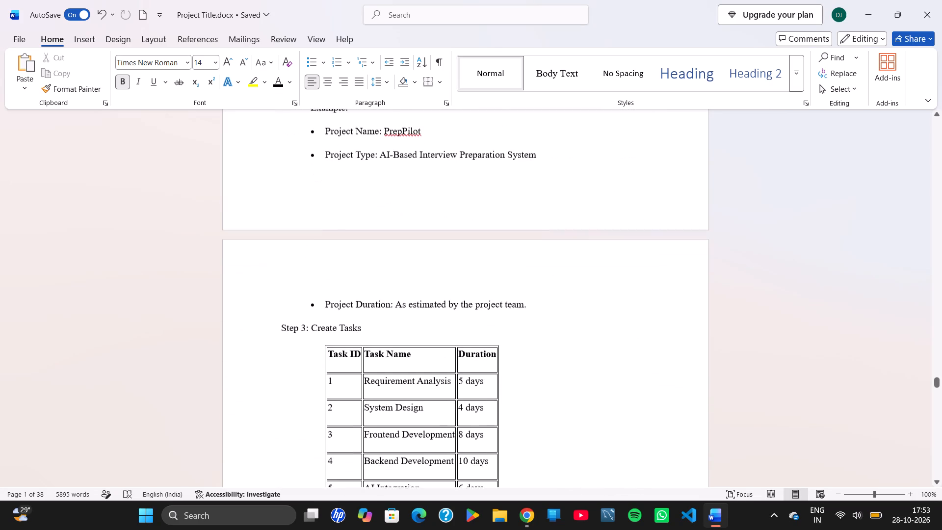
Check the spacing and page breaks of the OpenProj / Project Libre practical from Step 3: Create Tasks through its Conclusion.
scroll(564, 356, down, 1)
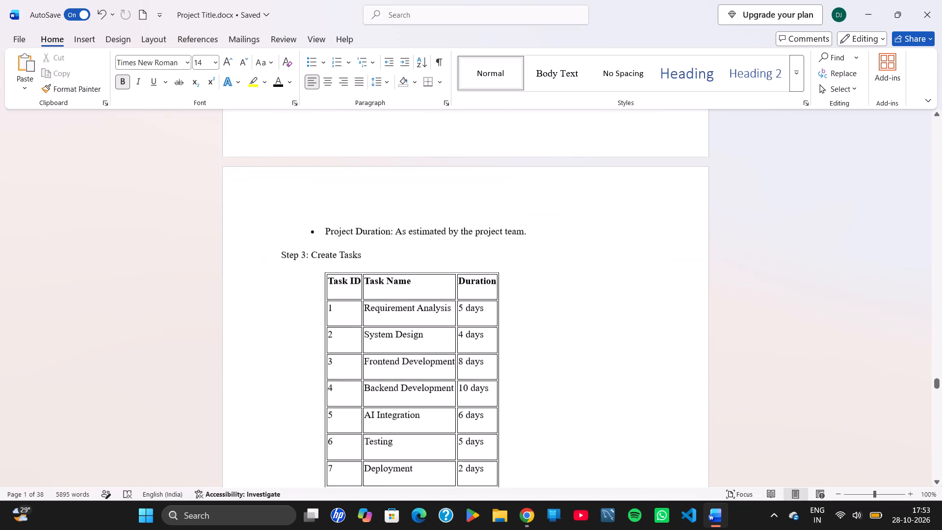
scroll(564, 356, down, 1)
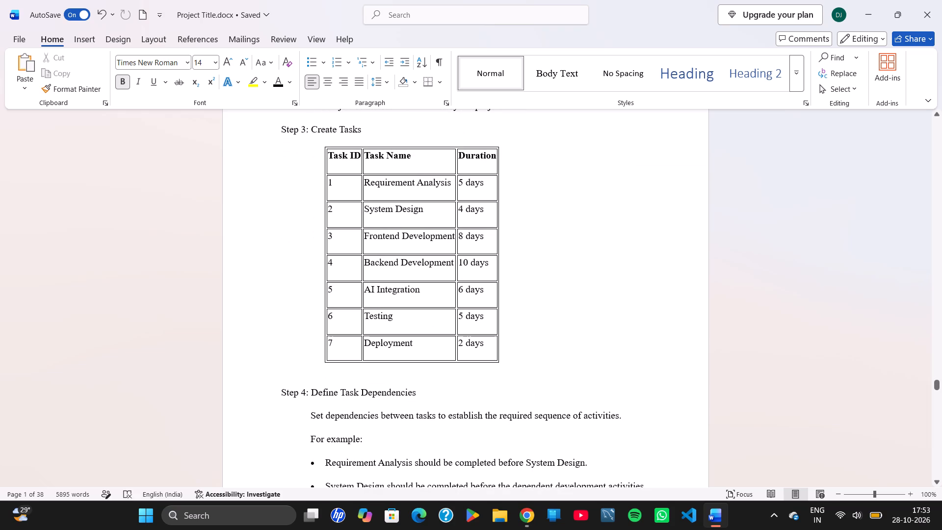
scroll(564, 356, down, 3)
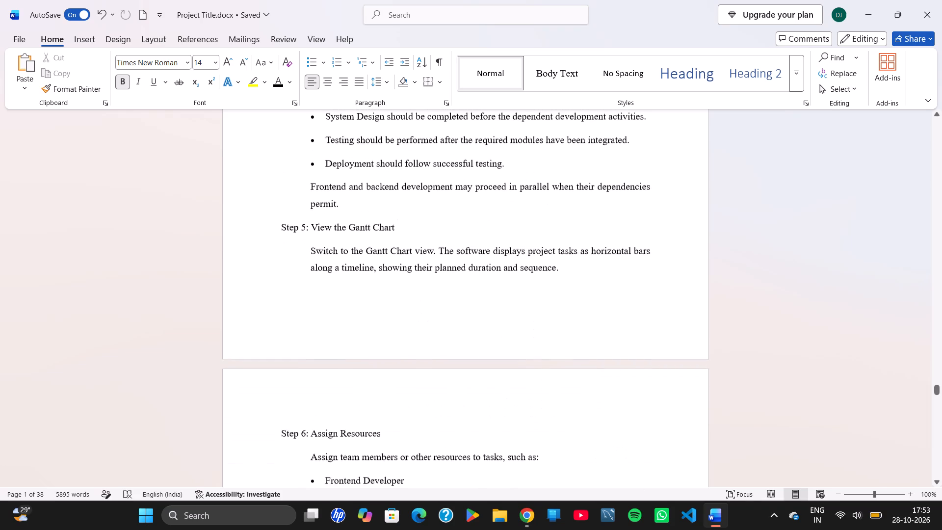
scroll(564, 356, down, 3)
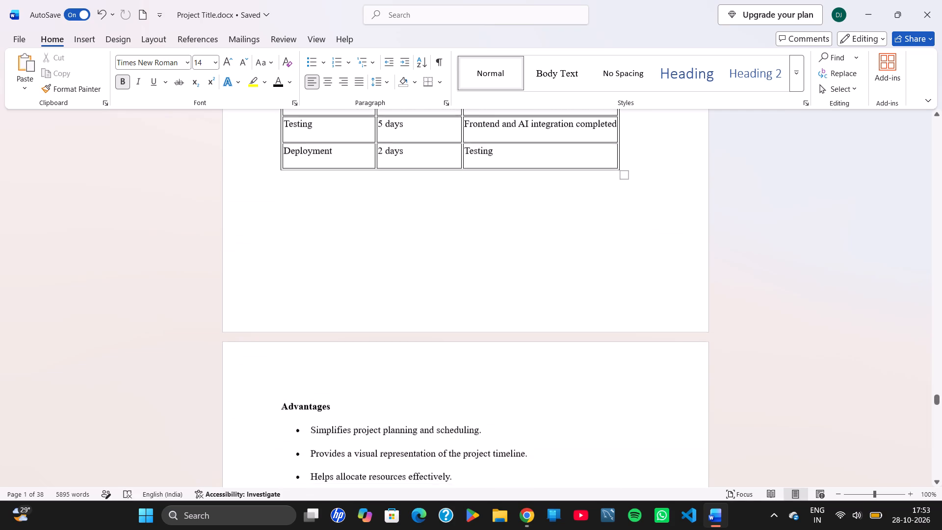
scroll(564, 356, down, 4)
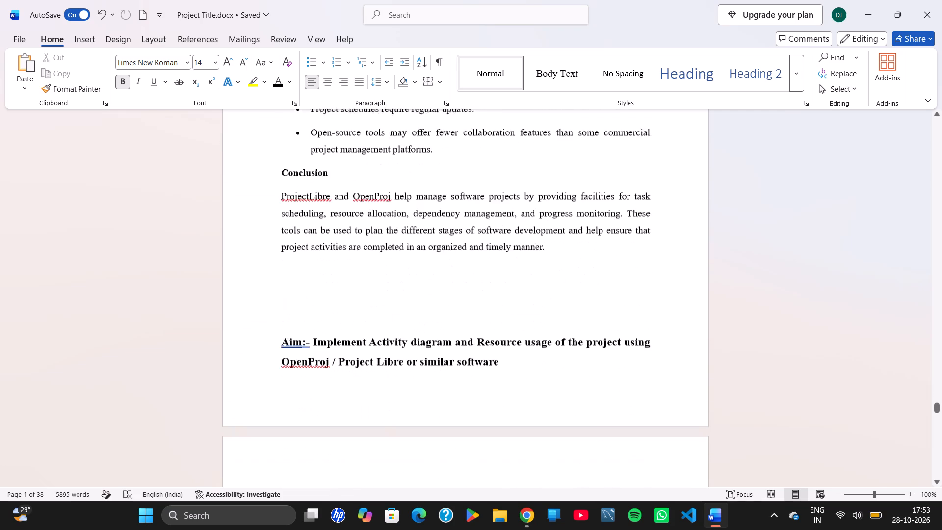
Push the Aim of the activity diagram and resource usage practical onto the page after the preceding practical's Conclusion.
click(279, 317)
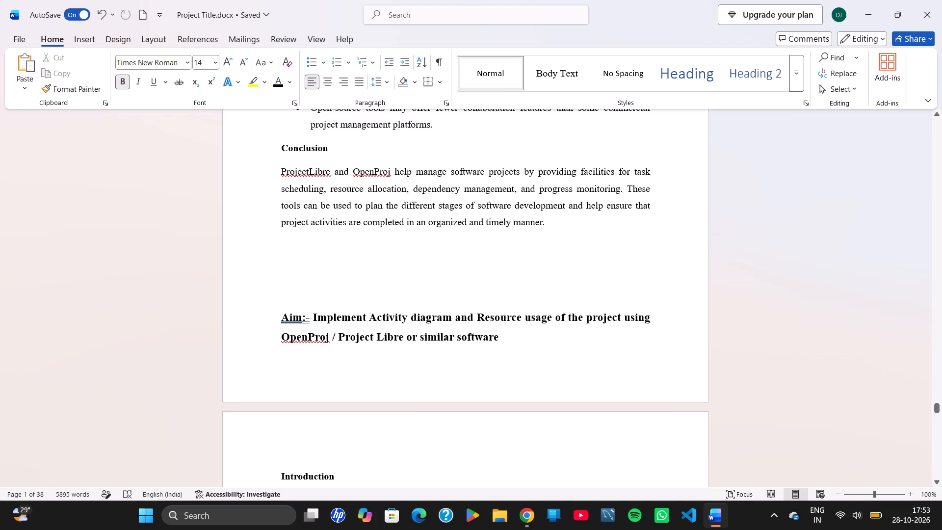
key(Return)
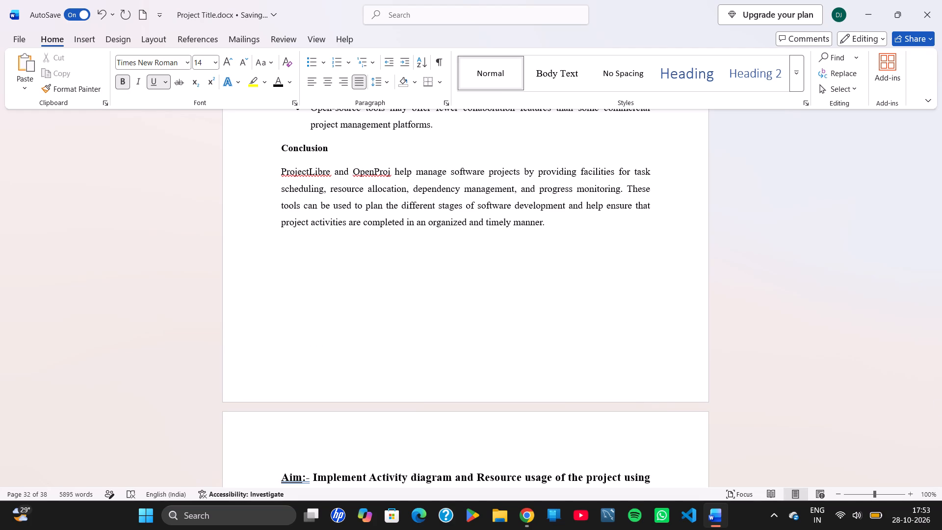
scroll(279, 317, down, 3)
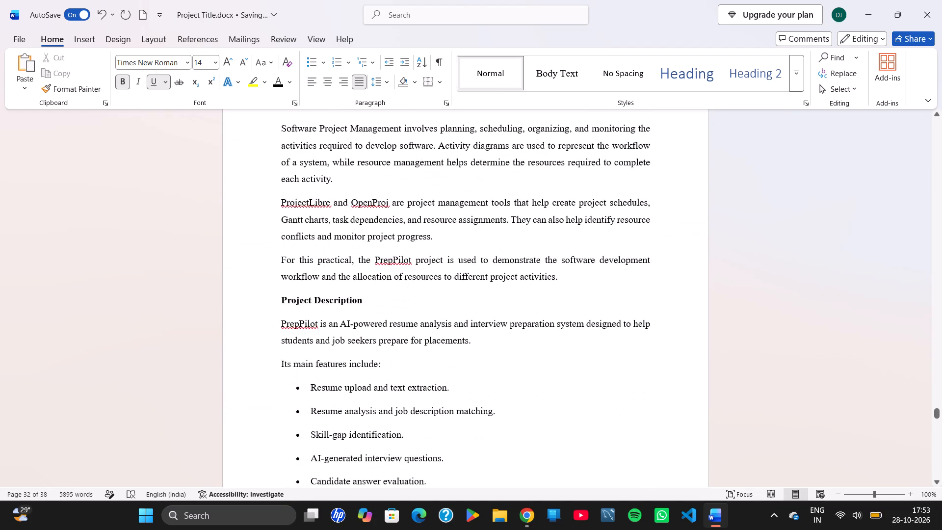
scroll(279, 317, down, 1)
scroll(279, 317, up, 2)
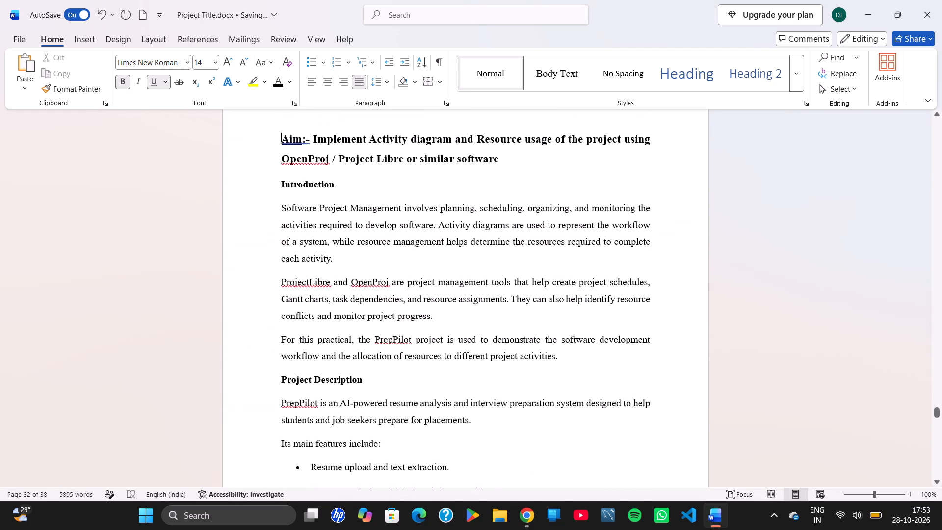
scroll(279, 317, down, 3)
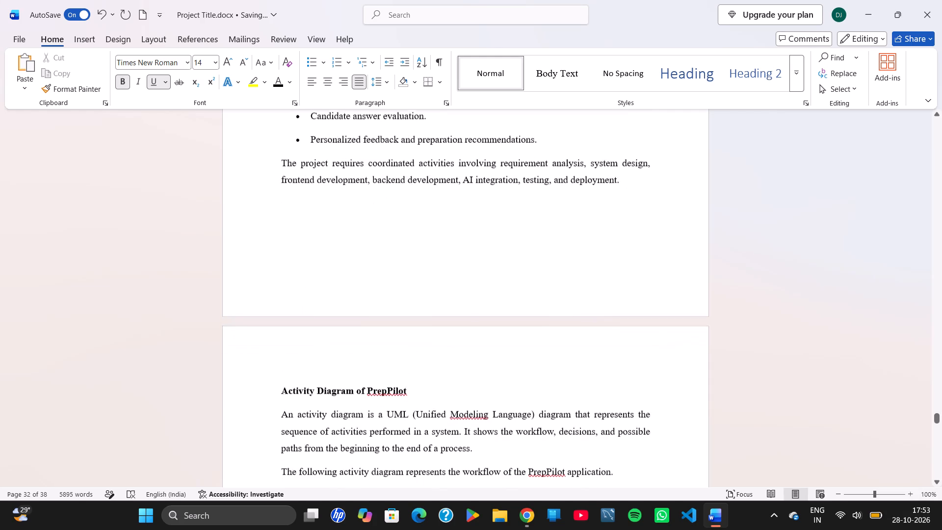
scroll(279, 317, down, 5)
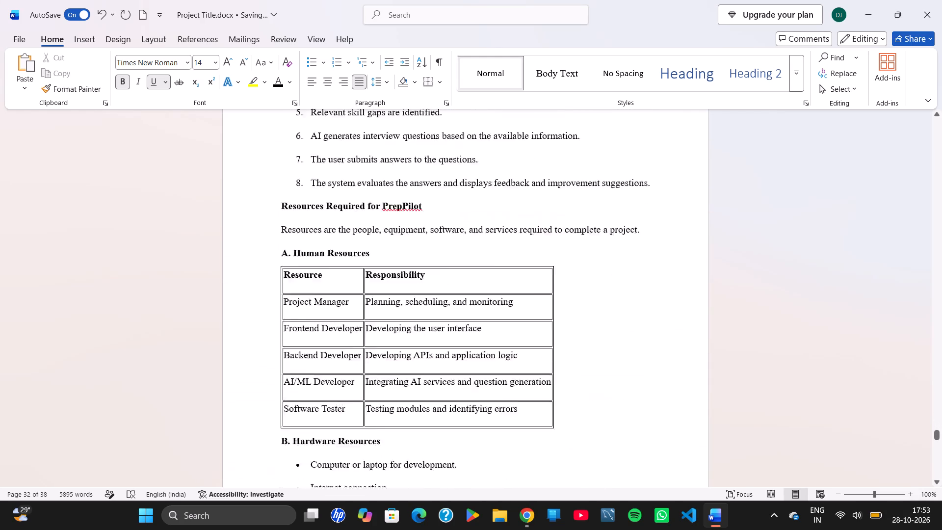
scroll(279, 317, down, 4)
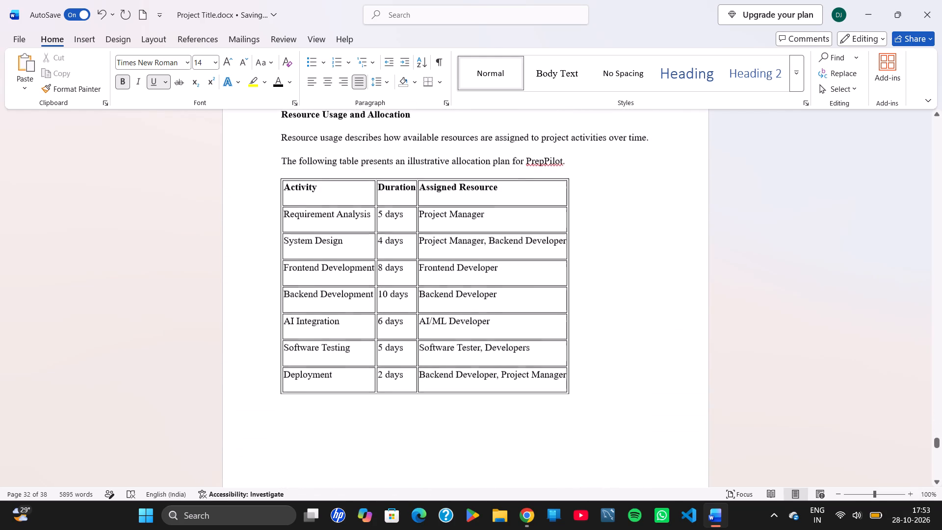
scroll(279, 317, down, 4)
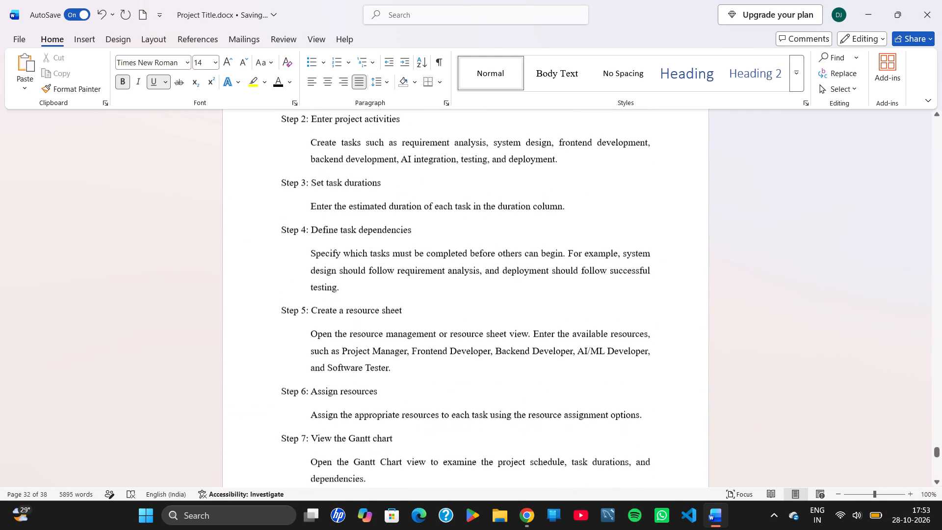
scroll(279, 317, down, 4)
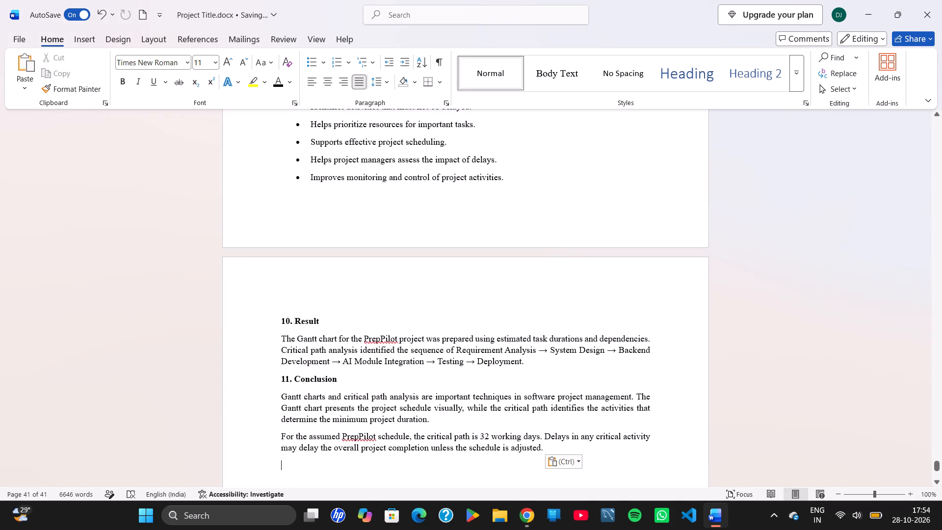
Set the line spacing of the pasted Gantt chart practical text, from its first paragraph through the Conclusion, to 1.5.
drag(554, 447, 523, 165)
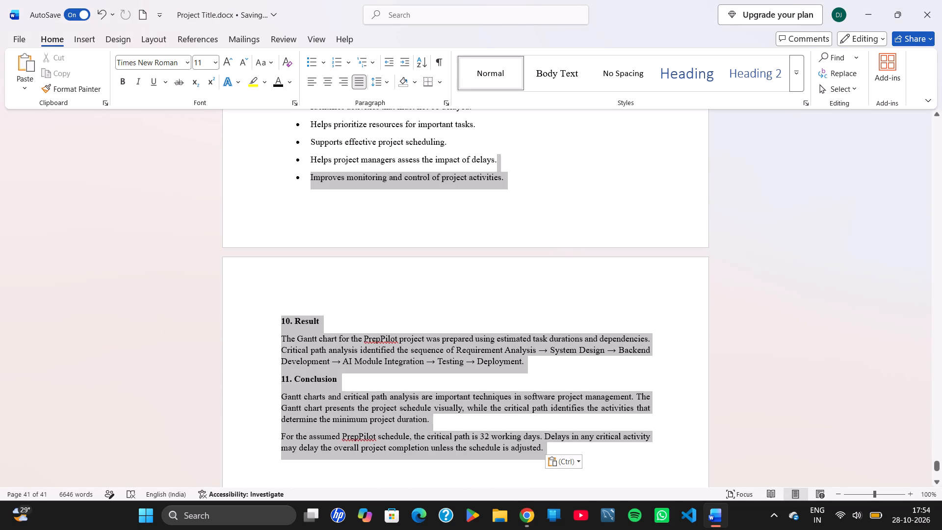
drag(523, 165, 528, 114)
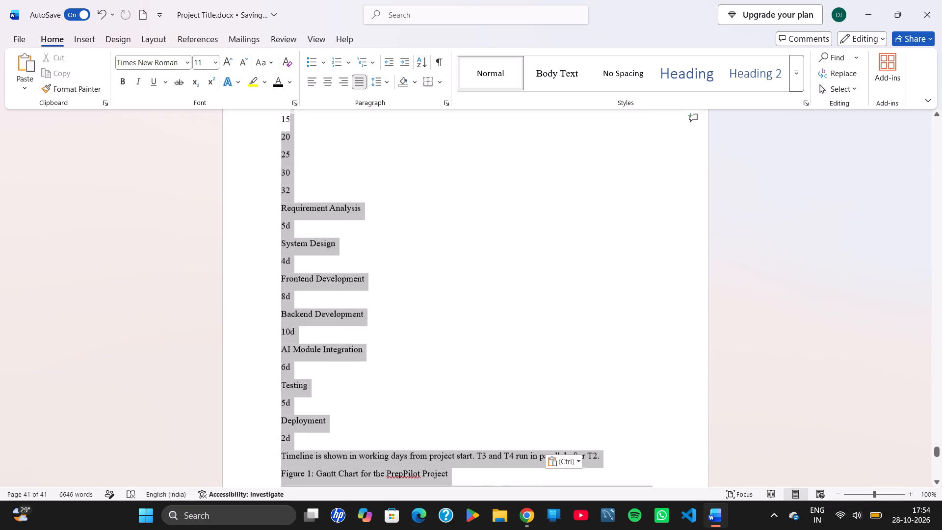
drag(528, 114, 527, 61)
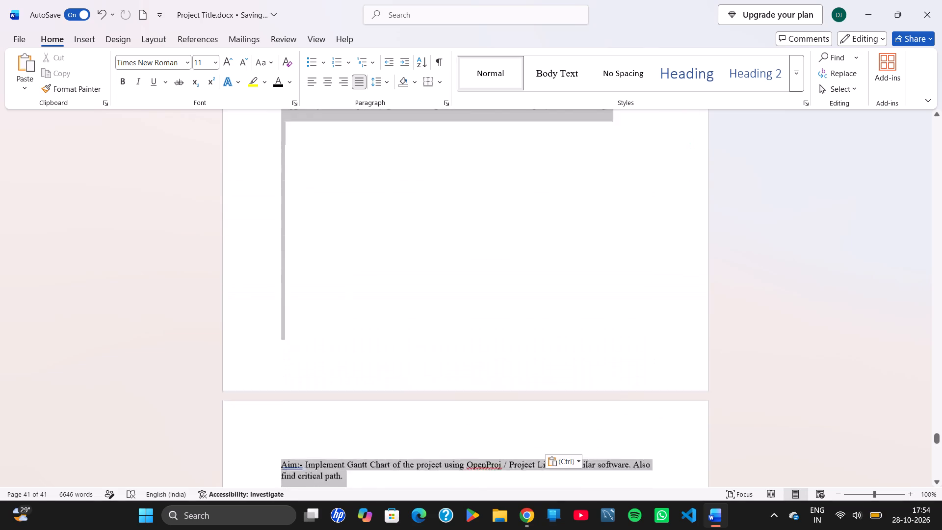
drag(527, 61, 466, 513)
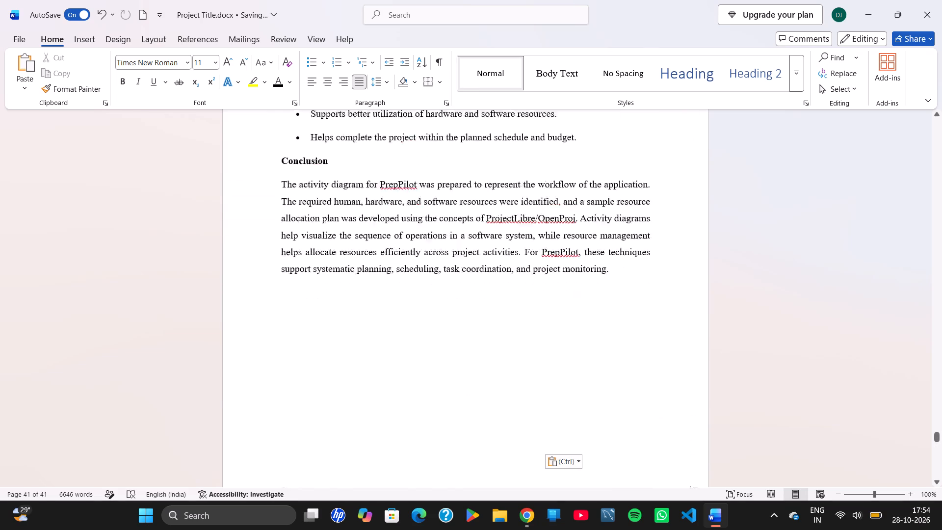
drag(466, 513, 309, 454)
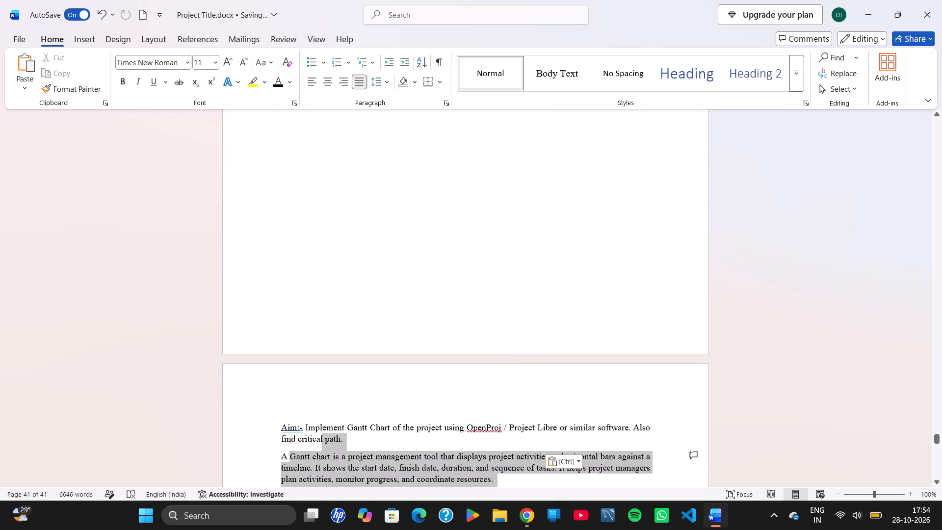
drag(309, 454, 281, 455)
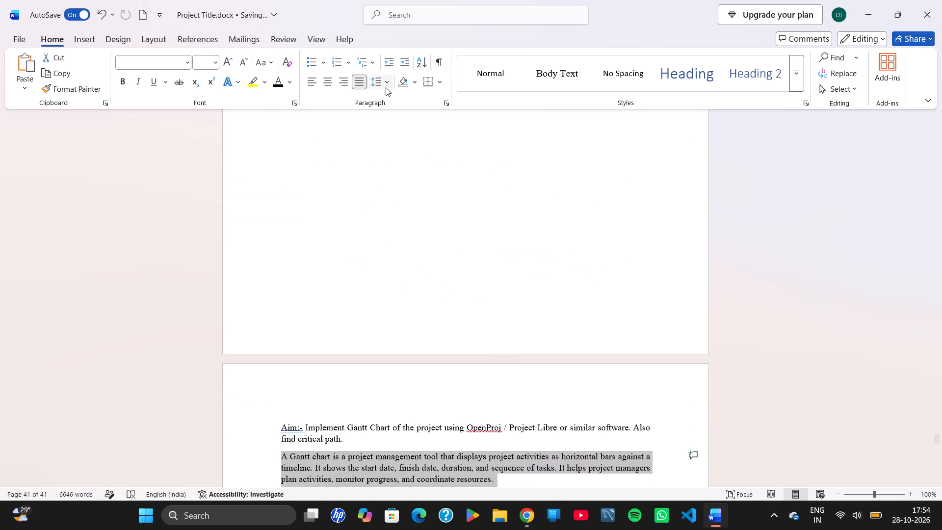
click(386, 85)
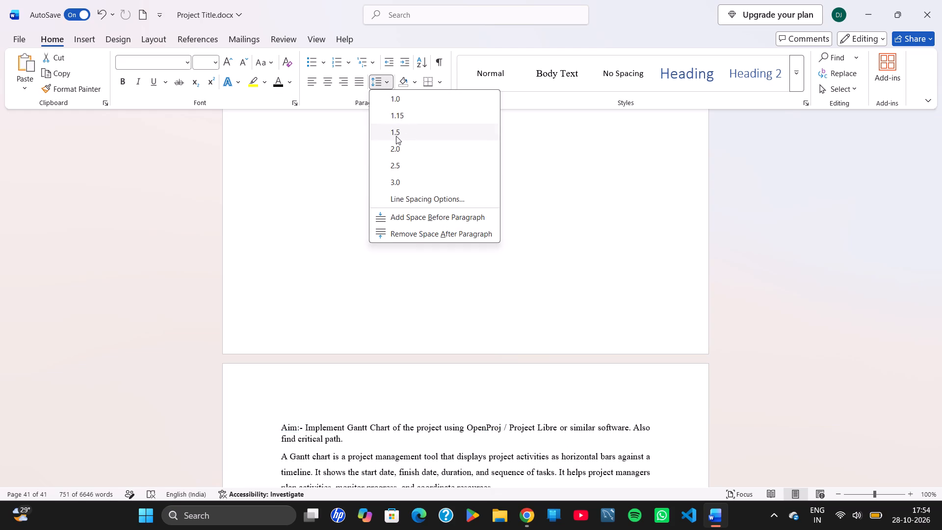
click(396, 136)
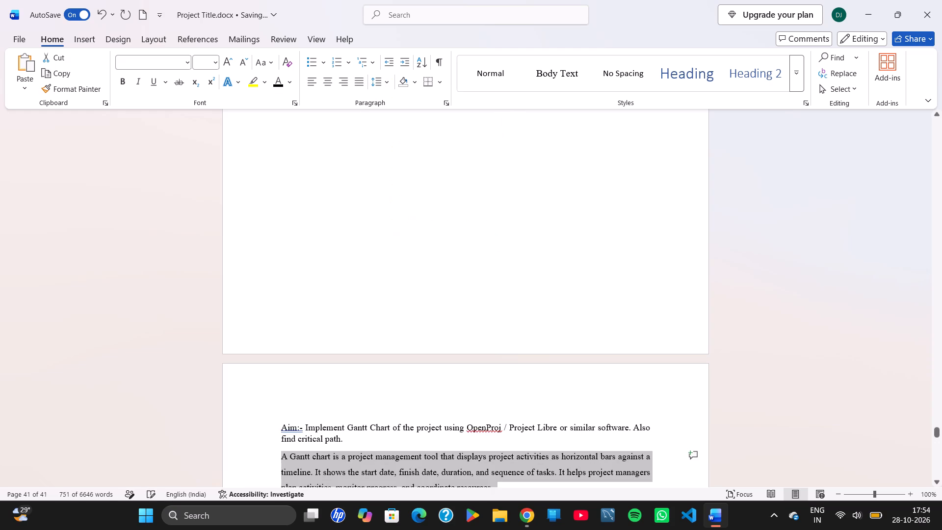
Make the Gantt chart practical's Aim statement bold and set its font size to 14.
scroll(372, 317, down, 1)
click(372, 317)
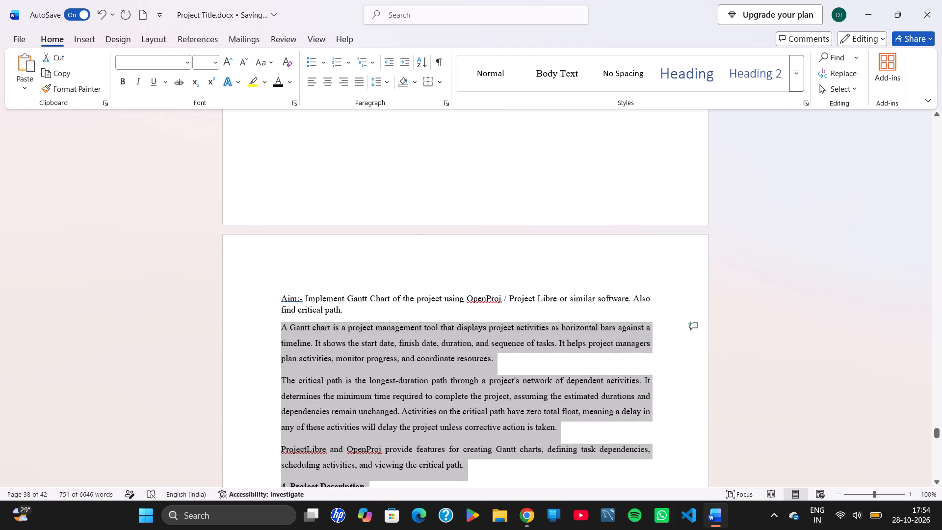
drag(356, 310, 263, 301)
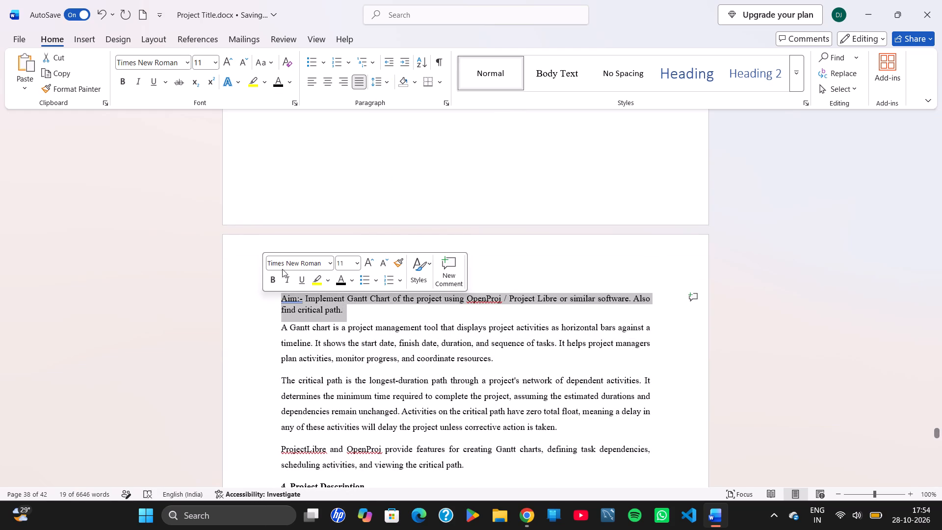
click(269, 277)
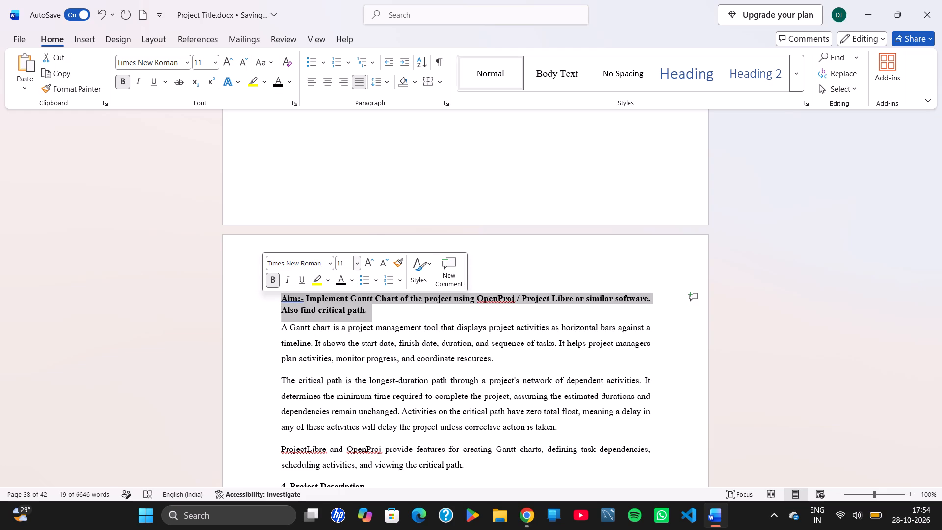
click(345, 265)
text(14)
key(Return)
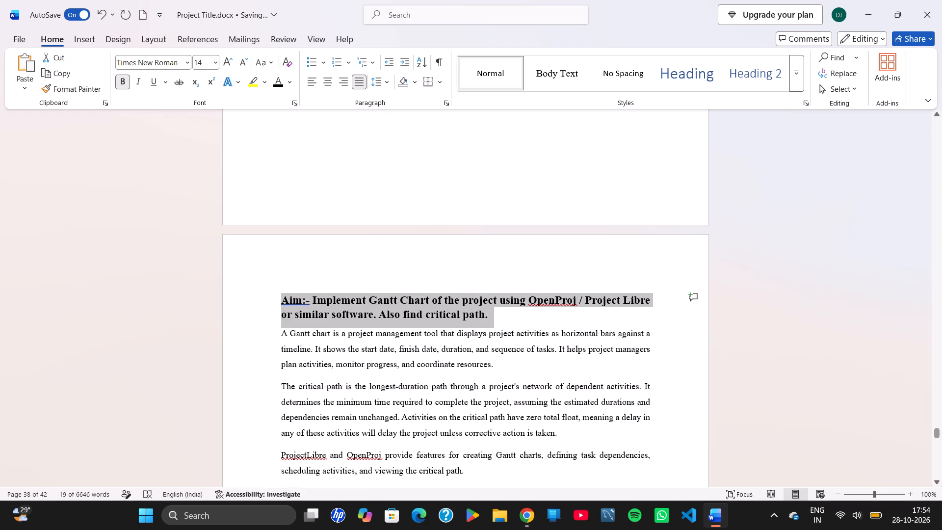
Set the font size of all the text below the Gantt chart Aim, through the end of the Conclusion, to 12.
click(341, 339)
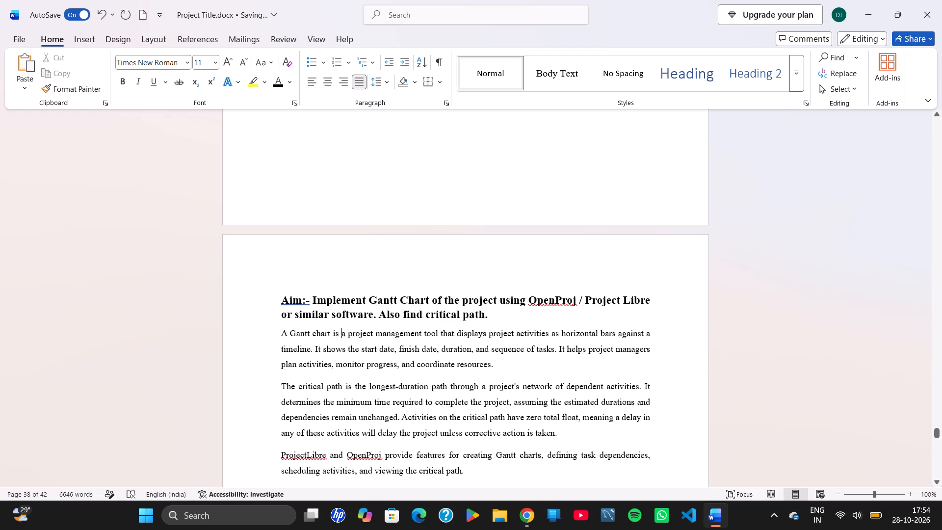
click(281, 338)
key(ctrl+shift+Down)
key(ctrl+shift+Down)
key(ctrl+shift+Down)
key(ctrl+shift+Down)
key(ctrl+shift+Down)
key(ctrl+shift+Down)
key(ctrl+shift+Down)
key(ctrl+shift+Down)
key(ctrl+shift+Down)
key(ctrl+shift+Down)
key(ctrl+shift+Down)
key(ctrl+shift+Down)
key(ctrl+shift+Down)
key(ctrl+shift+Down)
key(ctrl+shift+Down)
key(ctrl+shift+Down)
key(ctrl+shift+Down)
key(ctrl+shift+Down)
key(ctrl+shift+Down)
key(ctrl+shift+Down)
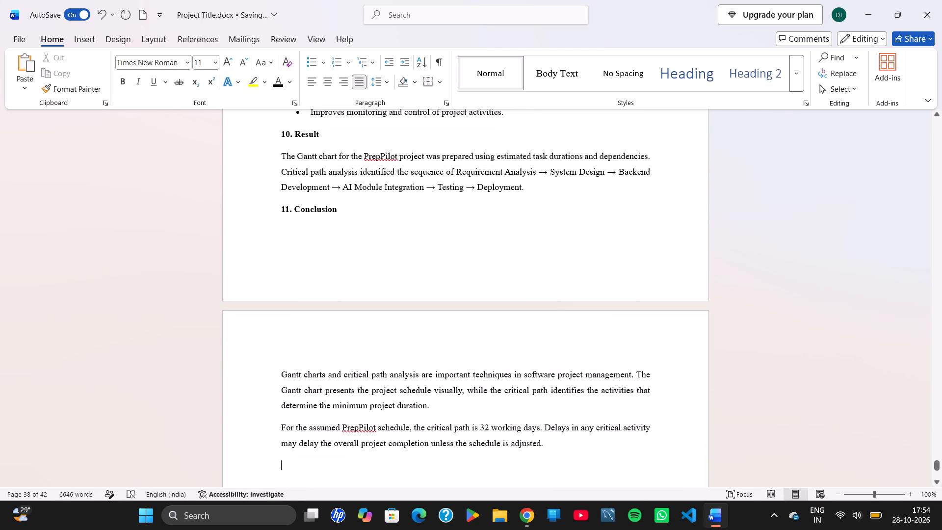
key(ctrl+shift+Up)
key(ctrl+shift+Up)
key(ctrl+shift+Up)
key(ctrl+shift+Up)
key(ctrl+shift+Up)
key(ctrl+shift+Up)
key(ctrl+shift+Up)
key(ctrl+shift+Up)
key(ctrl+shift+Up)
key(ctrl+shift+Up)
key(ctrl+shift+Up)
key(ctrl+shift+Up)
key(ctrl+shift+Up)
key(ctrl+shift+Up)
key(ctrl+shift+Up)
key(ctrl+shift+Up)
key(ctrl+shift+Up)
key(ctrl+shift+Up)
key(ctrl+shift+Up)
key(ctrl+shift+Up)
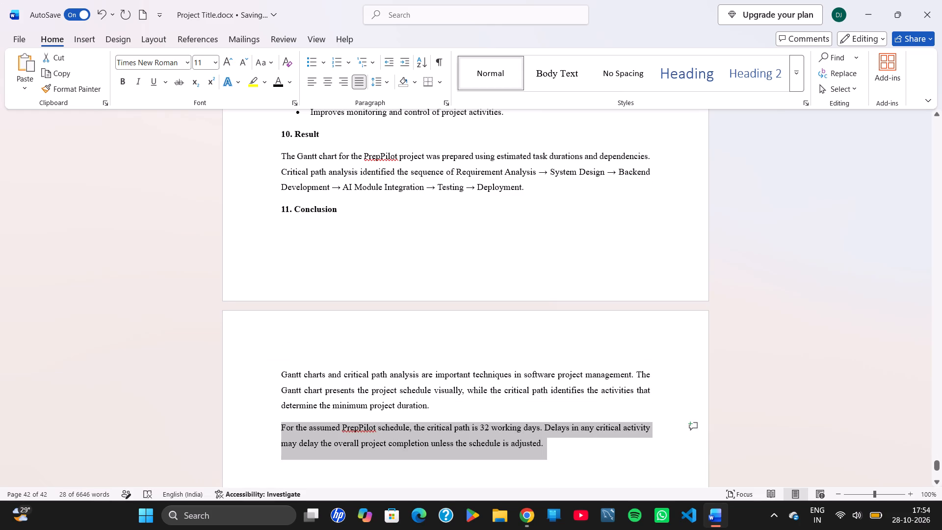
key(ctrl+shift+Up)
key(ctrl+shift+Up)
key(ctrl+shift+Up)
key(ctrl+shift+Up)
key(ctrl+shift+Up)
key(ctrl+shift+Up)
key(ctrl+shift+Up)
key(ctrl+shift+Up)
key(ctrl+shift+Up)
key(ctrl+shift+Up)
key(ctrl+shift+Up)
key(ctrl+shift+Up)
key(ctrl+shift+Up)
key(ctrl+shift+Up)
key(ctrl+shift+Up)
key(ctrl+shift+Up)
key(ctrl+shift+Up)
key(ctrl+shift+Up)
key(ctrl+shift+Up)
key(ctrl+shift+Up)
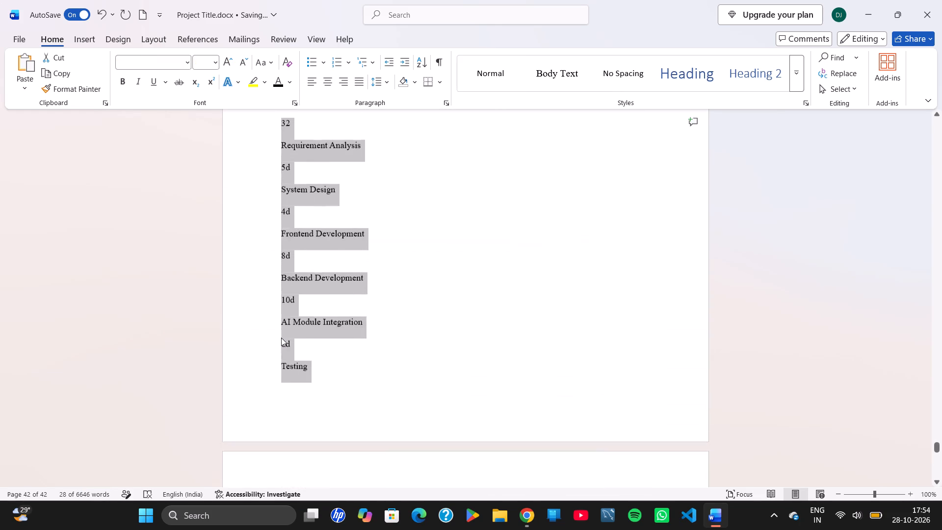
key(ctrl+shift+Up)
key(ctrl+shift+Up)
key(ctrl+shift+Up)
key(ctrl+shift+Up)
key(ctrl+shift+Up)
key(ctrl+shift+Up)
key(ctrl+shift+Up)
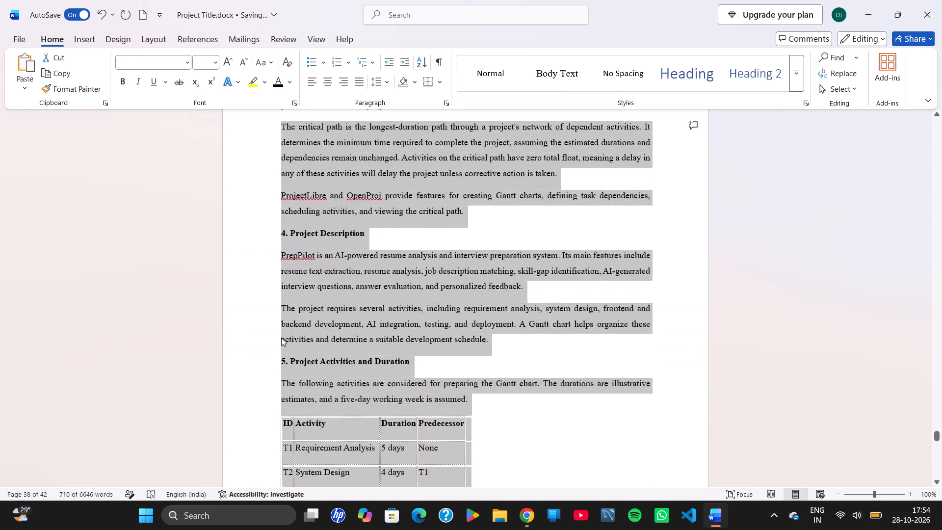
key(ctrl+shift+Down)
key(ctrl+shift+Down)
key(ctrl+shift+Down)
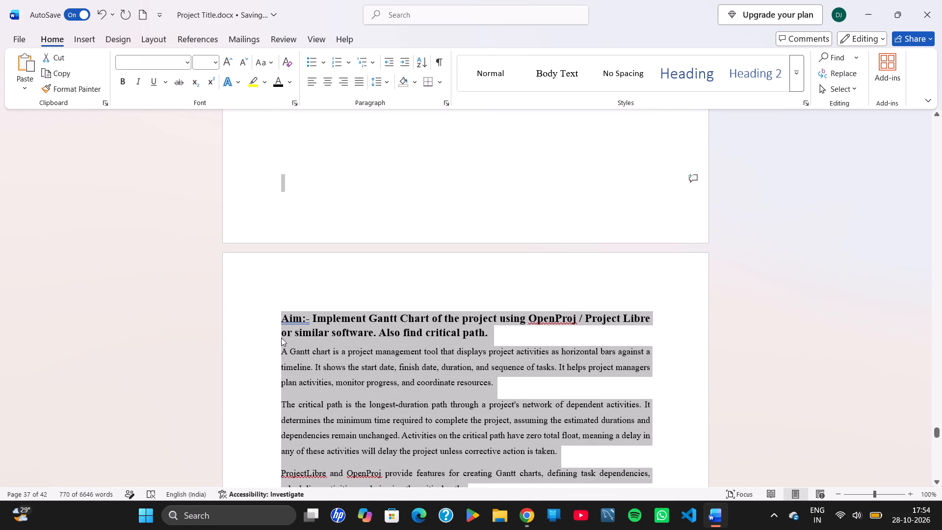
key(ctrl+shift+Down)
key(ctrl+shift+Down)
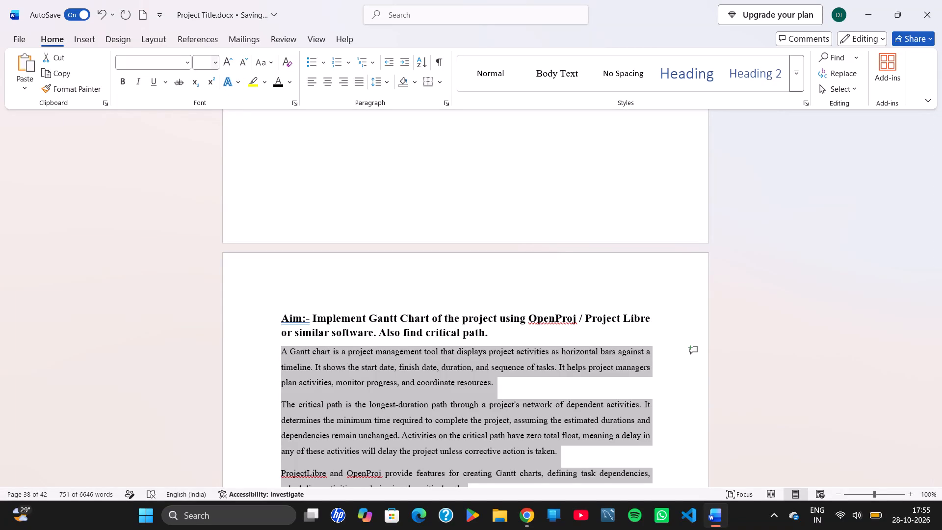
click(200, 61)
text(12)
key(Return)
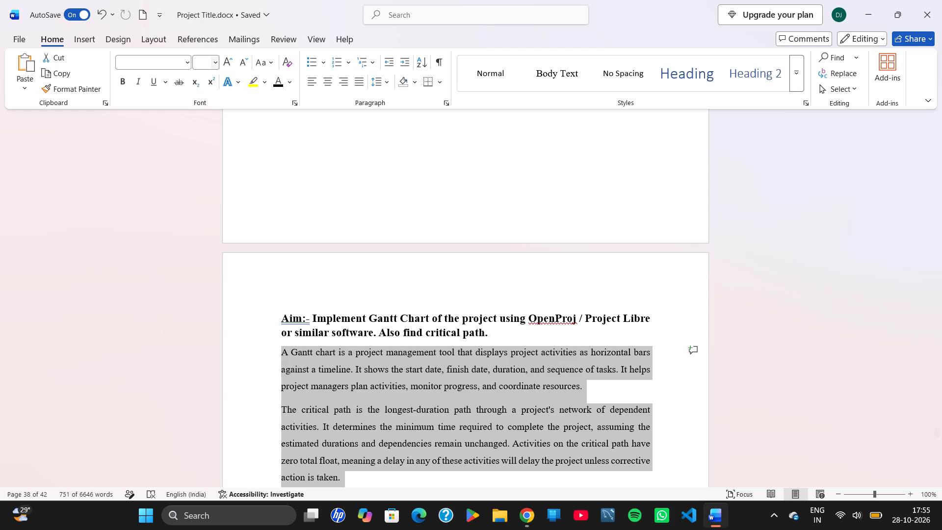
scroll(262, 109, down, 2)
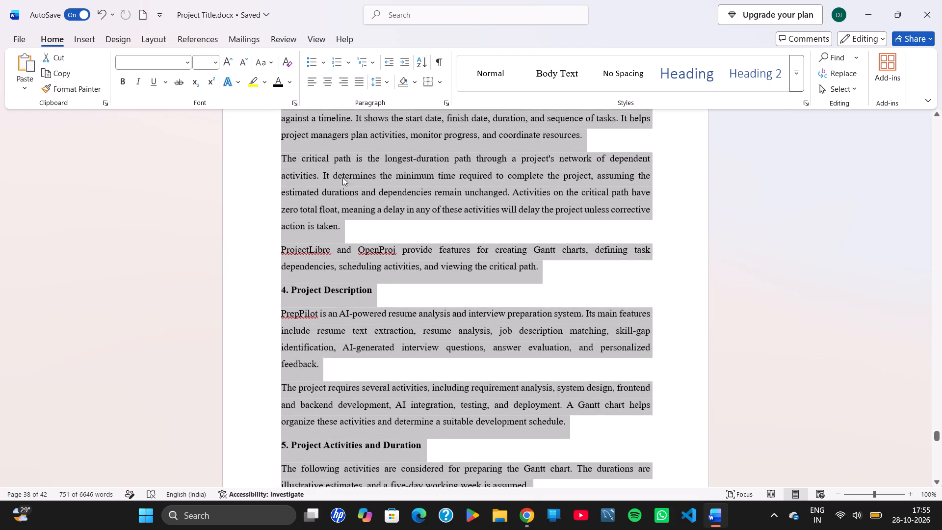
scroll(355, 188, up, 1)
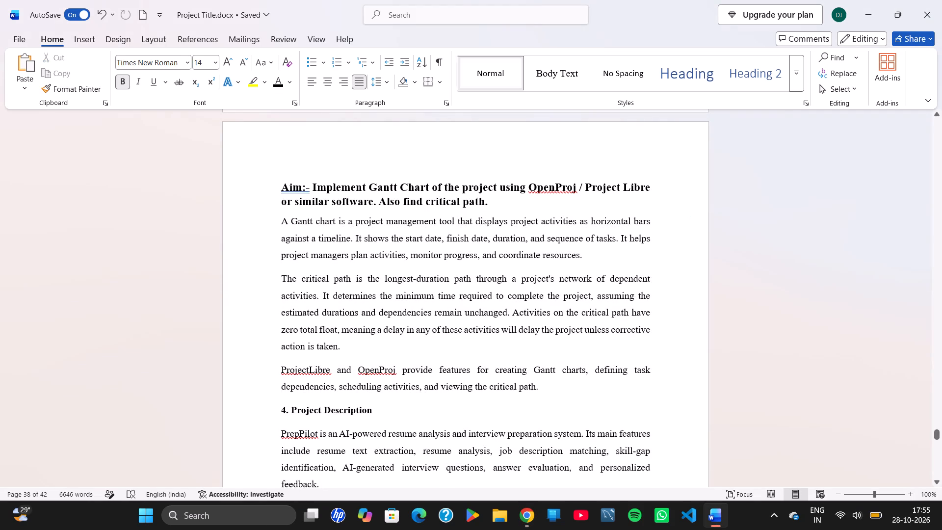
key(Return)
key(BackSpace)
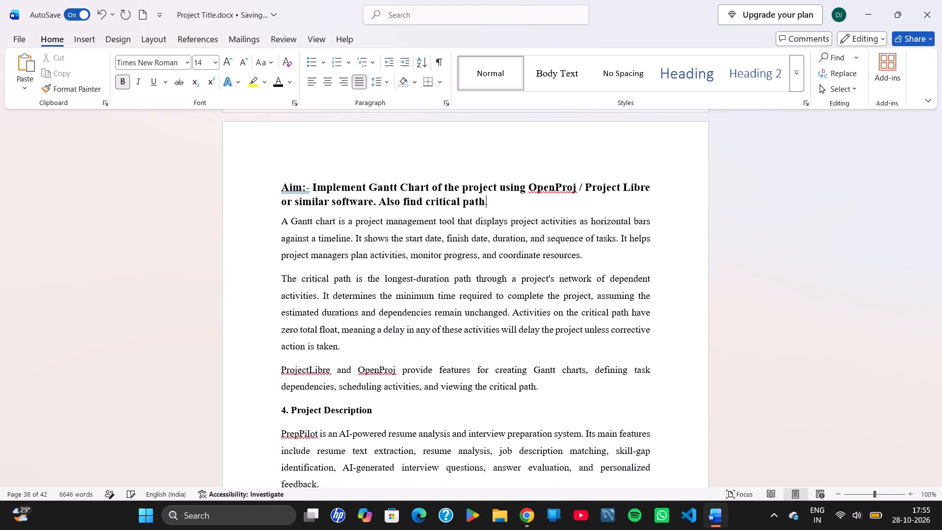
click(280, 220)
text(Intr)
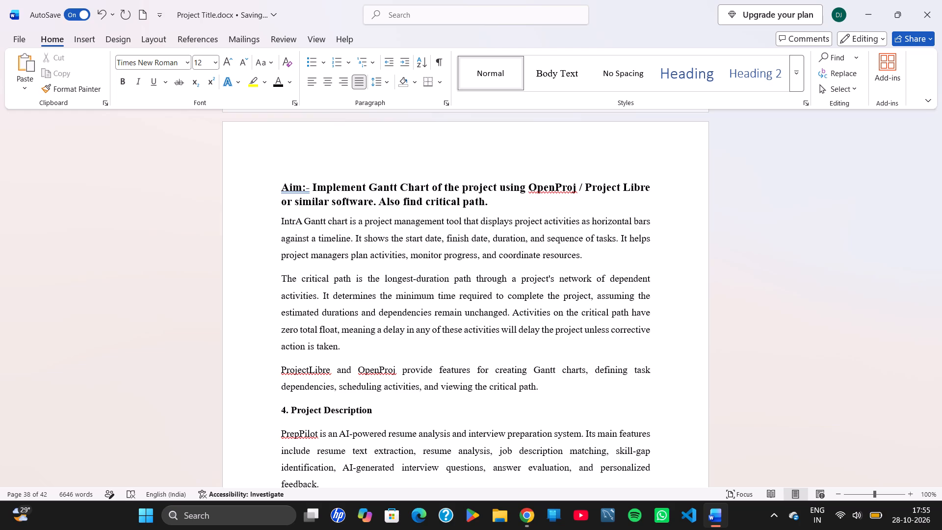
key(o)
text(ductio)
key(n)
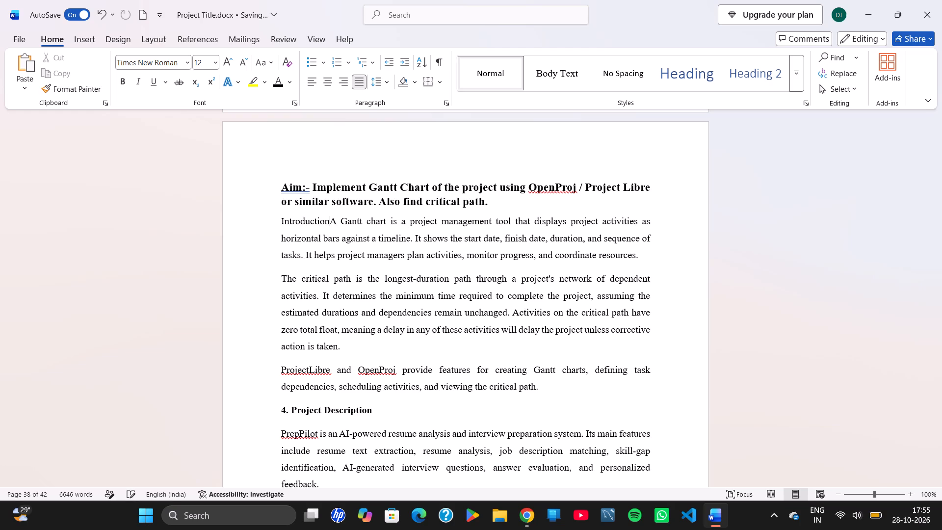
key(Return)
key(Up)
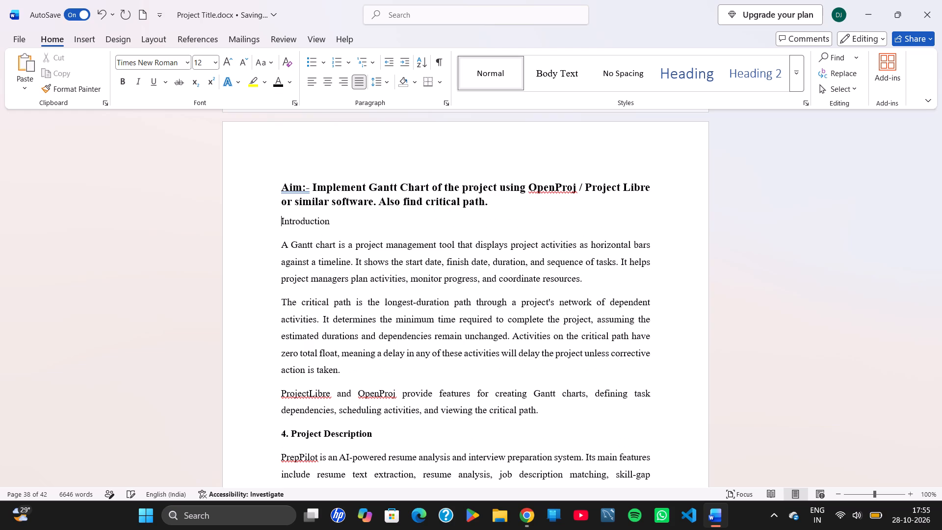
key(ctrl+shift+Right)
key(ctrl+shift+Right)
key(ctrl+shift+Left)
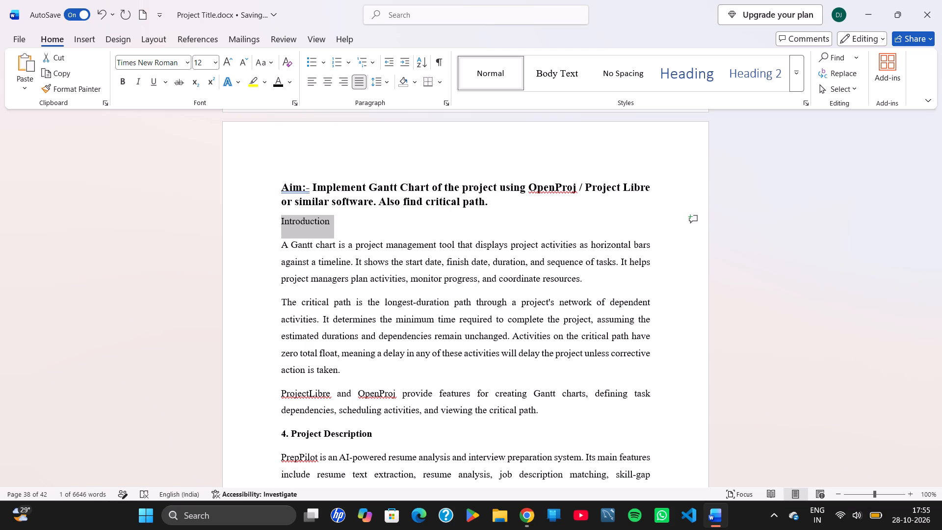
key(ctrl+b)
click(312, 238)
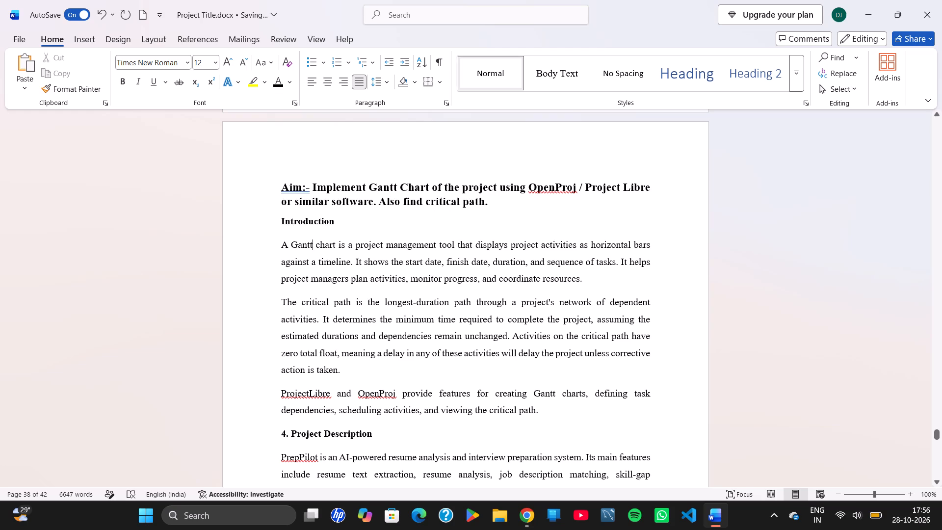
Remove the number "4." from the Project Description heading.
scroll(292, 386, down, 1)
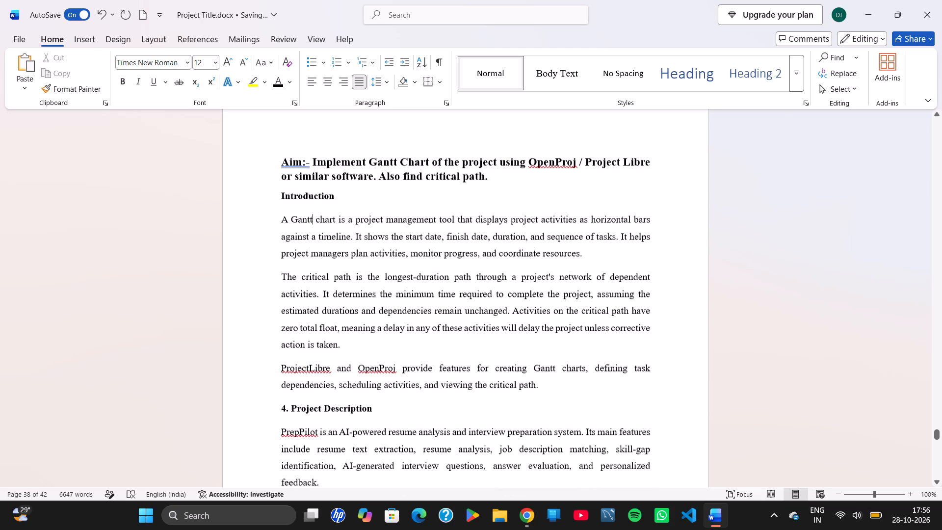
scroll(292, 386, down, 1)
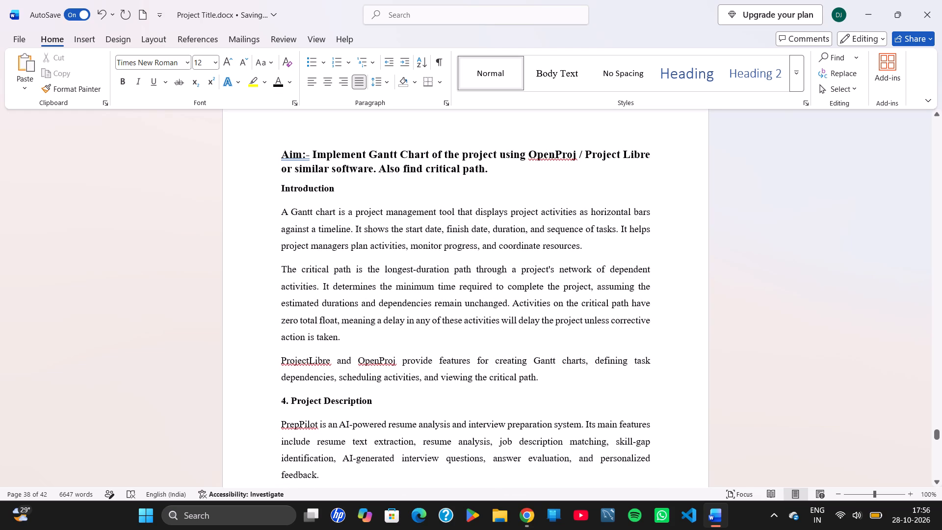
click(291, 402)
key(BackSpace)
key(BackSpace)
key(BackSpace)
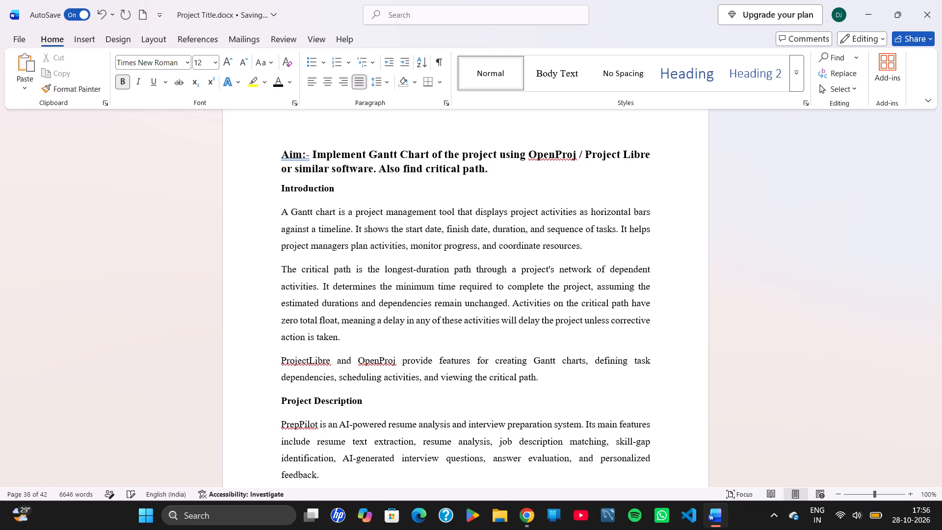
Remove the number "5." from the Project Activities and Duration heading.
scroll(291, 402, down, 2)
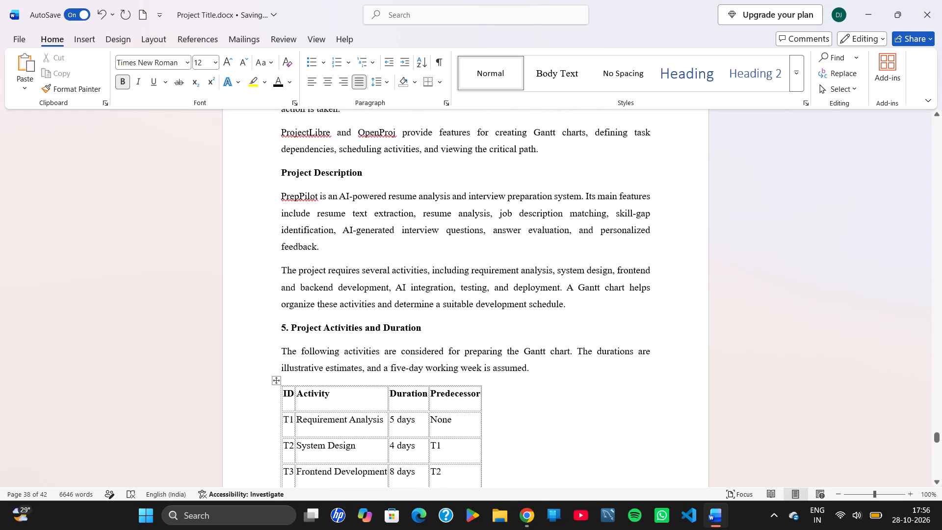
click(282, 325)
key(Delete)
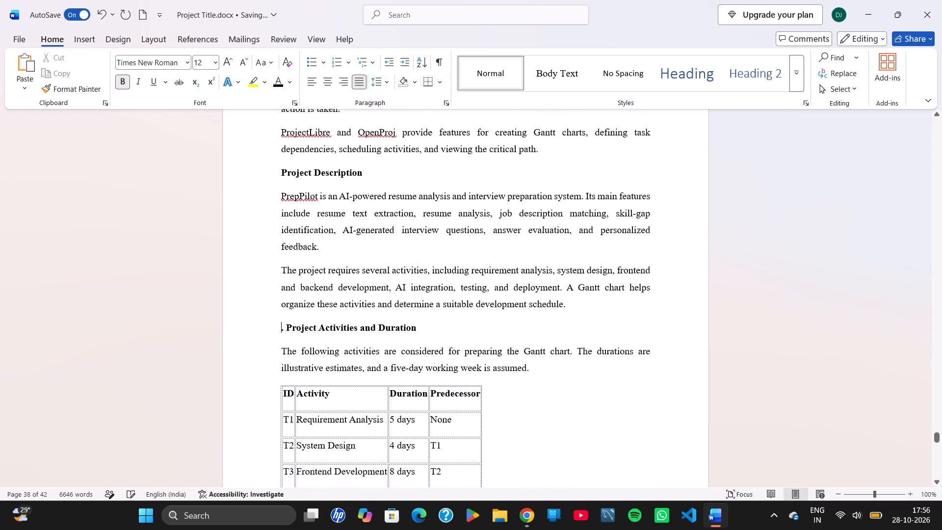
key(Delete)
key(Delete)
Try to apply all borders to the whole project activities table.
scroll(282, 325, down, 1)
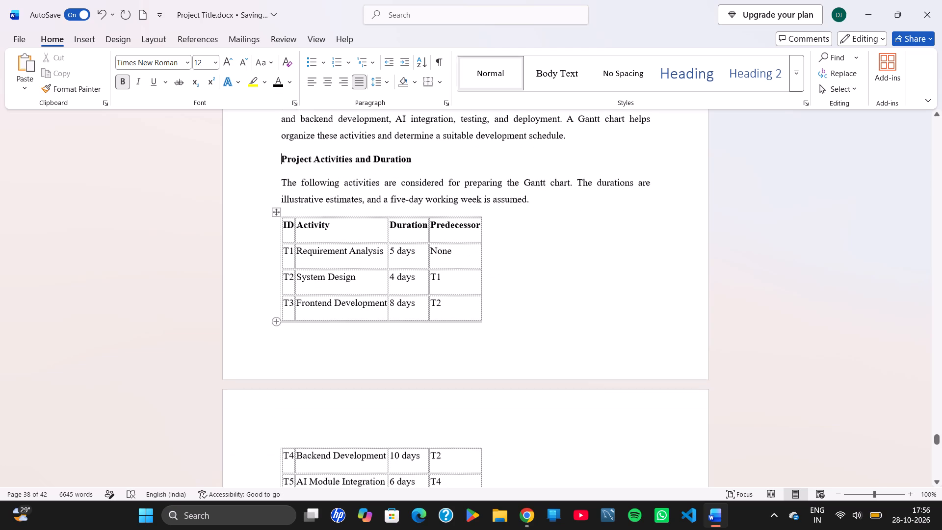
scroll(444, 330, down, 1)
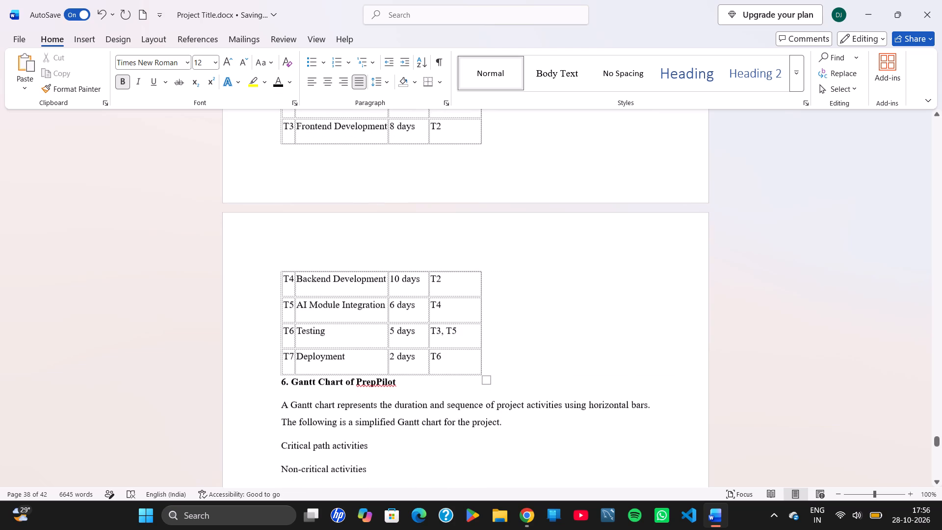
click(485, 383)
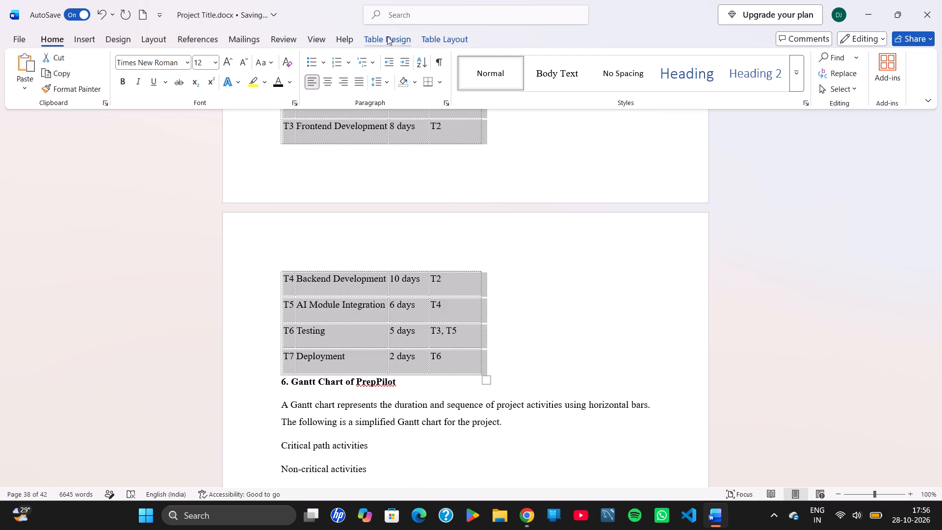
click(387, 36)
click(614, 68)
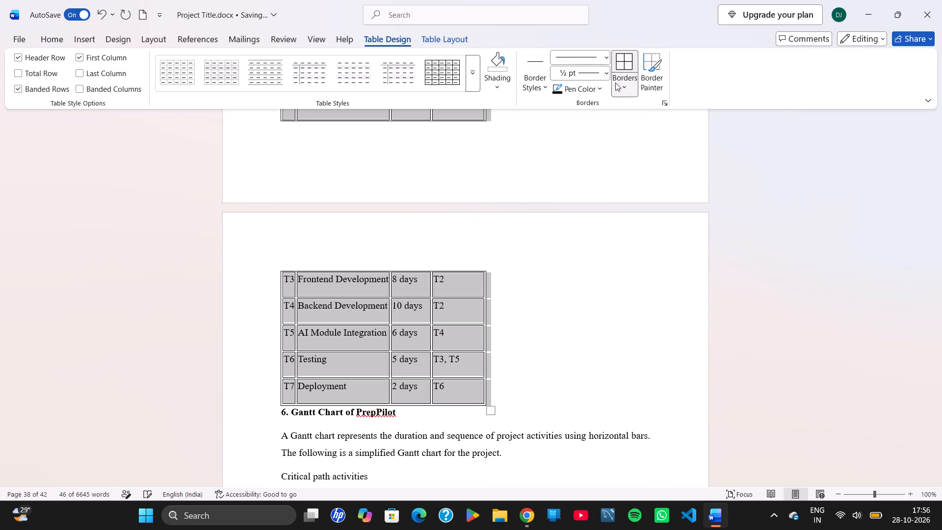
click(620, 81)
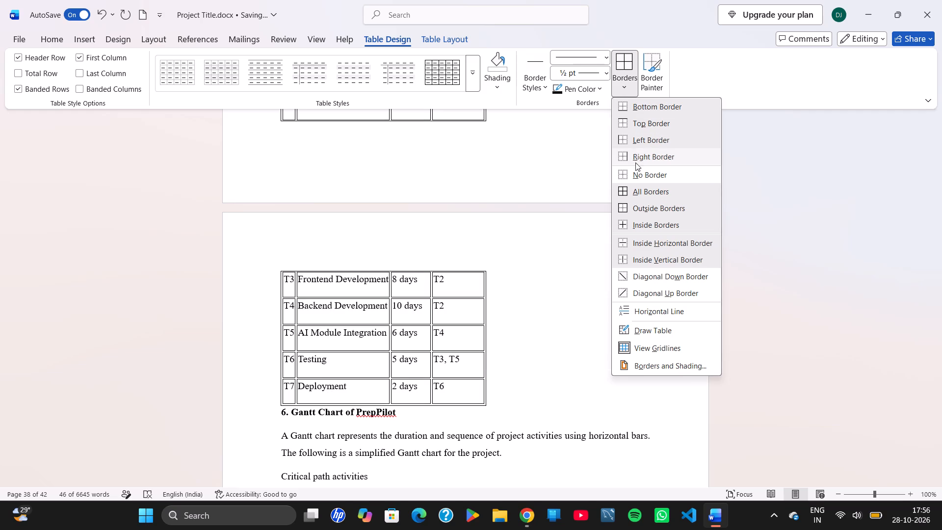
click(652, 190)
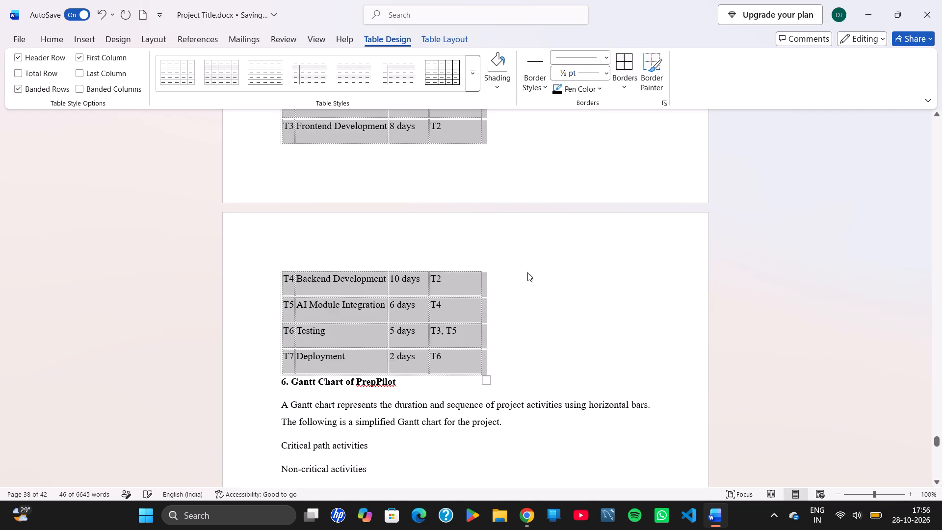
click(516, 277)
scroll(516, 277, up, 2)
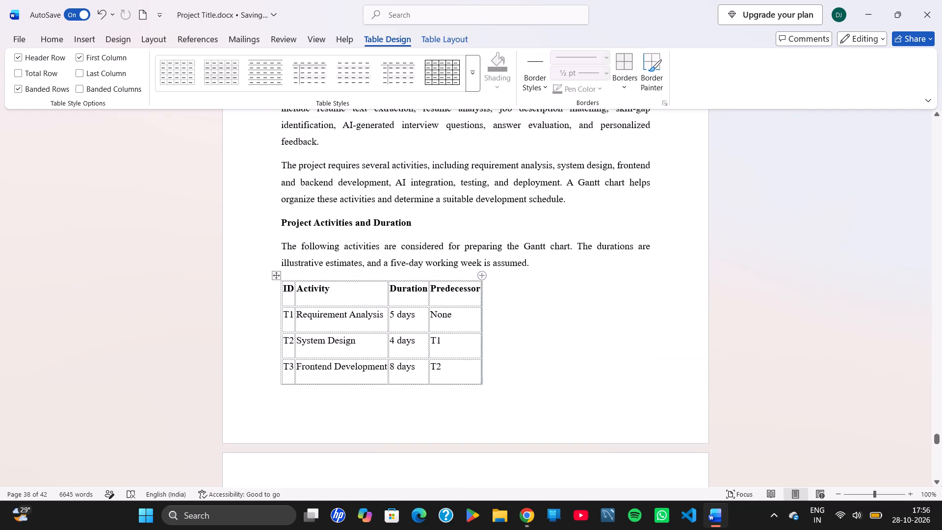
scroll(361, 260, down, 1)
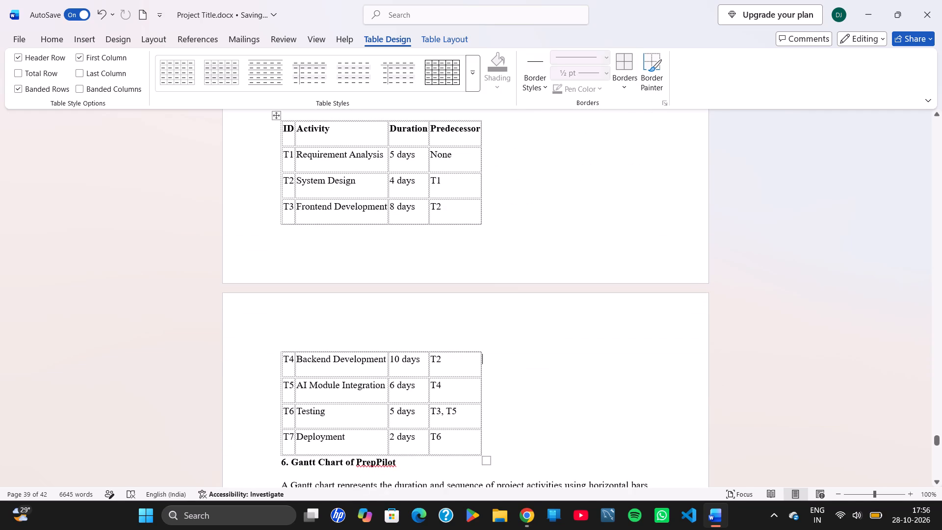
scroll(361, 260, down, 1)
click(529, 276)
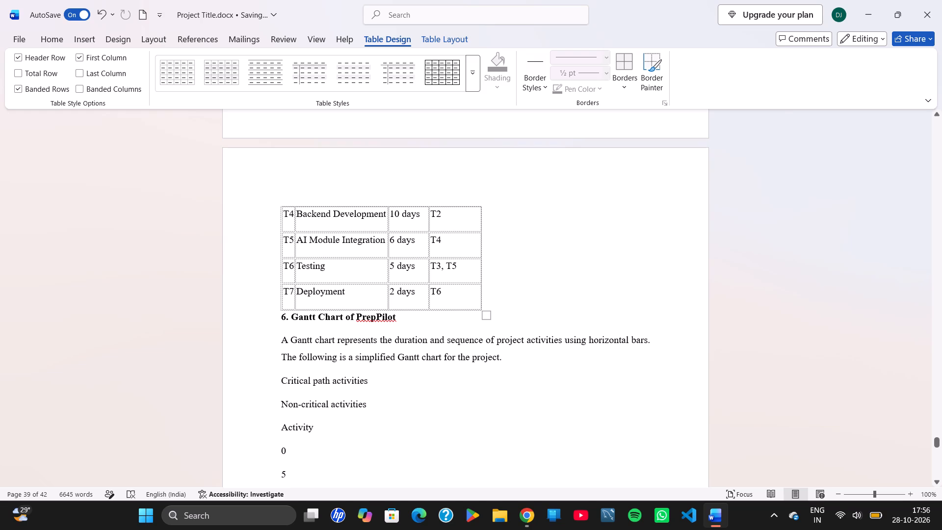
Insert a blank line between the activities table and the "6. Gantt Chart of PrepPilot" heading.
click(278, 318)
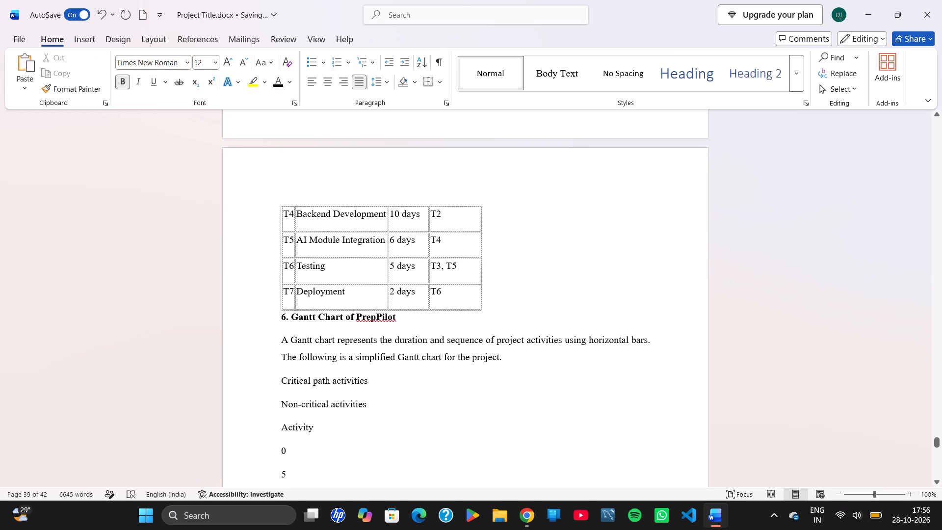
click(282, 318)
key(Return)
scroll(282, 318, down, 1)
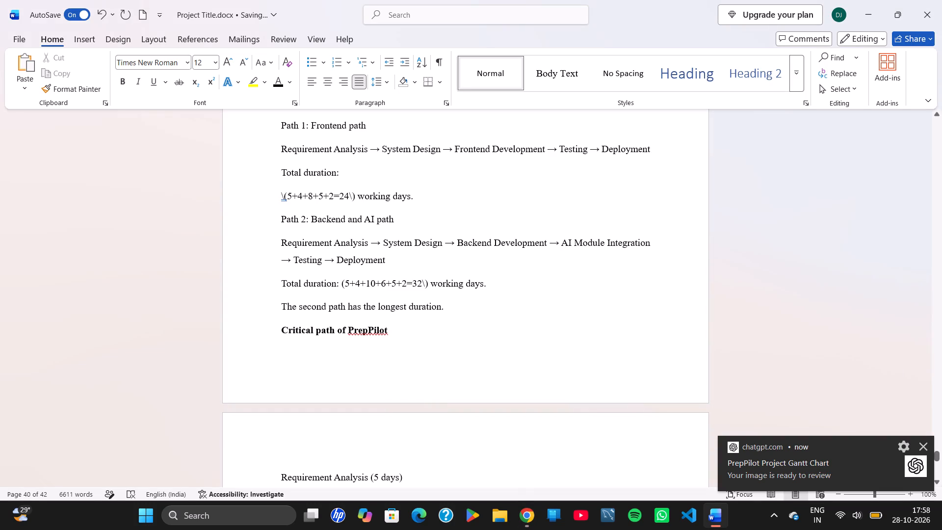
click(285, 200)
key(BackSpace)
key(BackSpace)
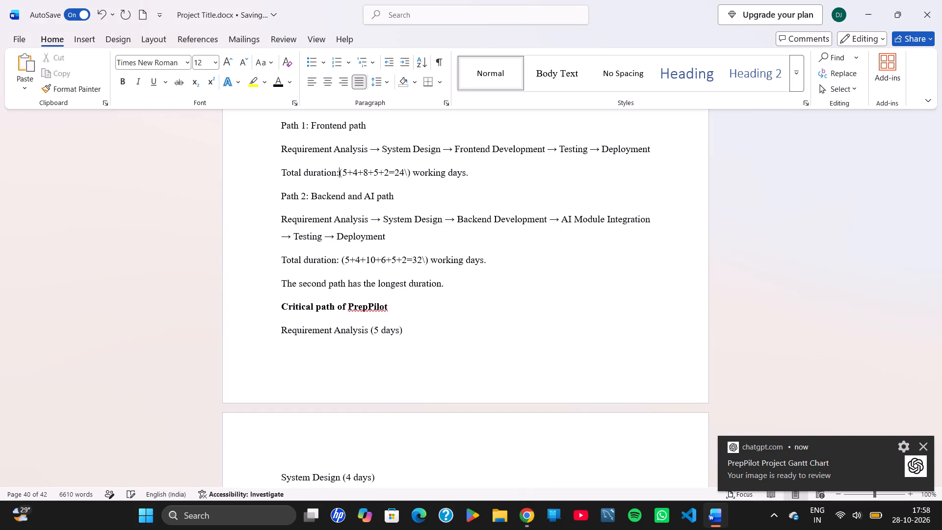
key(space)
Remove the backslash before the closing bracket in the Path 1 and Path 2 total duration sums.
scroll(370, 198, up, 1)
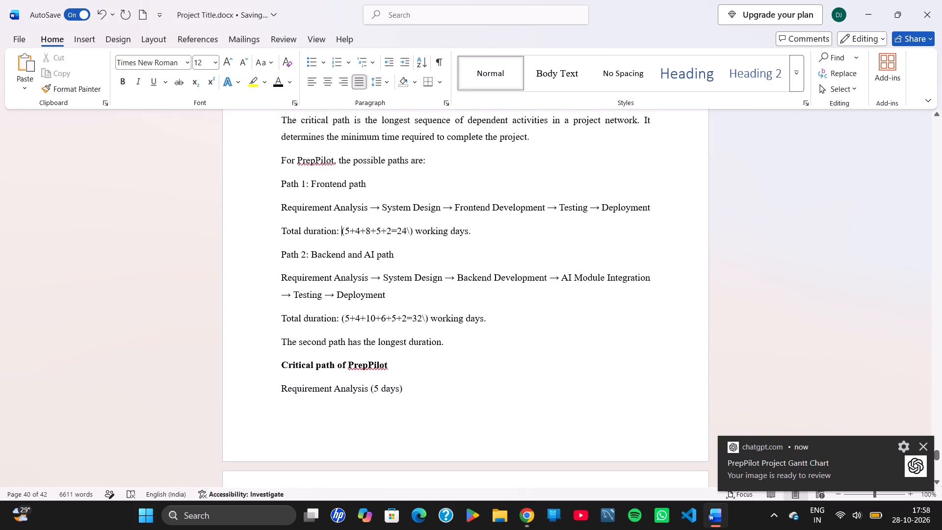
scroll(370, 198, up, 1)
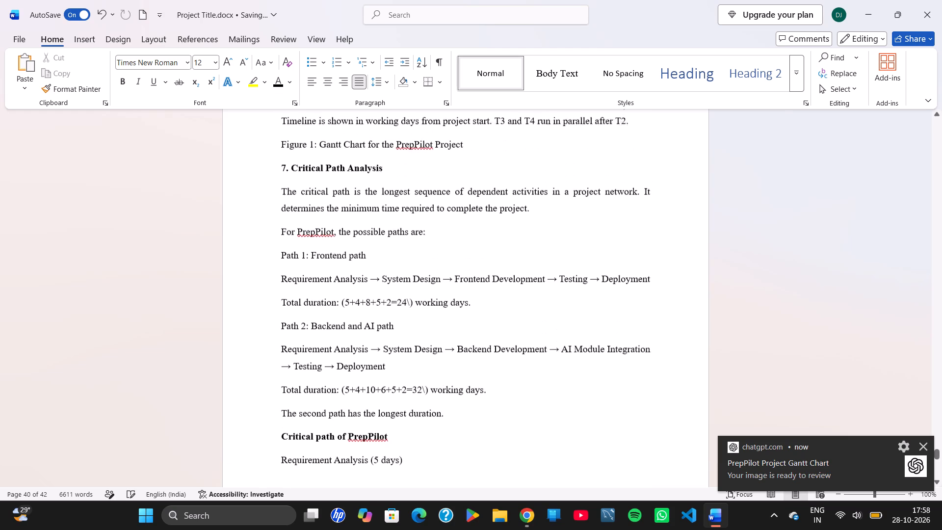
scroll(370, 198, up, 1)
scroll(370, 198, down, 1)
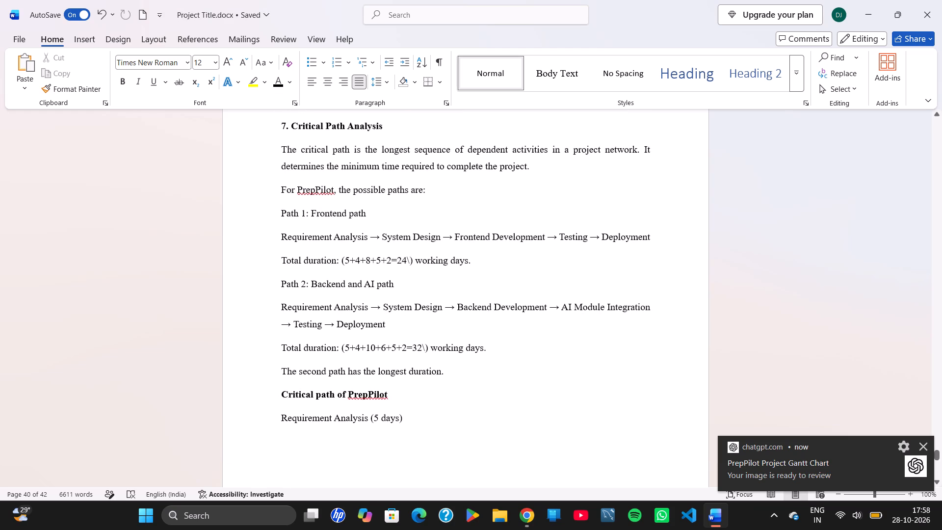
click(409, 265)
key(BackSpace)
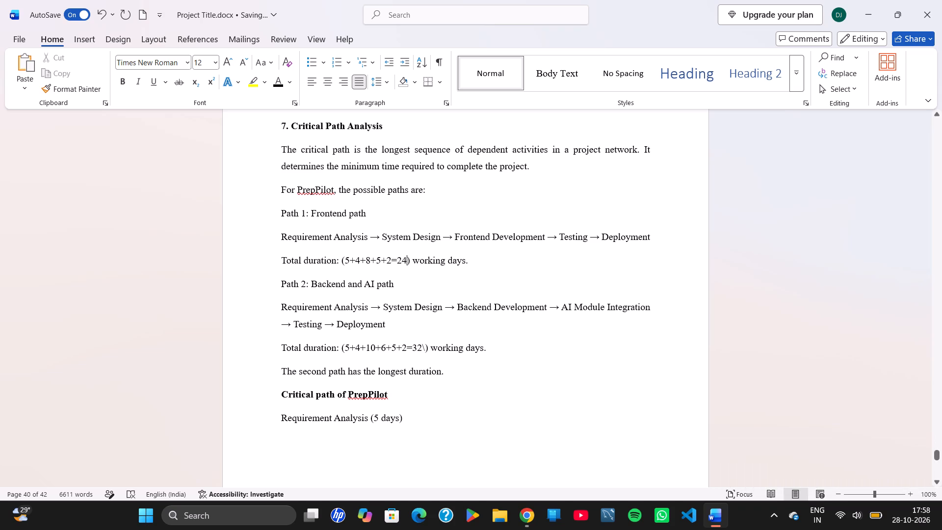
click(423, 347)
key(BackSpace)
key(2)
key(Delete)
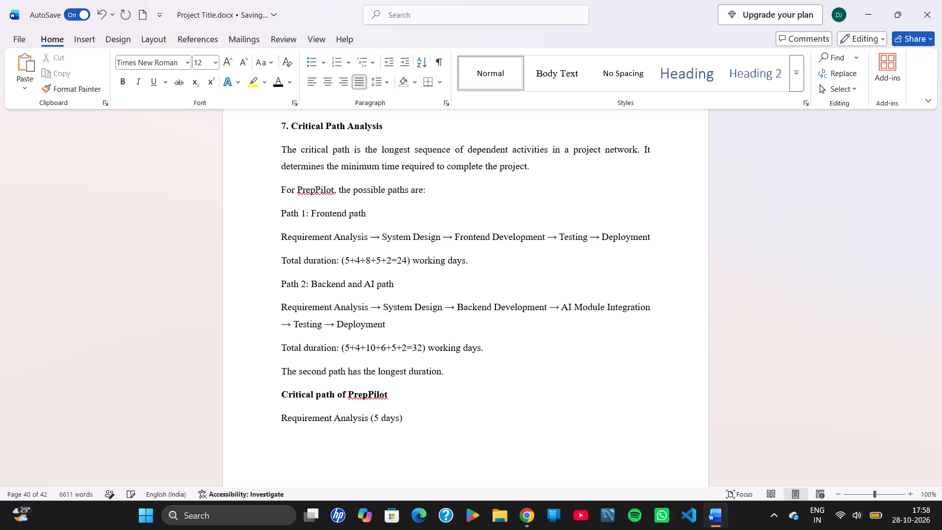
Insert two blank lines above the "Critical path of PrepPilot" heading.
scroll(447, 364, down, 1)
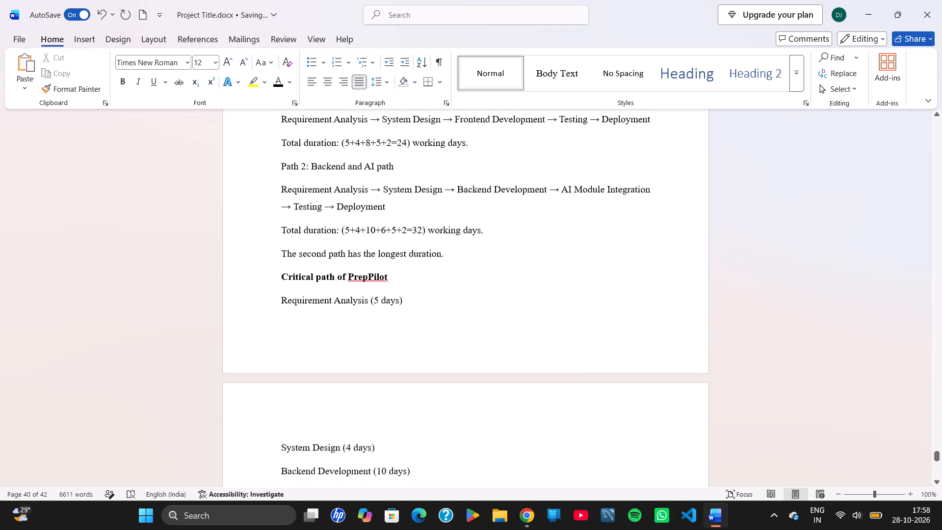
click(281, 277)
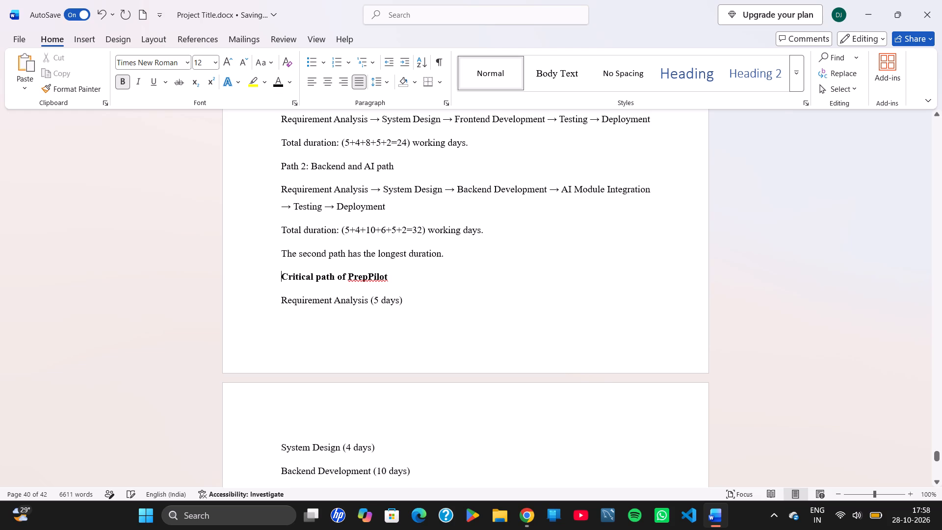
key(Return)
key(Return)
Remove the number "8." from the "Procedure to Find the Critical Path Using ProjectLibre" heading.
scroll(281, 277, up, 1)
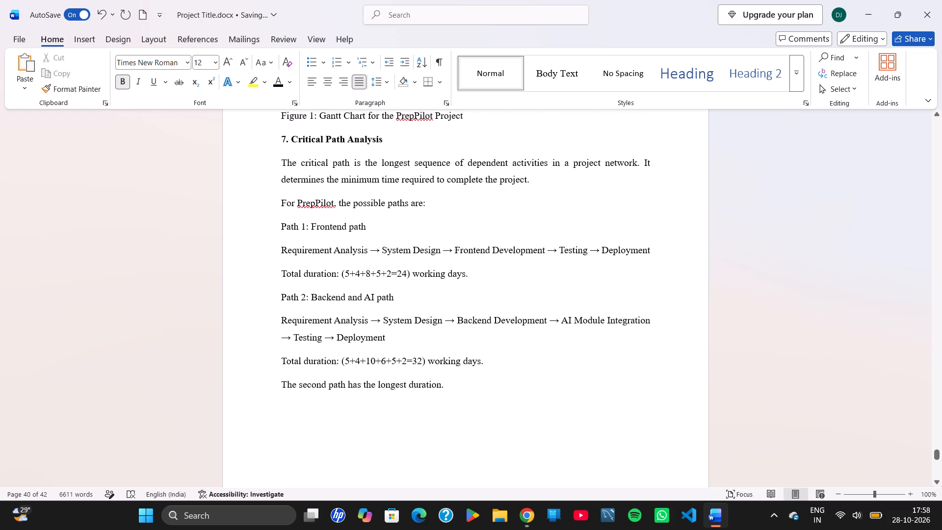
scroll(281, 277, up, 1)
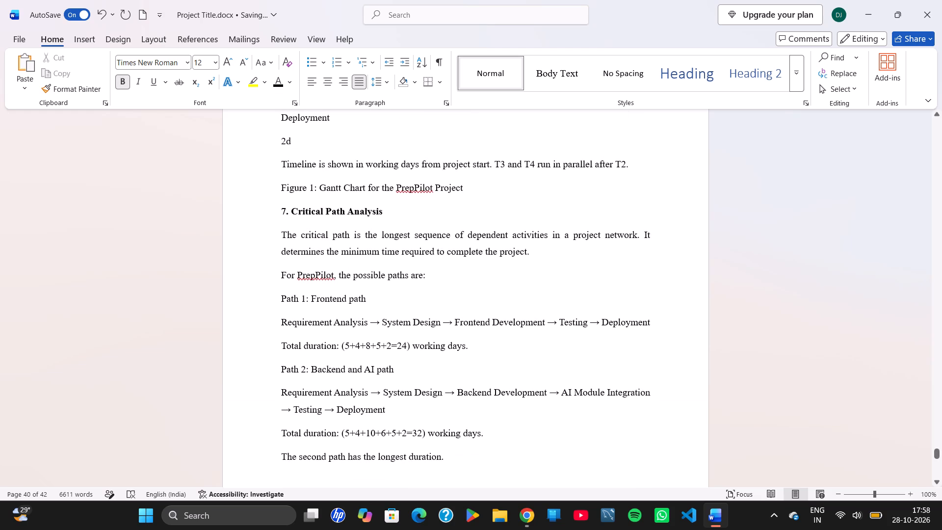
scroll(281, 277, down, 3)
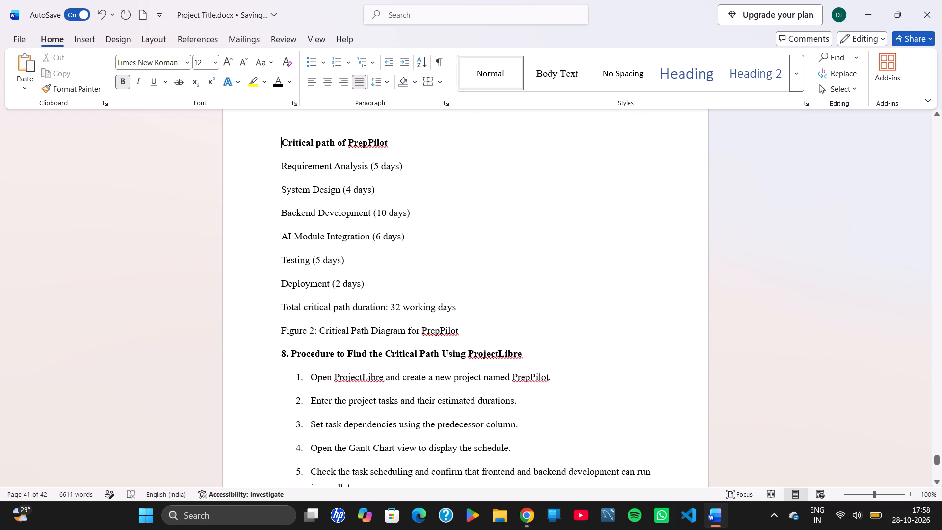
scroll(281, 277, down, 2)
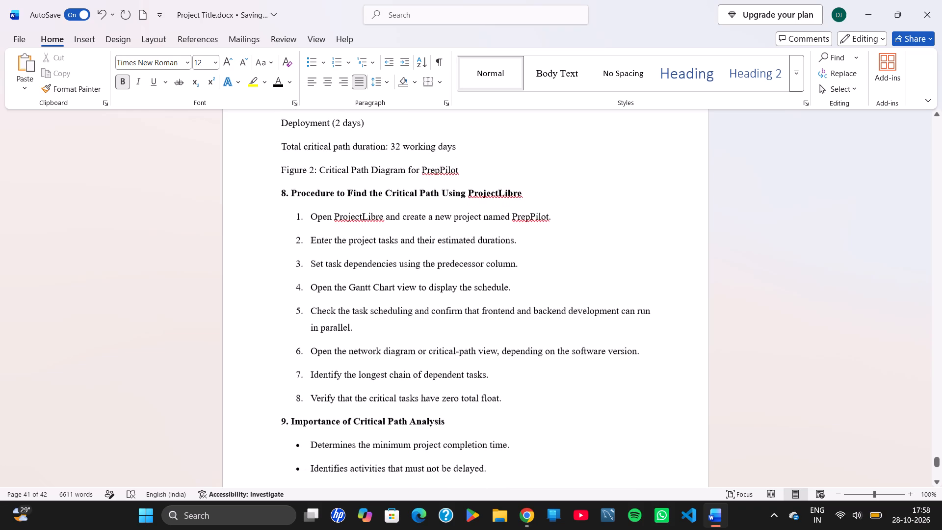
scroll(281, 277, down, 1)
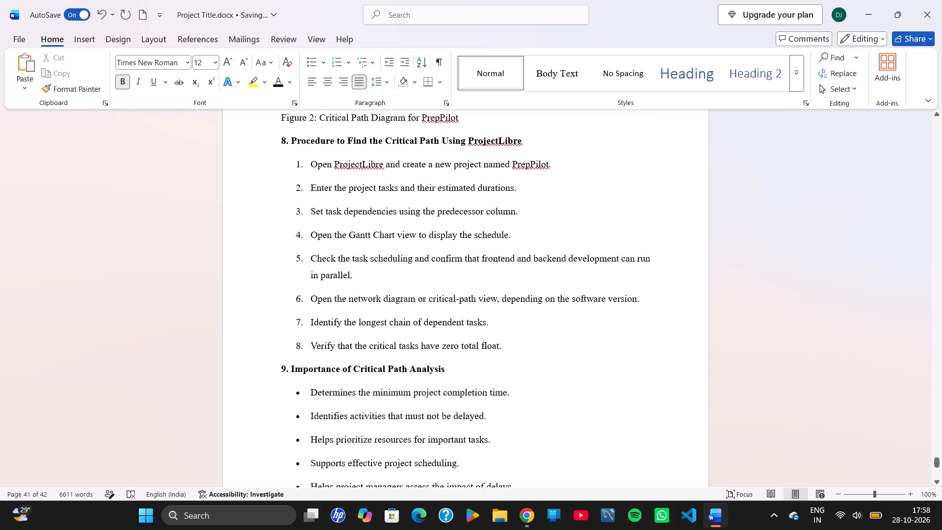
click(292, 142)
key(BackSpace)
key(BackSpace)
key(BackSpace)
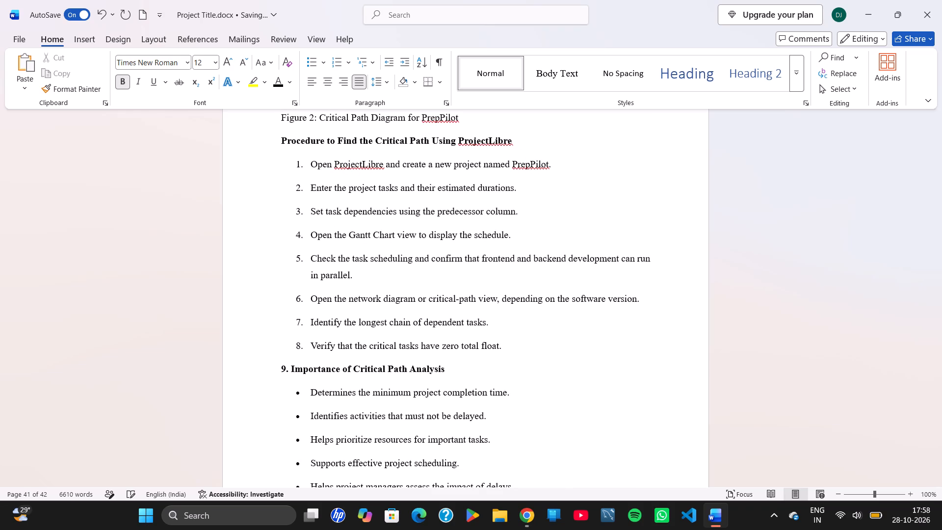
Remove the numbers "7." and "6." from the "Critical Path Analysis" and "Gantt Chart of PrepPilot" headings.
scroll(292, 142, up, 4)
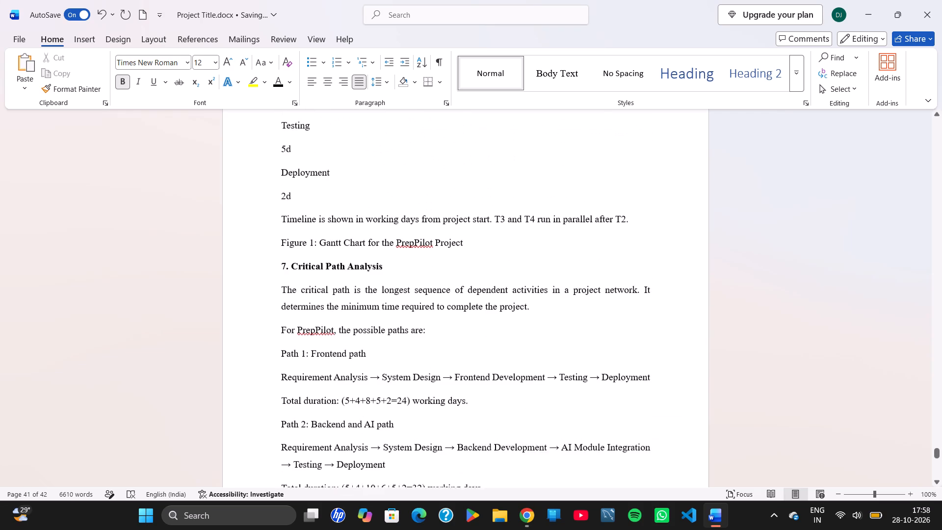
click(290, 268)
key(BackSpace)
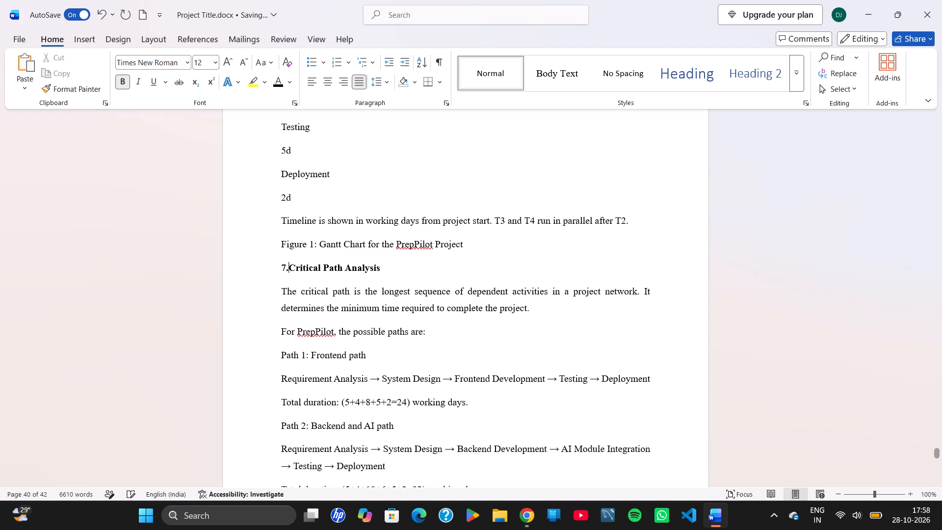
key(BackSpace)
key(BackSpace)
scroll(290, 268, up, 2)
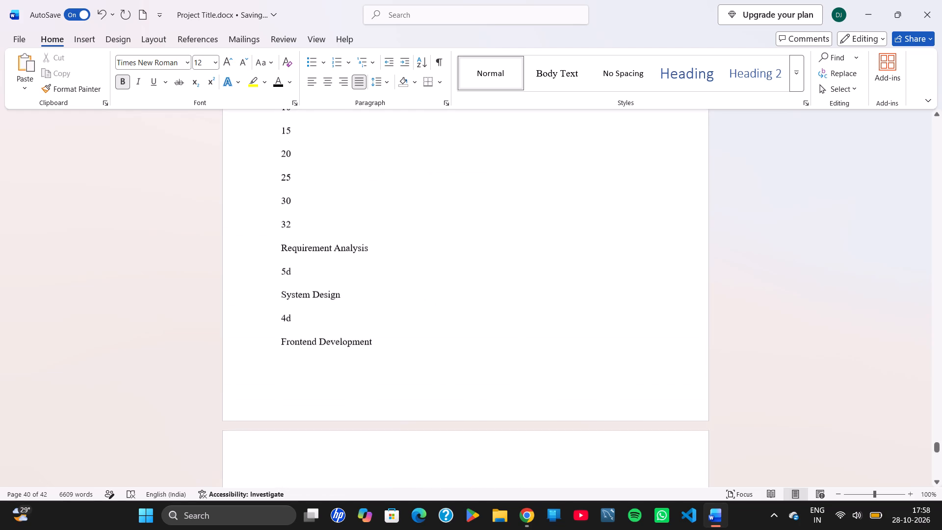
scroll(290, 268, up, 2)
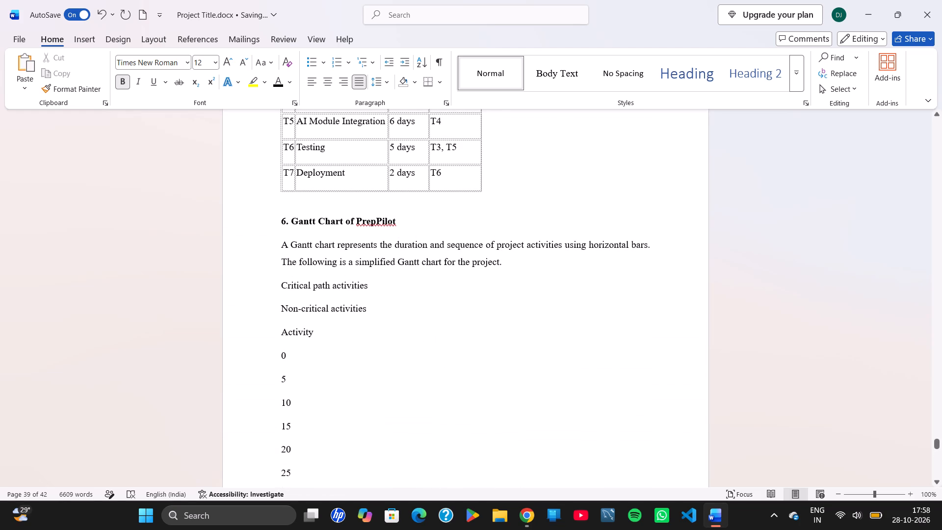
click(292, 222)
key(BackSpace)
key(BackSpace)
key(BackSpace)
Remove the number "9." from the "Importance of Critical Path Analysis" heading.
scroll(292, 222, up, 3)
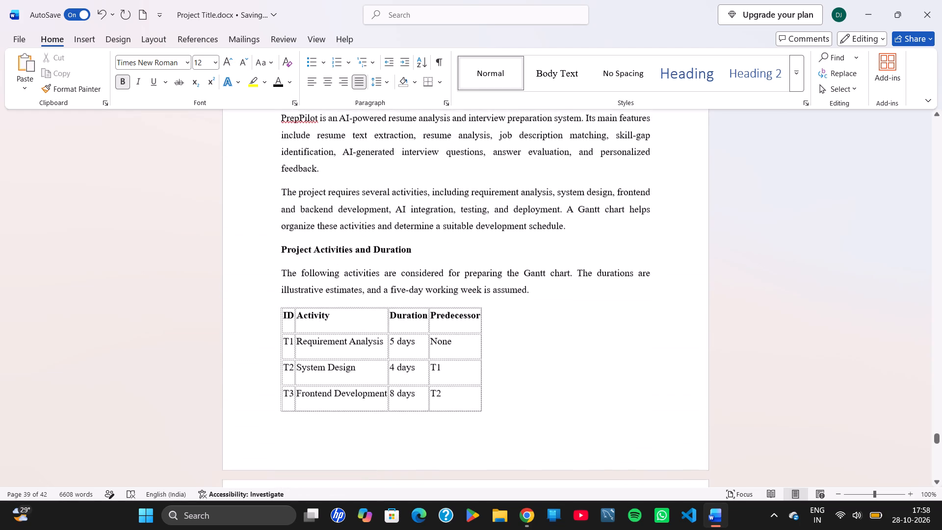
scroll(292, 222, up, 3)
scroll(292, 222, down, 2)
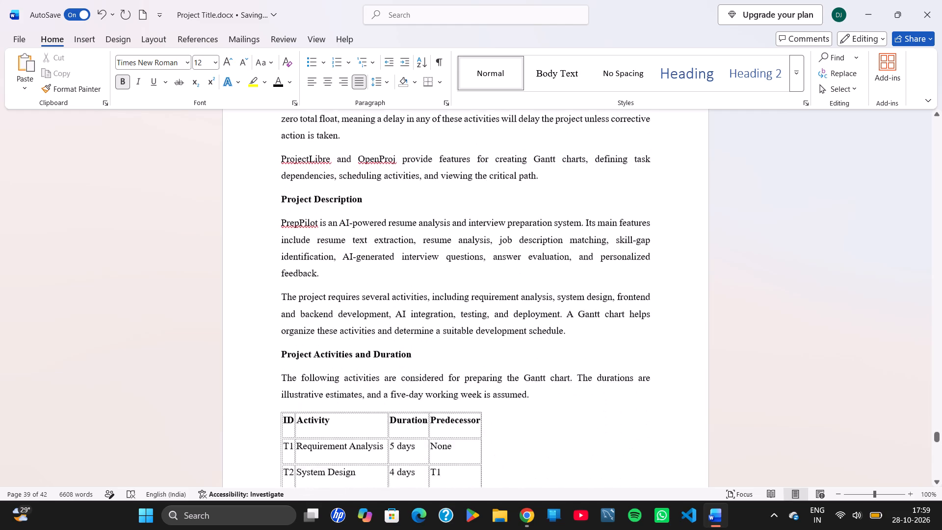
scroll(292, 222, down, 5)
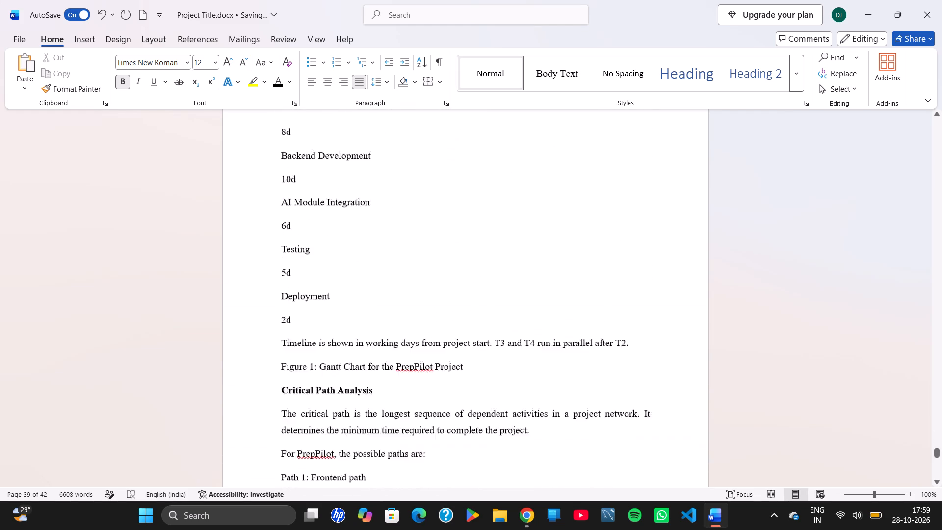
scroll(292, 222, down, 5)
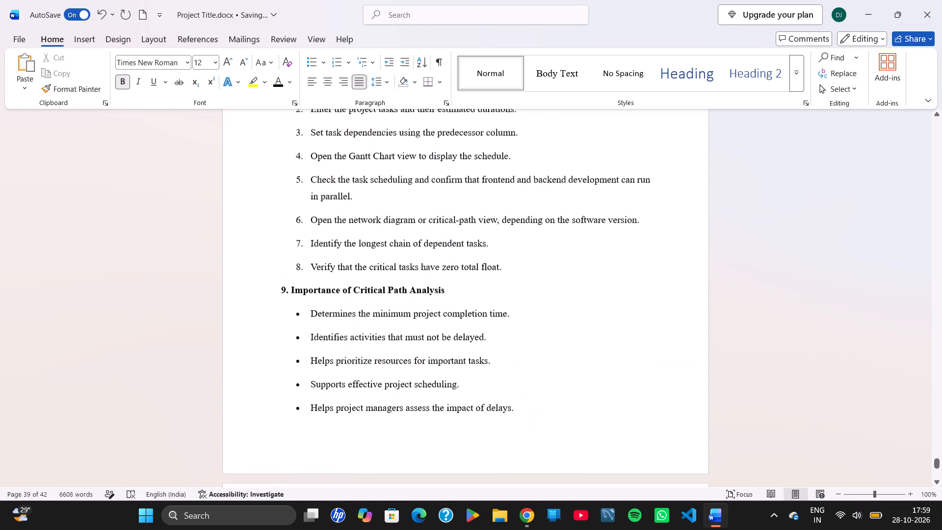
click(292, 288)
key(BackSpace)
key(BackSpace)
key(BackSpace)
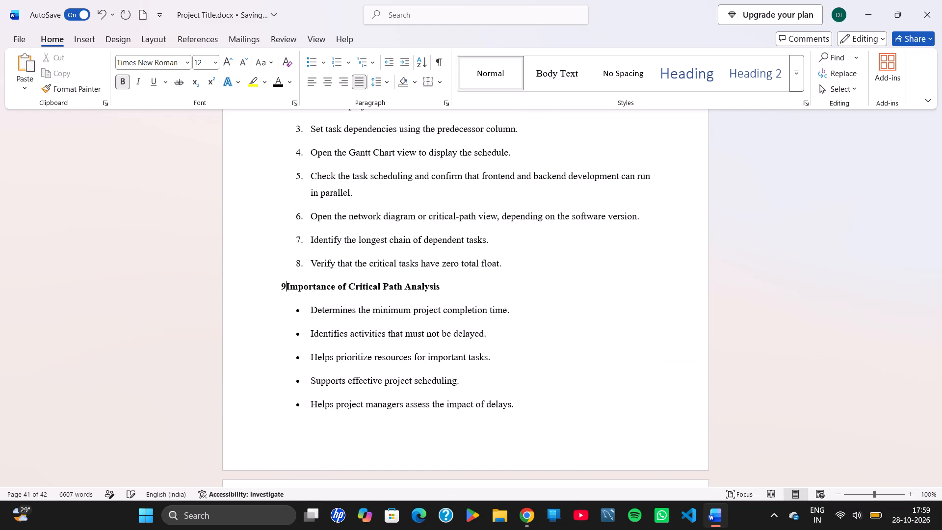
Remove the numbers "10." and "11." from the "Result" and "Conclusion" headings.
scroll(292, 288, down, 2)
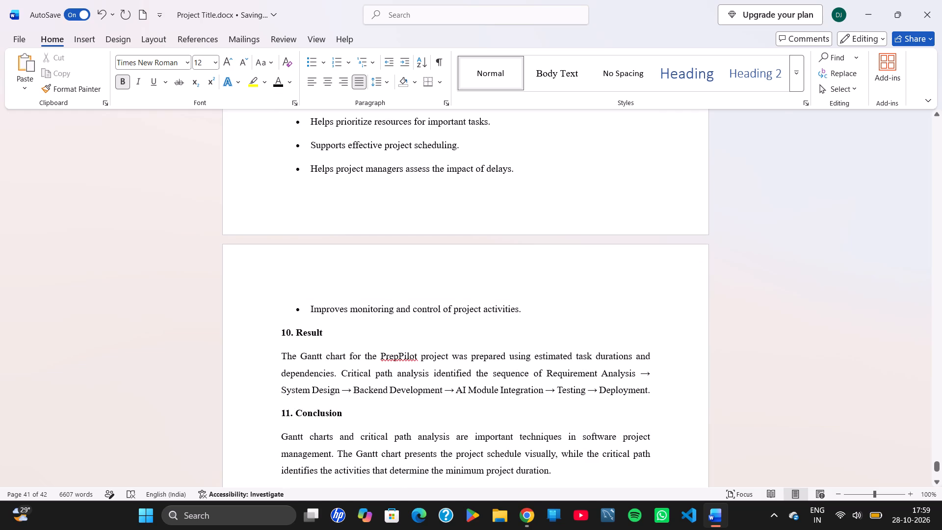
click(296, 332)
key(BackSpace)
key(BackSpace)
key(BackSpace)
key(BackSpace)
click(297, 414)
key(BackSpace)
key(BackSpace)
key(BackSpace)
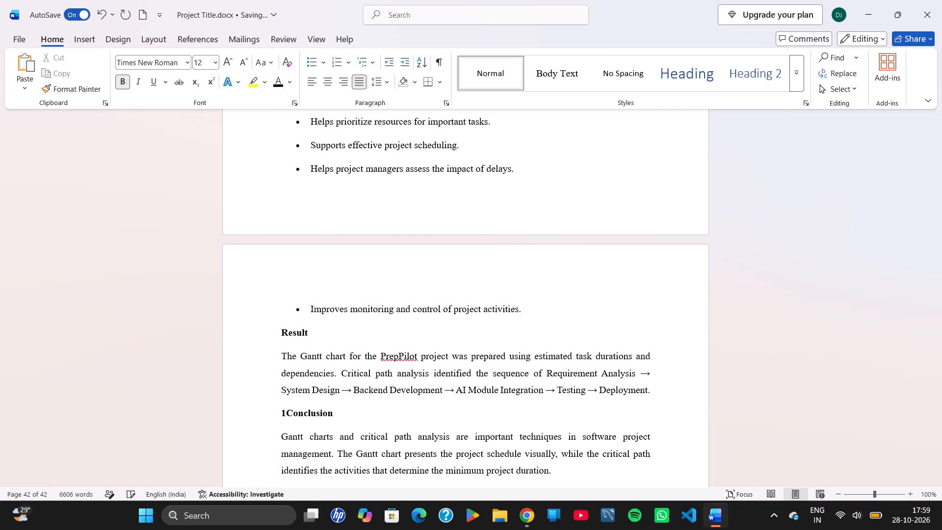
key(BackSpace)
Delete the "Conclusion" heading and join its first paragraph onto the end of the Result paragraph, separated by a space.
scroll(297, 414, down, 1)
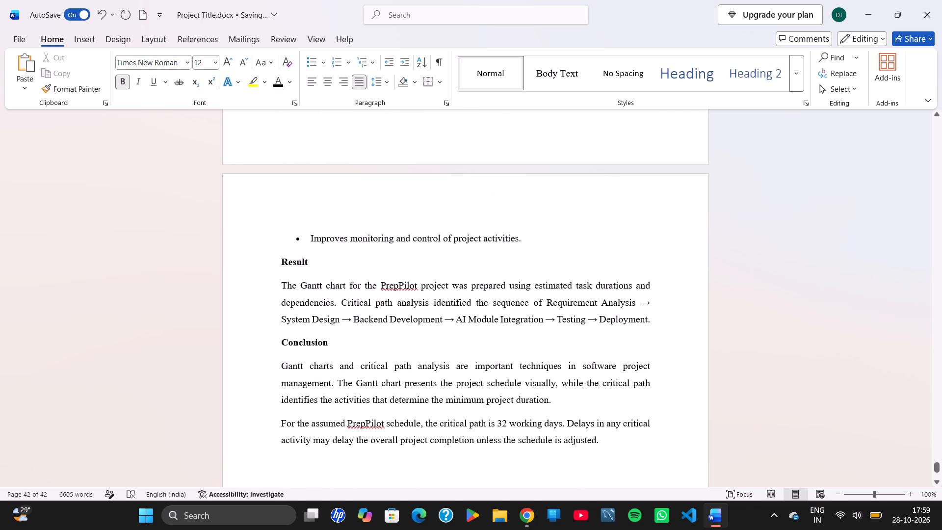
drag(338, 341, 260, 341)
key(BackSpace)
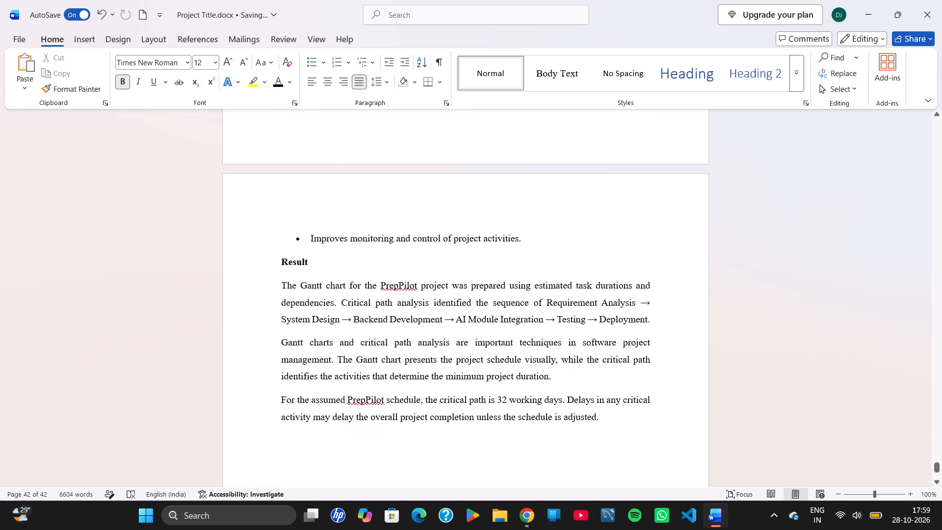
key(BackSpace)
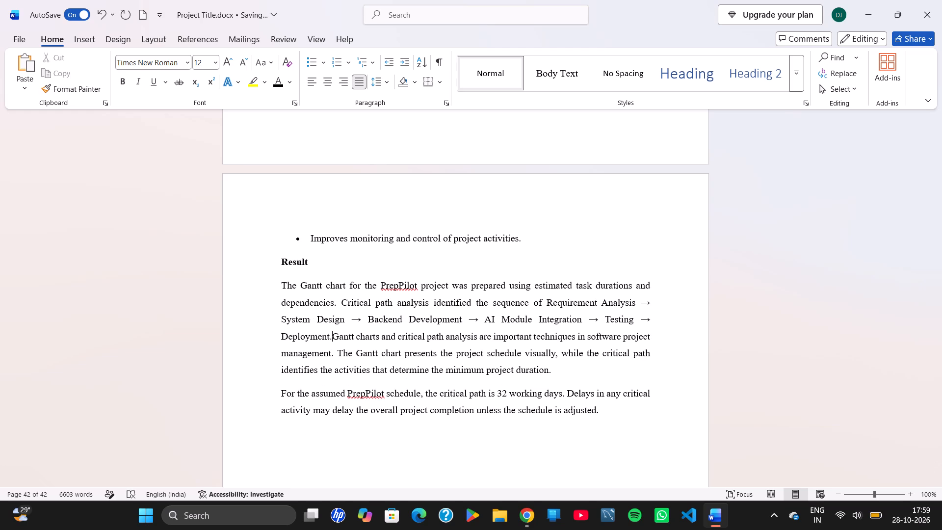
key(space)
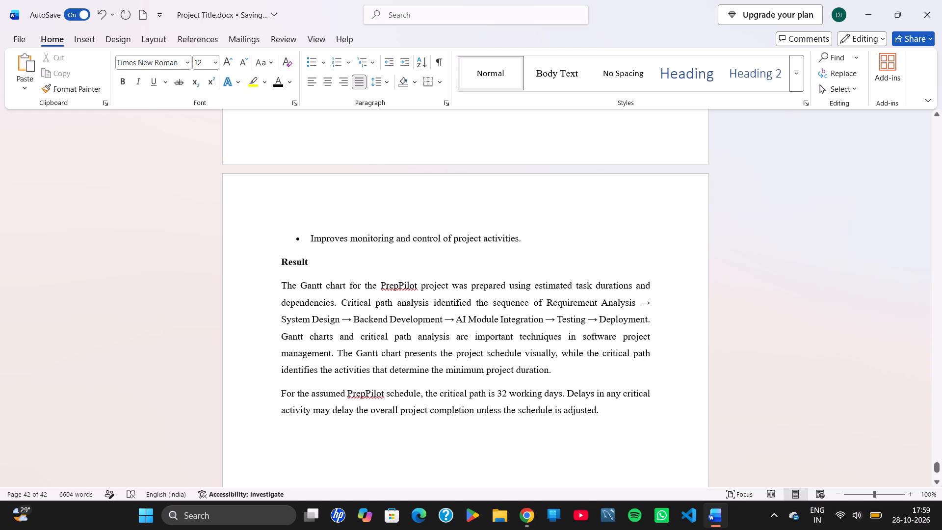
Replace the "Result" heading with "Conclusion".
scroll(423, 400, down, 2)
scroll(423, 400, up, 1)
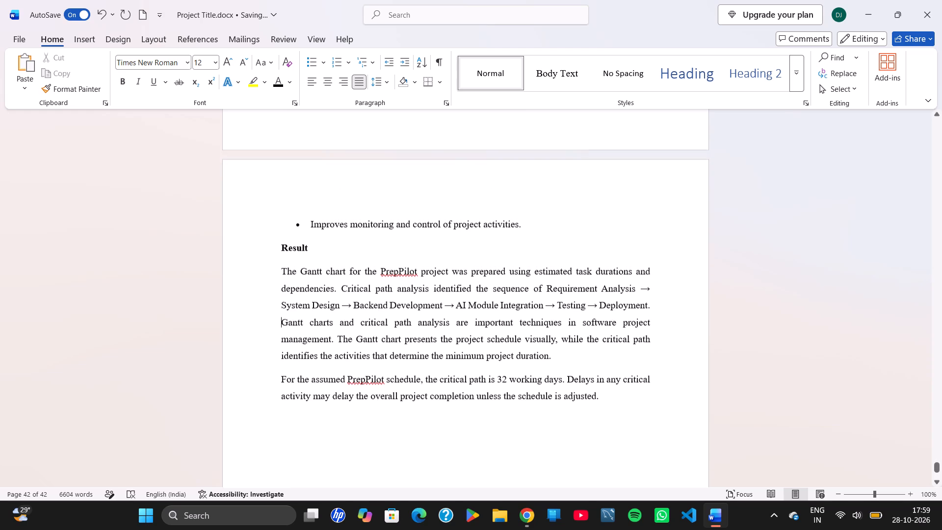
drag(309, 247, 274, 250)
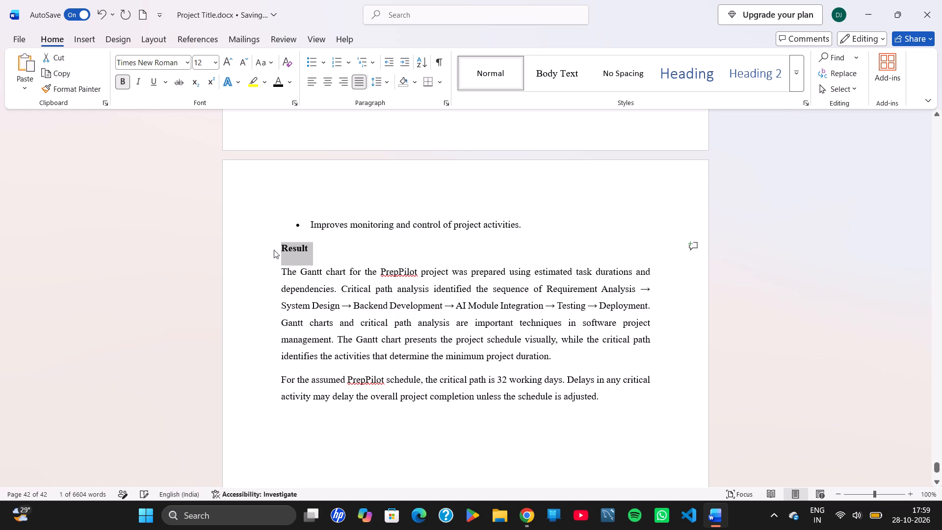
text(Conclusion)
scroll(387, 230, up, 2)
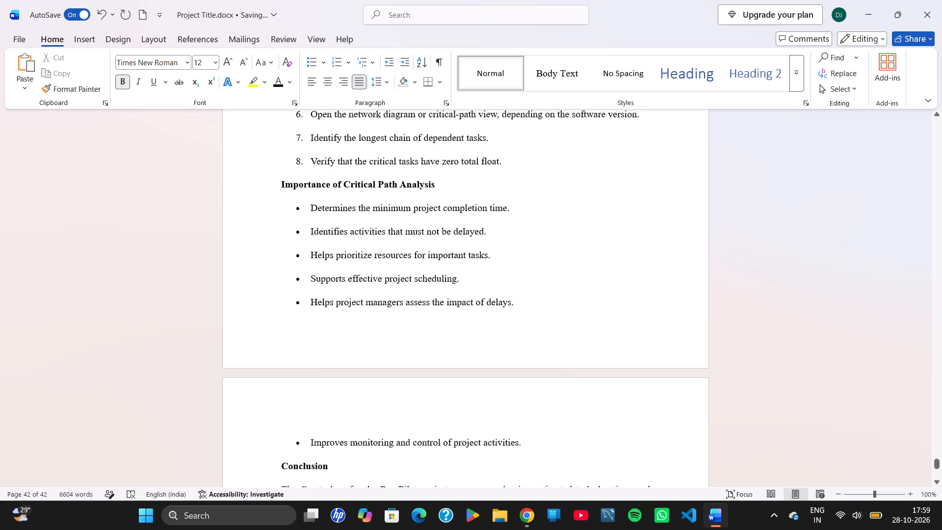
scroll(387, 230, up, 5)
scroll(387, 230, down, 2)
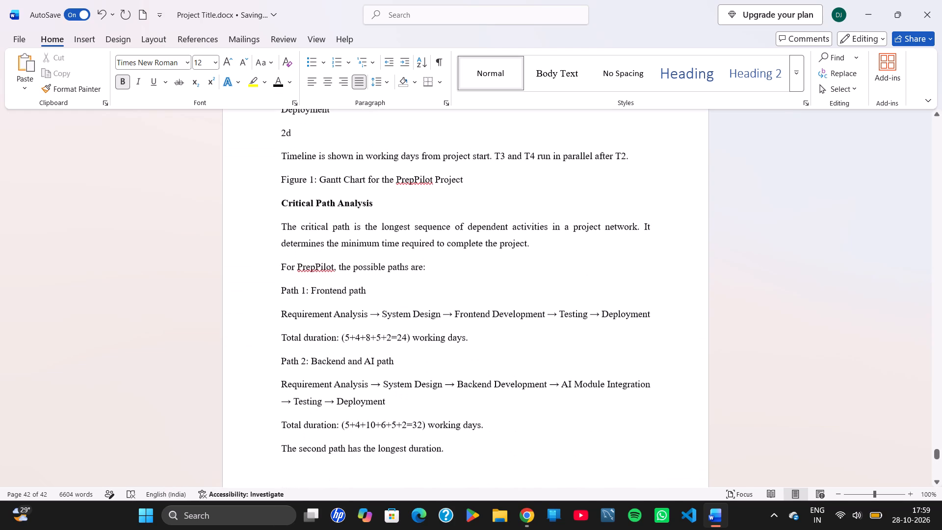
scroll(387, 230, down, 3)
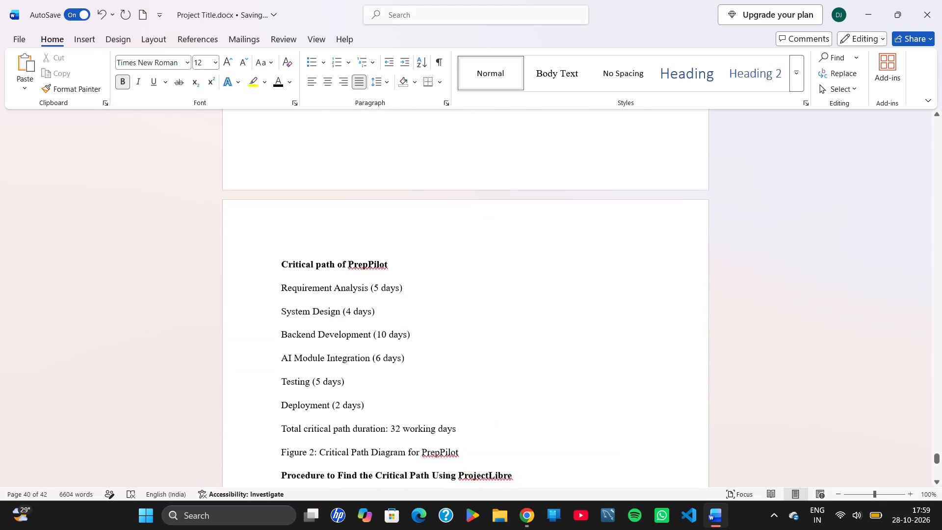
scroll(387, 230, down, 1)
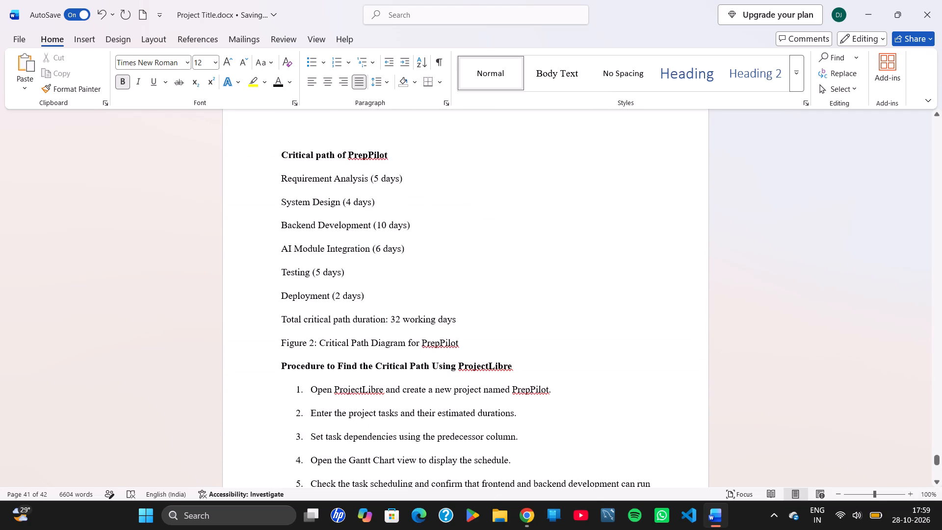
drag(462, 322, 281, 192)
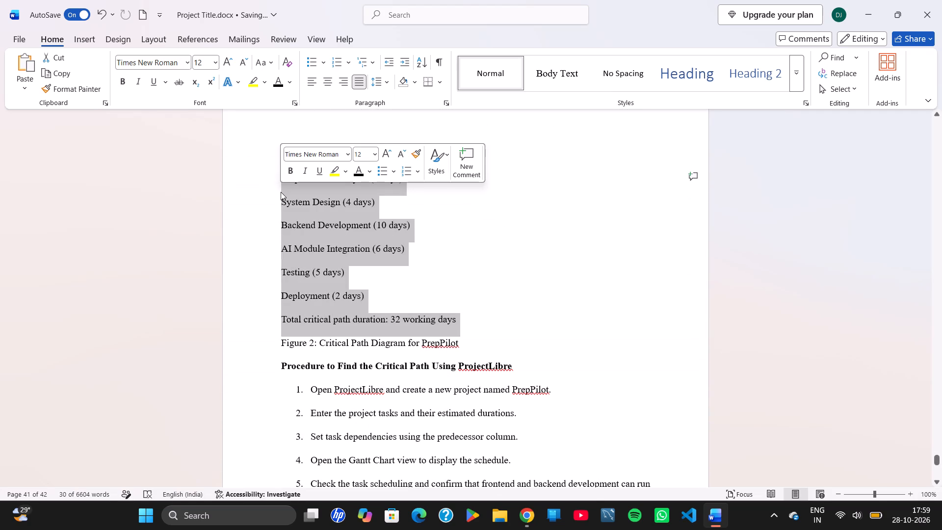
drag(466, 341, 444, 334)
drag(444, 334, 466, 320)
click(466, 320)
drag(466, 320, 355, 271)
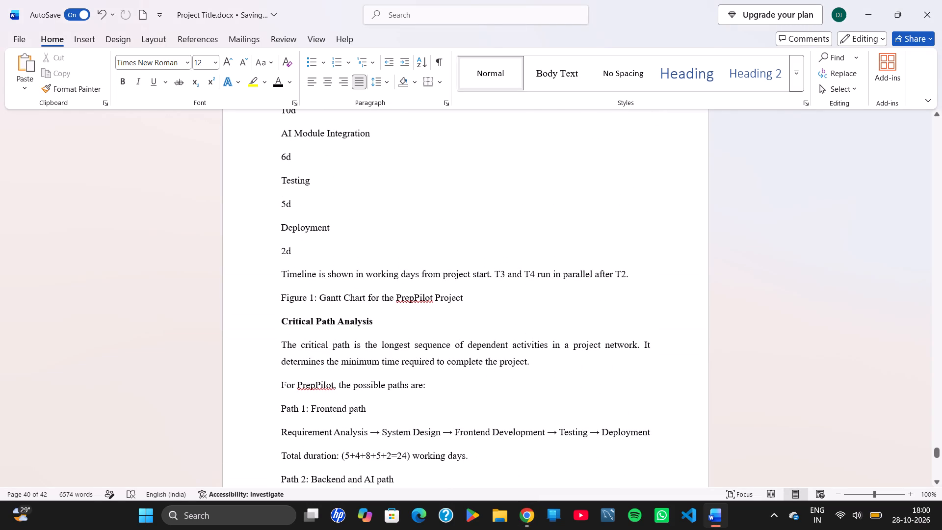
drag(634, 272, 456, 80)
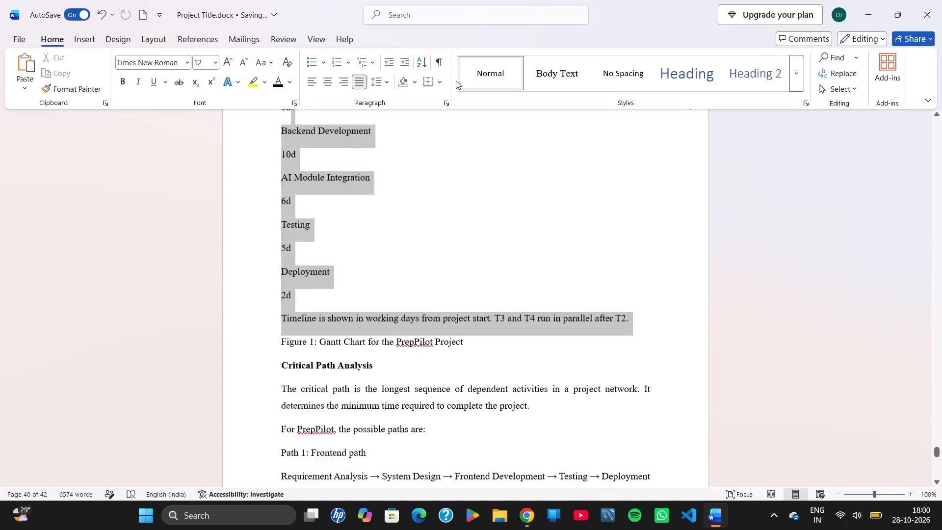
drag(456, 80, 480, 374)
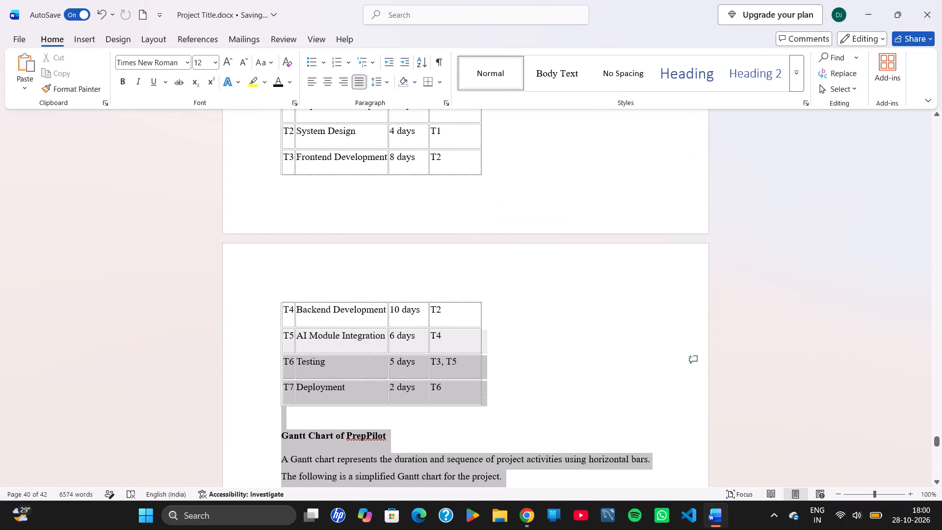
drag(480, 374, 420, 486)
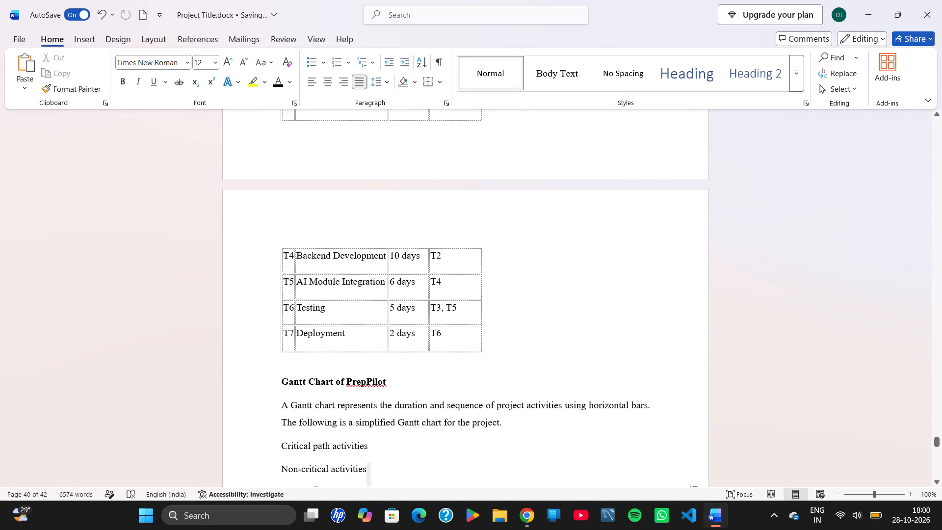
drag(420, 486, 265, 363)
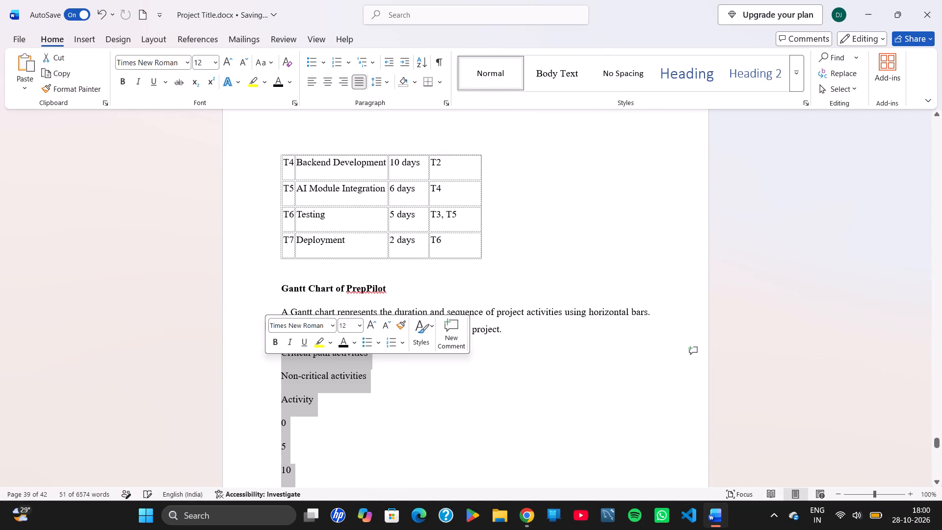
key(BackSpace)
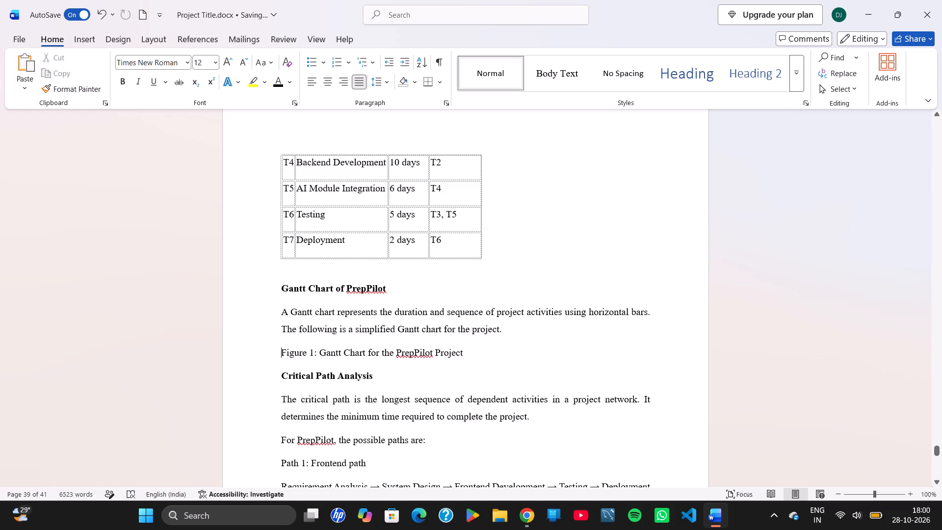
Paste the copied Gantt chart as a picture before the Figure 1 caption and set its text wrapping to Behind Text.
key(ctrl+v)
click(332, 374)
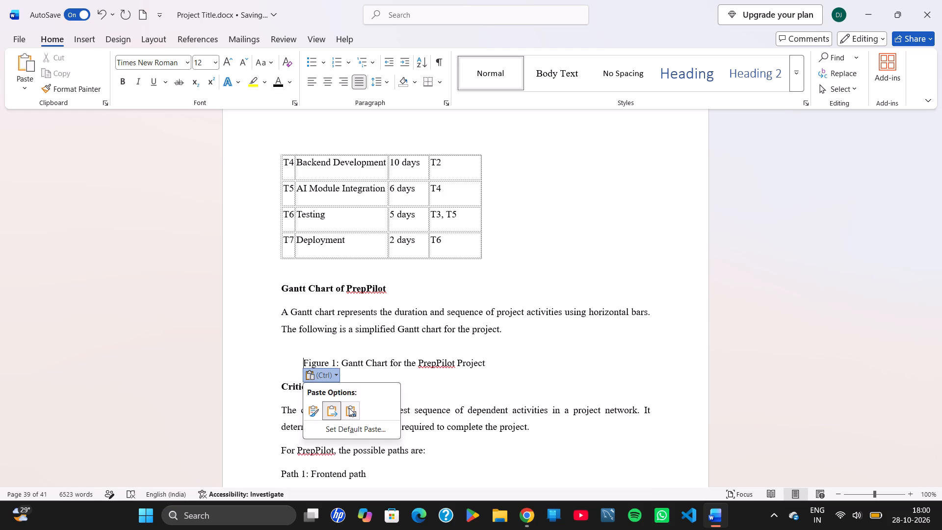
click(349, 408)
click(363, 361)
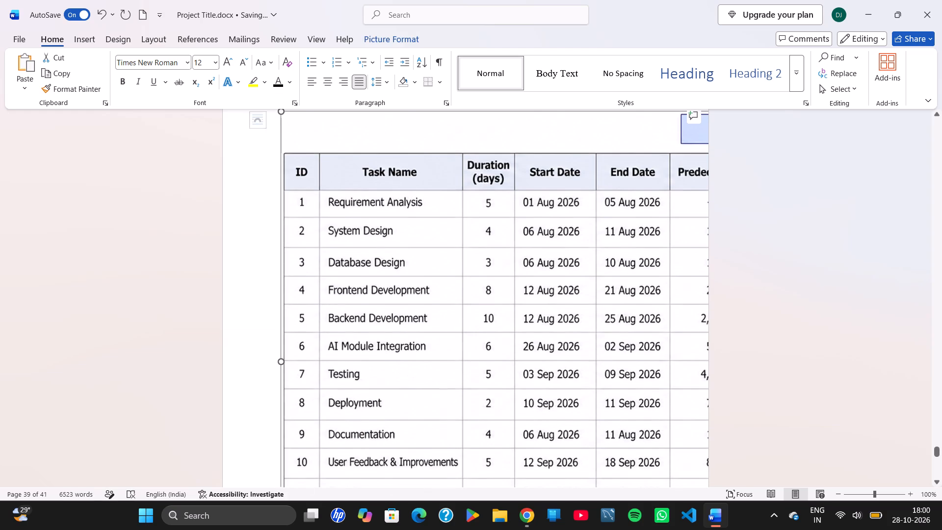
click(263, 118)
click(206, 230)
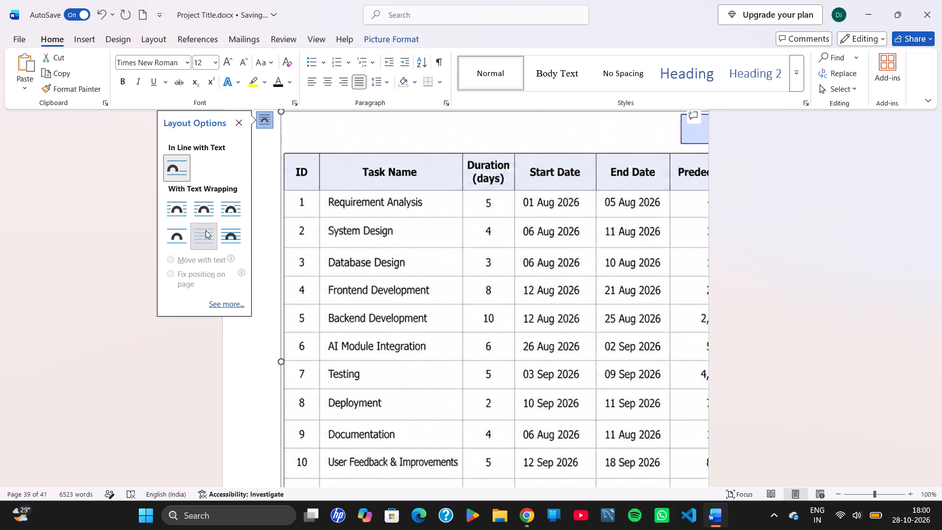
Insert 20 blank lines after "The following is a simplified Gantt chart for the project." to make room for the picture.
scroll(371, 193, up, 5)
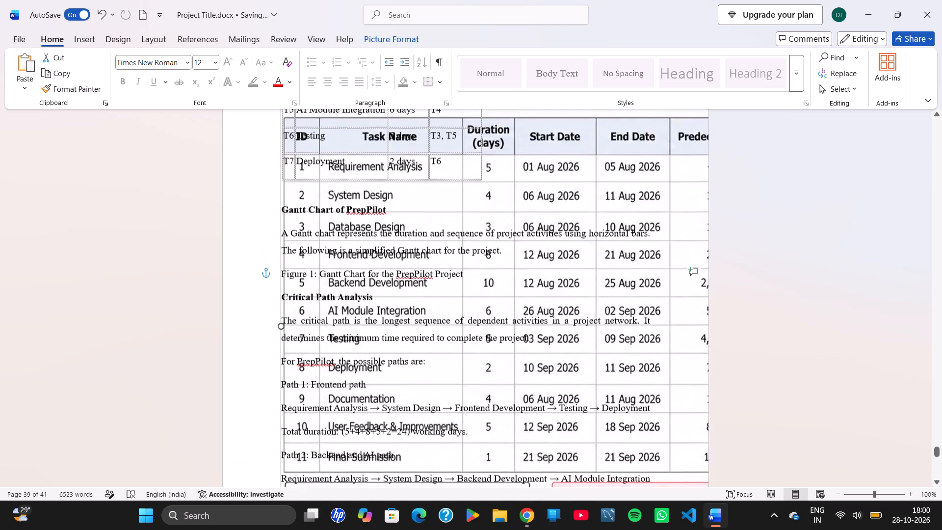
scroll(371, 193, up, 1)
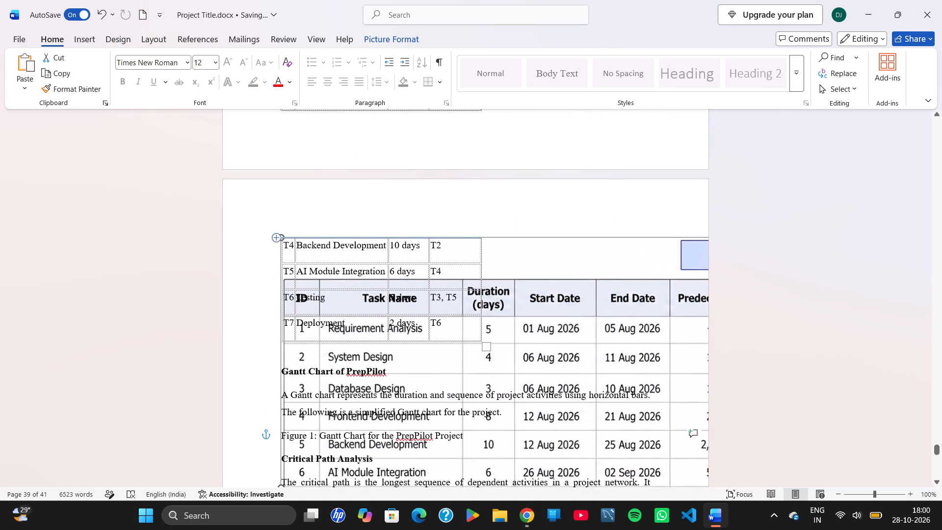
scroll(374, 417, down, 1)
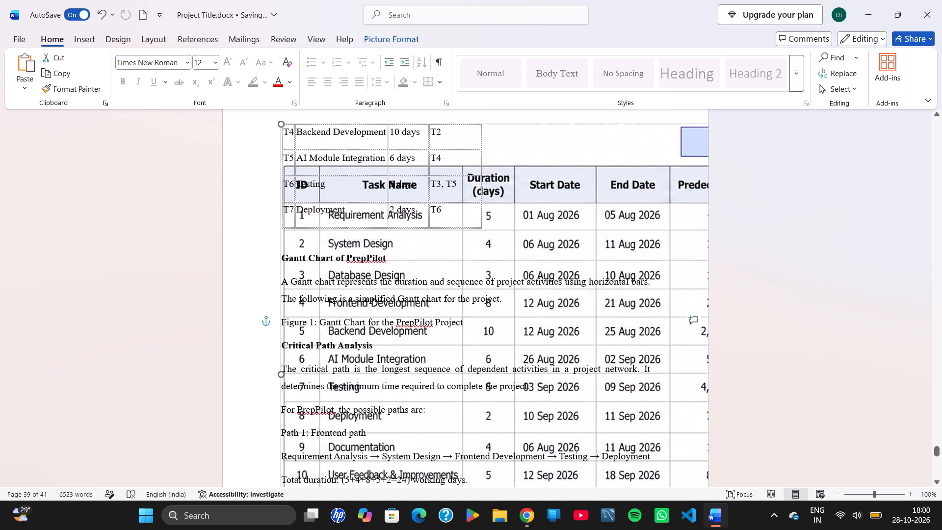
click(501, 301)
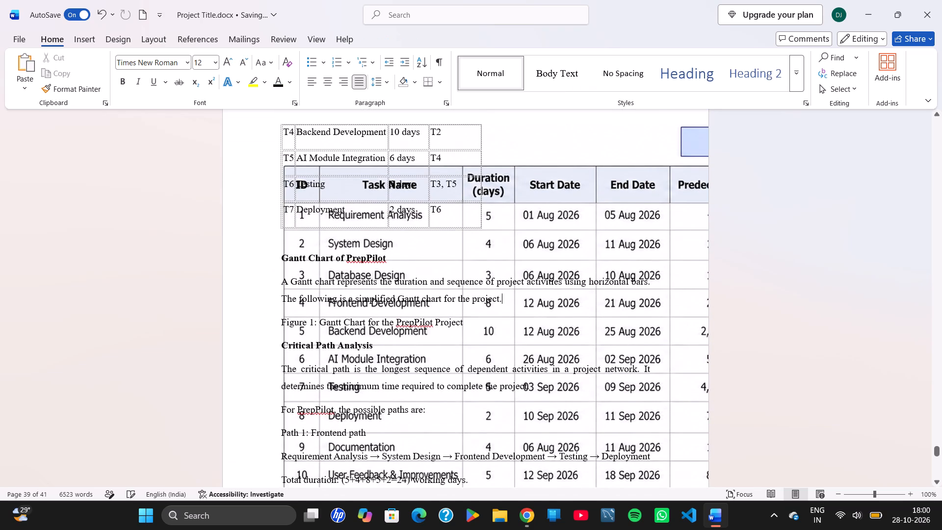
key(Return)
key(Return)
key(Return)
key(Return)
key(Return)
key(Return)
key(Return)
key(Return)
key(Return)
key(Return)
key(Return)
key(Return)
key(Return)
key(Return)
key(Return)
key(Return)
key(Return)
key(Return)
key(Return)
key(Return)
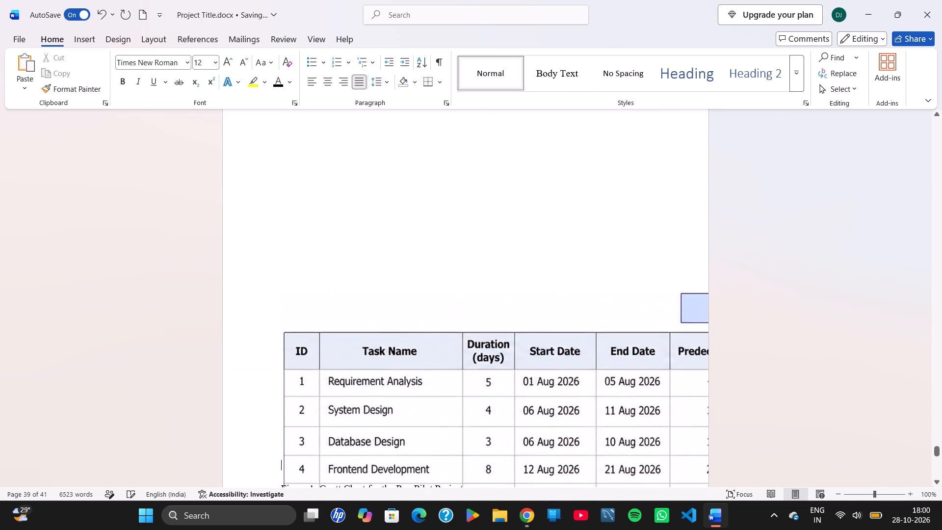
Shrink the Gantt chart picture proportionally and move it into the blank space above the Figure 1 caption, aligned near the page's text margin.
scroll(501, 301, up, 6)
scroll(501, 301, down, 2)
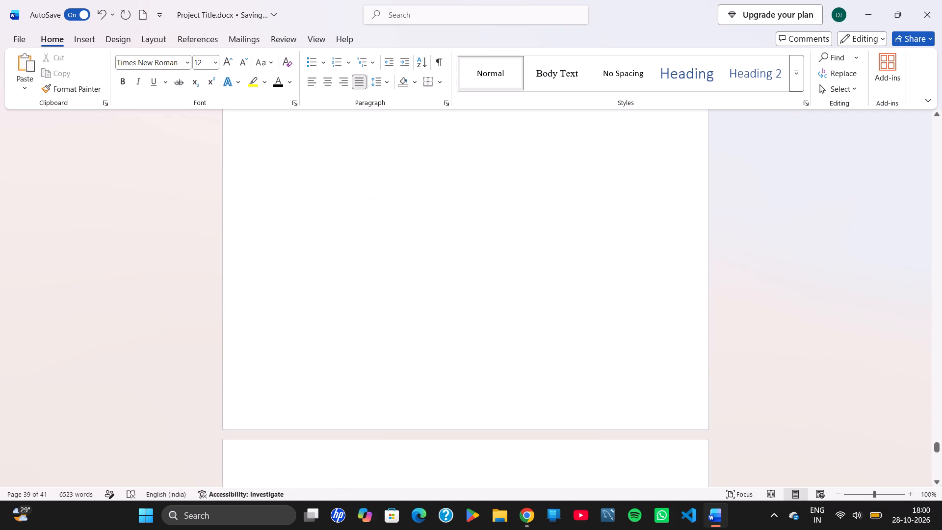
scroll(501, 301, down, 1)
scroll(614, 376, down, 1)
click(525, 403)
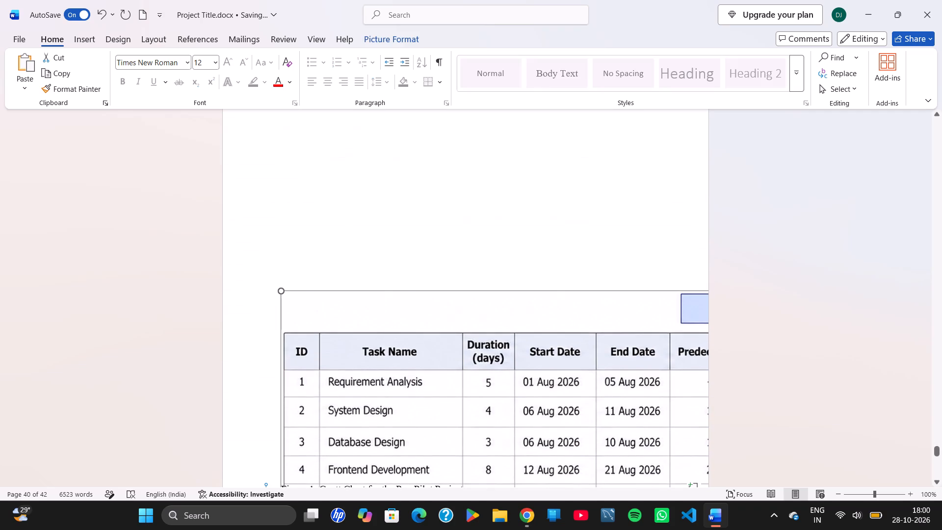
drag(360, 365, 342, 234)
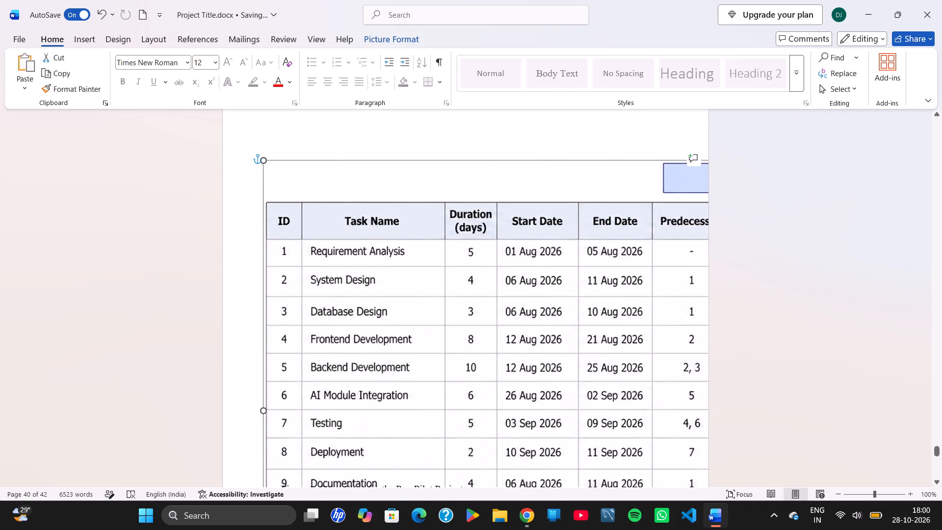
drag(263, 160, 476, 320)
drag(590, 332, 401, 257)
scroll(401, 257, up, 2)
drag(287, 319, 492, 408)
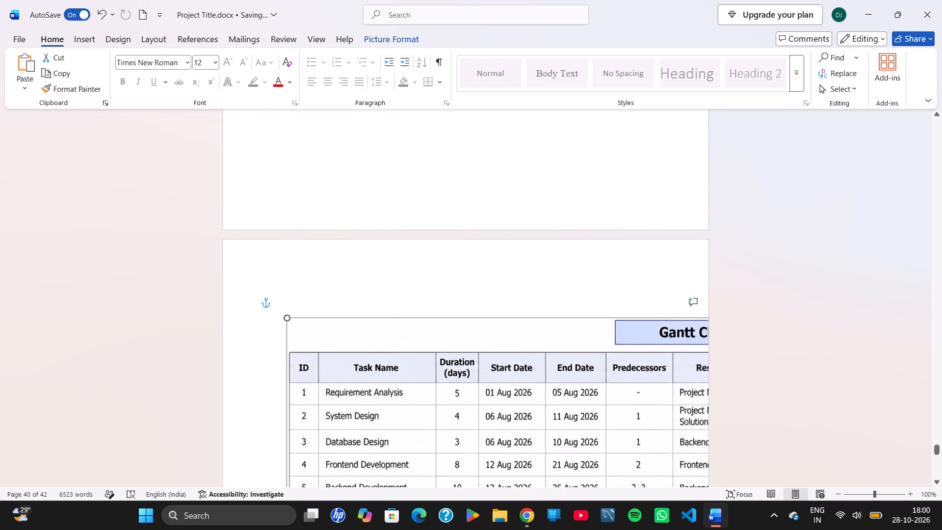
drag(492, 408, 495, 410)
drag(580, 315, 361, 187)
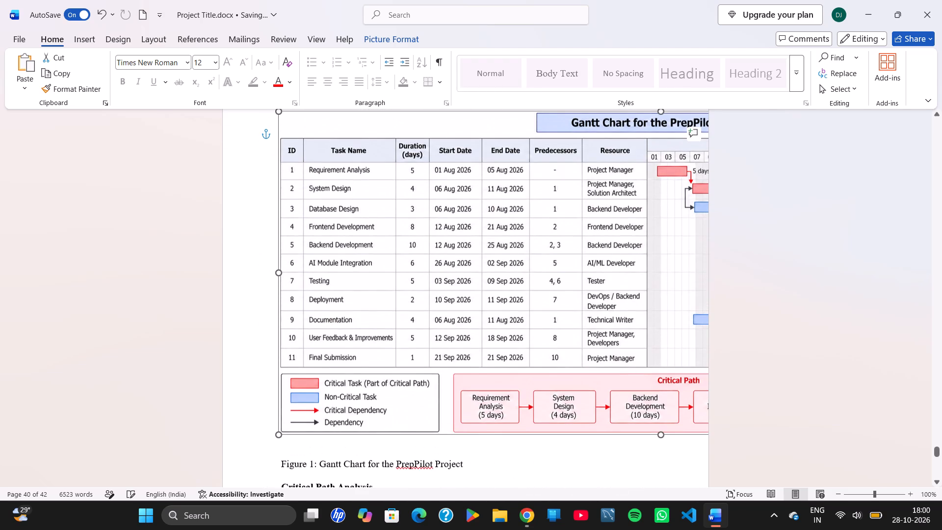
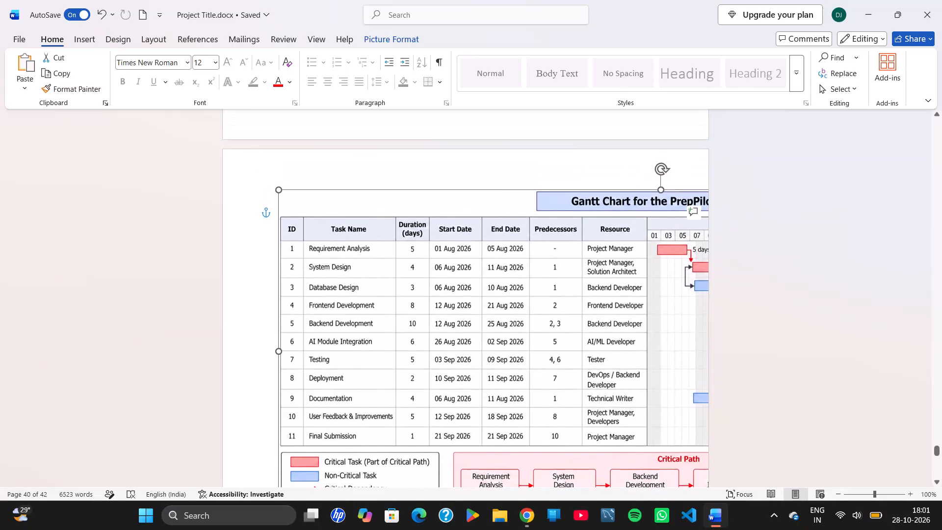
Move the oversized Gantt chart picture up to the page containing "The following is a simplified Gantt chart for the project.", directly beneath that sentence.
click(278, 189)
click(380, 260)
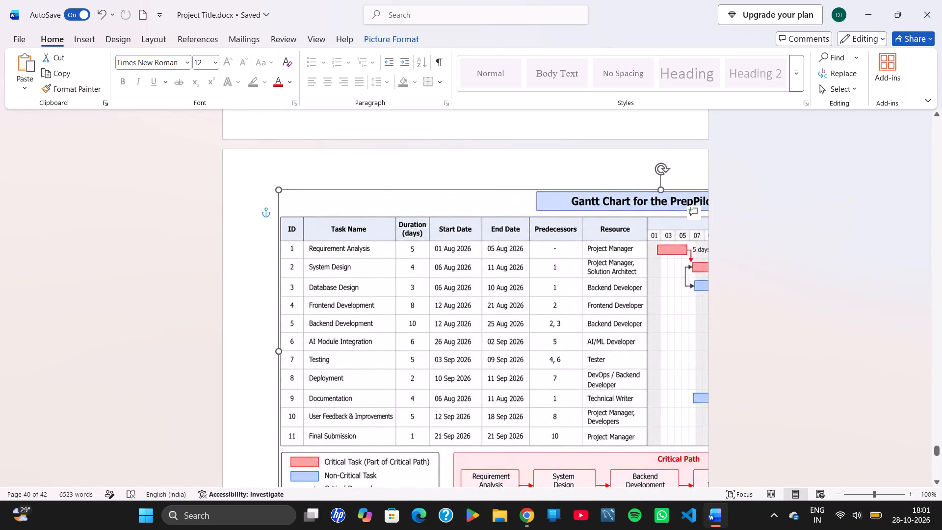
click(394, 259)
drag(429, 277, 478, 199)
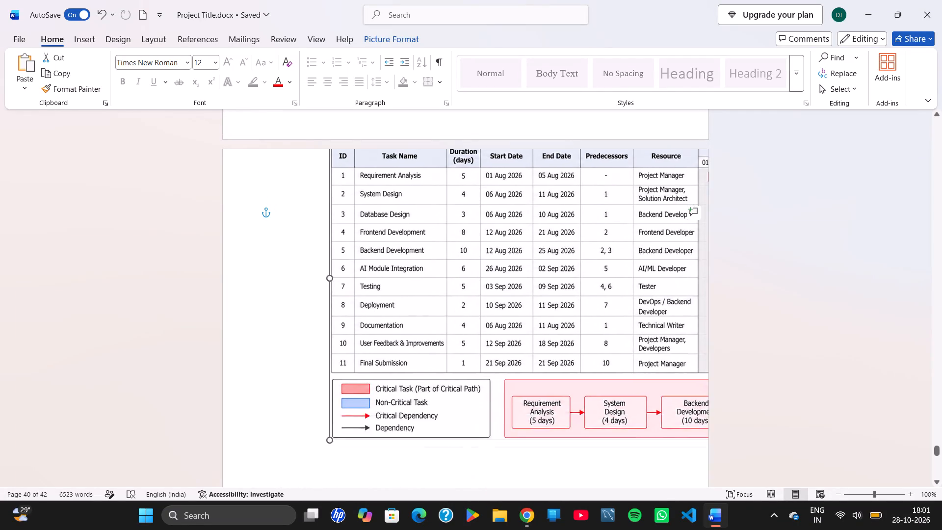
drag(478, 199, 414, 75)
drag(413, 249, 429, 141)
scroll(429, 141, up, 2)
drag(421, 370, 431, 198)
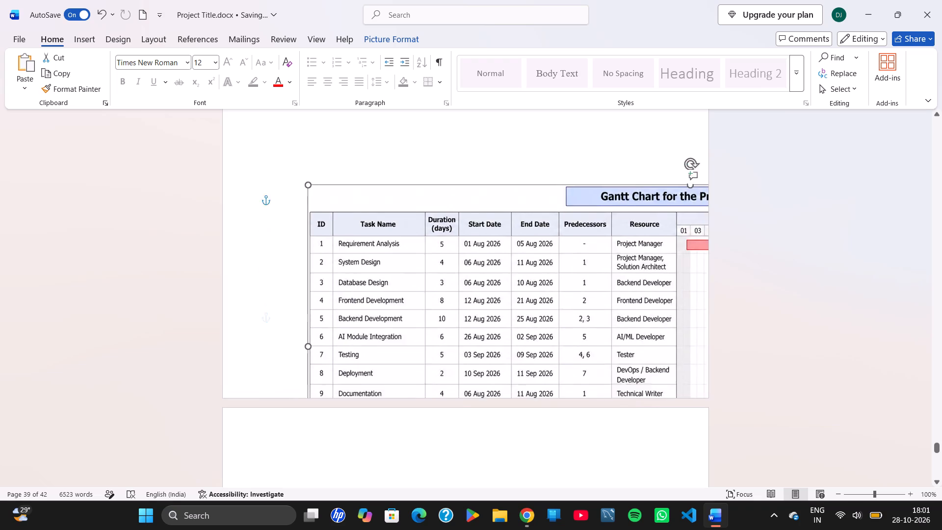
drag(431, 198, 427, 183)
scroll(427, 183, up, 2)
drag(400, 464, 383, 311)
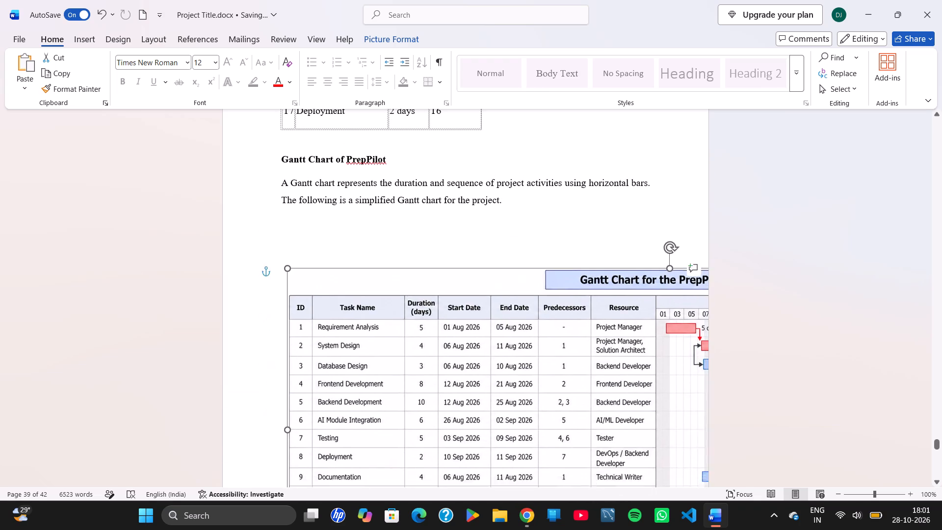
drag(383, 311, 354, 272)
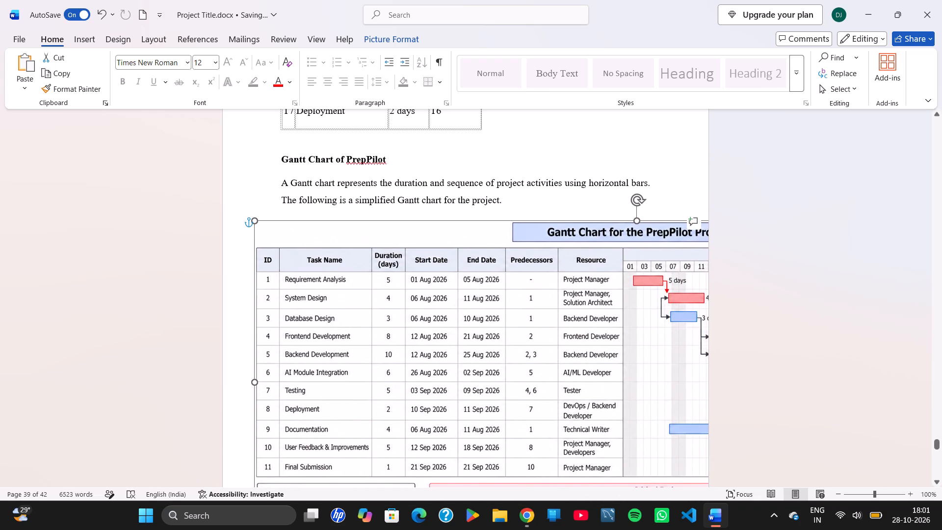
Shrink the Gantt chart picture proportionally until its full width fits on the page, and position it directly below the introductory sentence.
drag(252, 217, 369, 301)
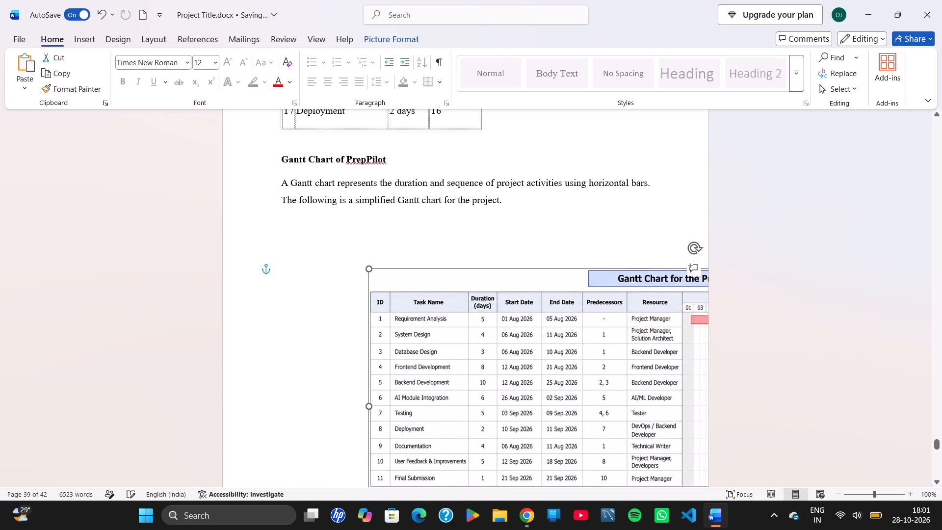
drag(509, 320, 376, 257)
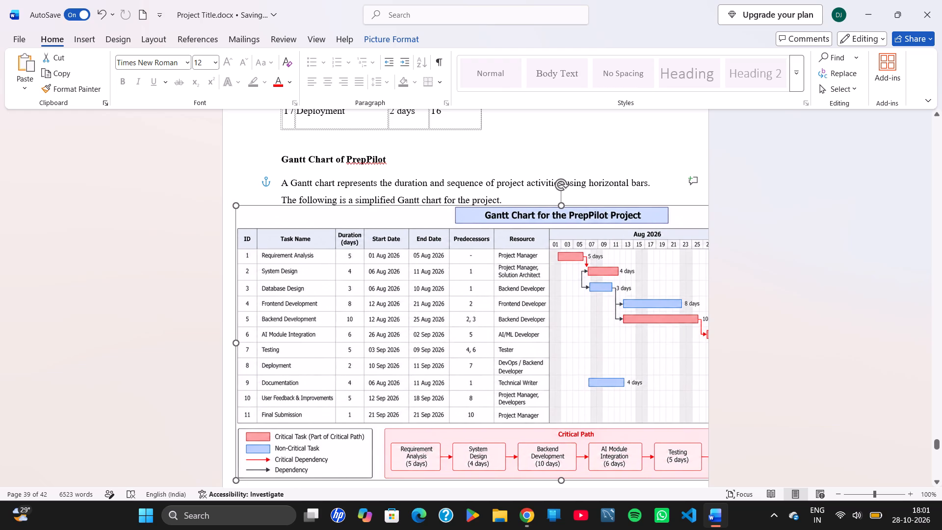
drag(235, 208, 385, 291)
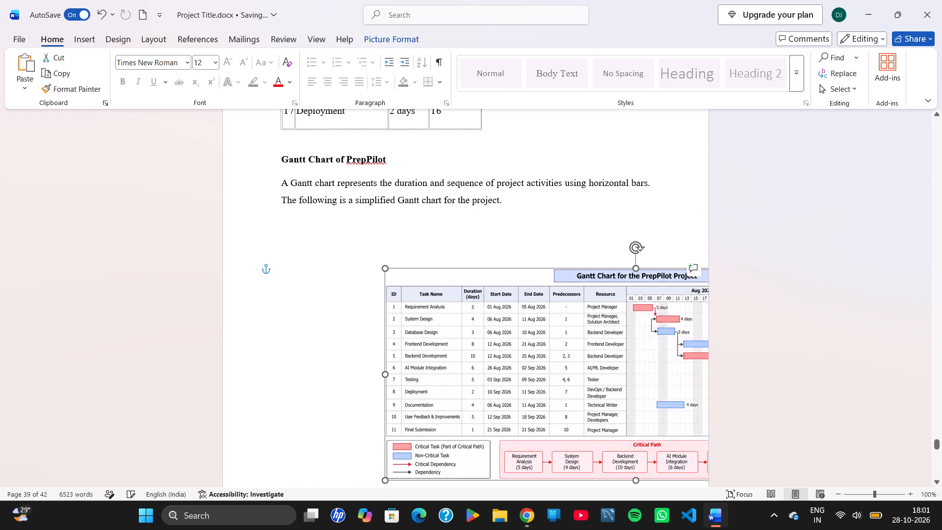
drag(551, 344, 394, 285)
drag(228, 211, 283, 238)
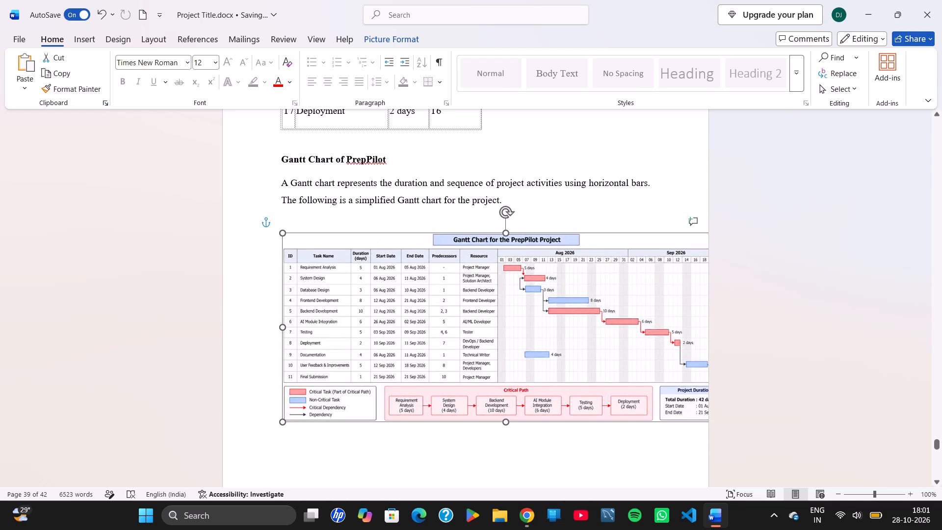
drag(283, 238, 283, 239)
drag(413, 297, 383, 275)
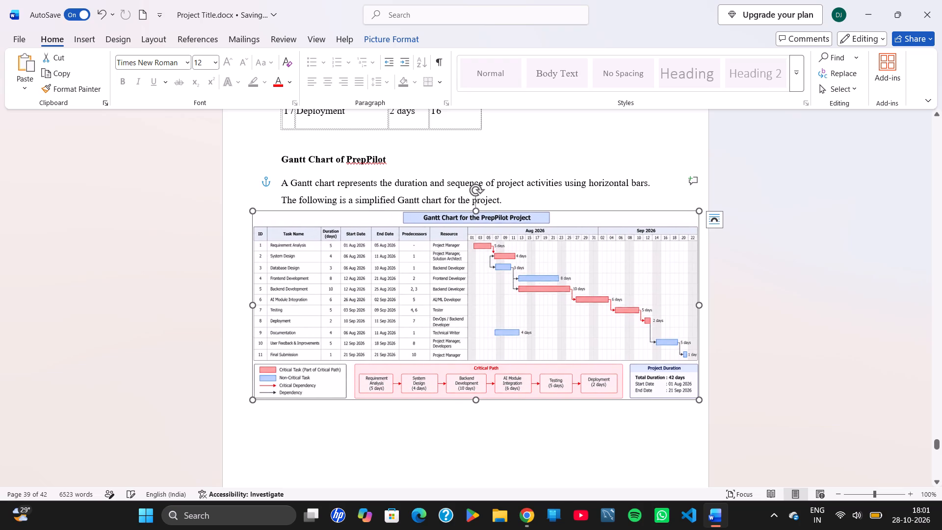
click(494, 427)
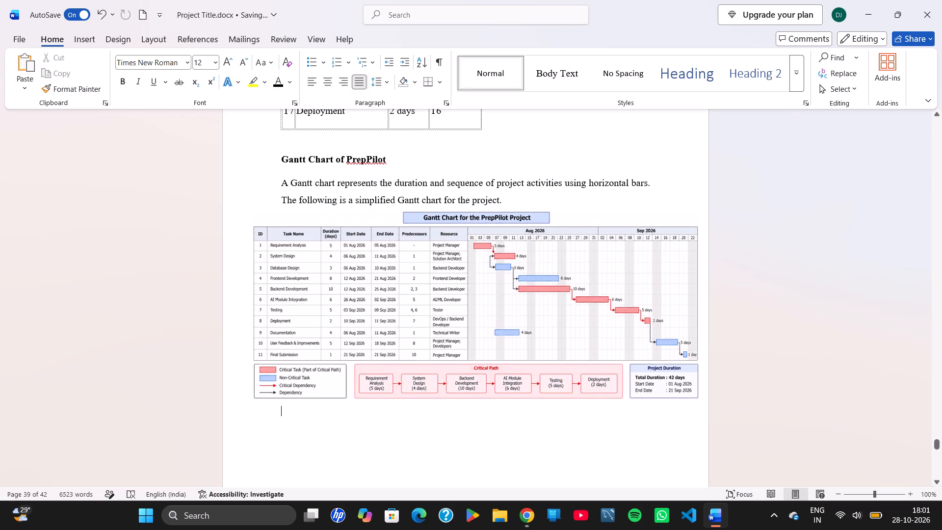
Copy "Gantt Chart for the PrepPilot Project" from the typed Figure 1 caption and delete that caption line with the surplus blank lines above it.
scroll(494, 427, down, 2)
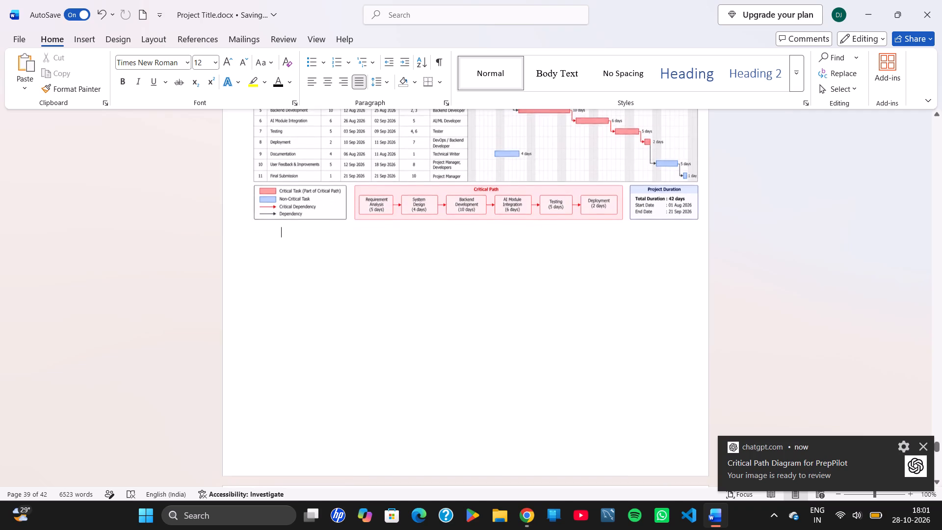
scroll(494, 427, down, 3)
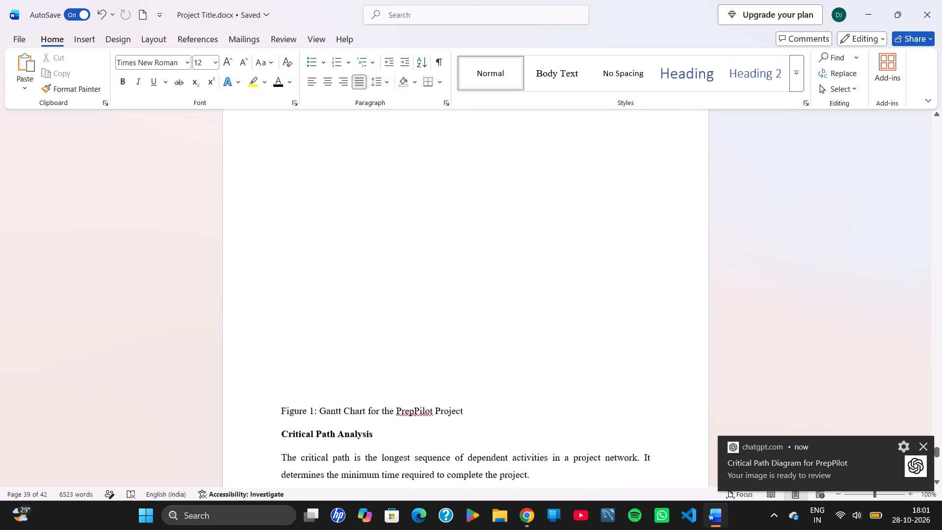
drag(468, 406, 328, 408)
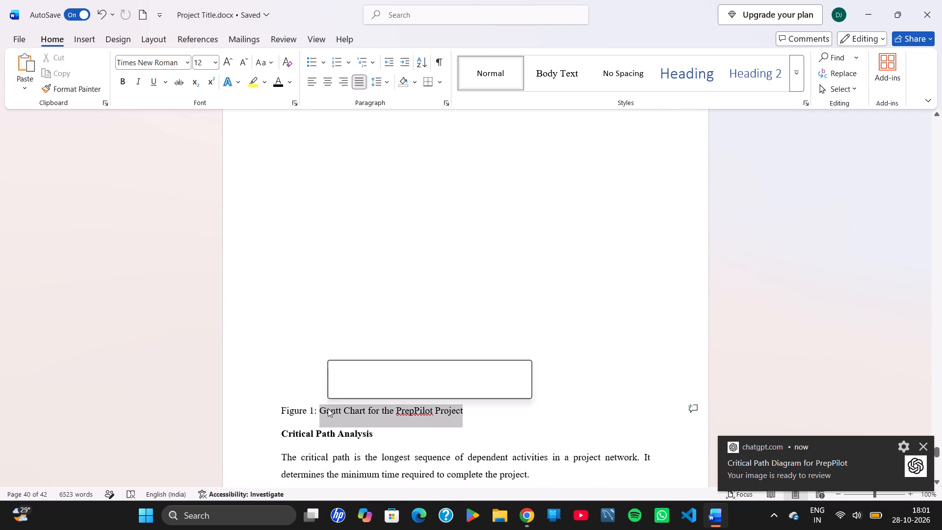
key(ctrl+c)
key(BackSpace)
key(BackSpace)
key(BackSpace)
key(BackSpace)
key(BackSpace)
key(BackSpace)
key(BackSpace)
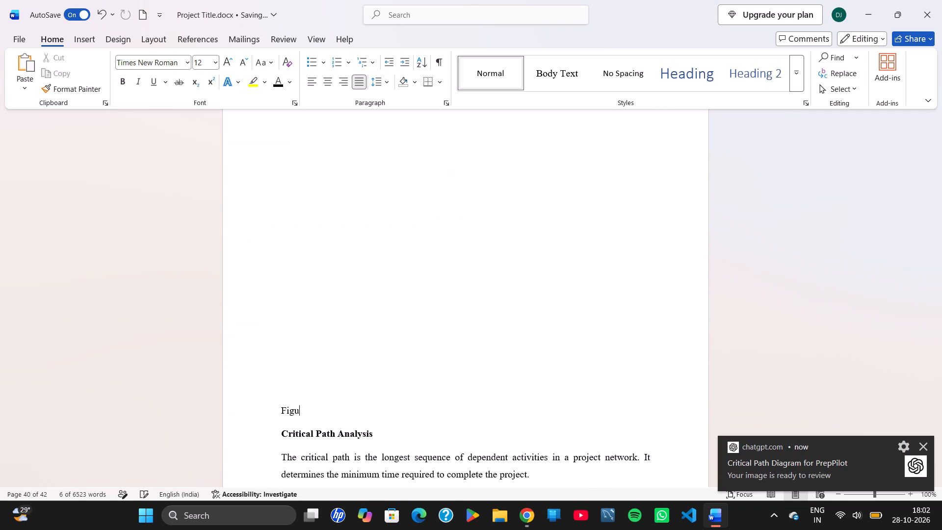
key(BackSpace)
key(BackSpace)
key(BackSpace)
key(BackSpace)
key(BackSpace)
key(BackSpace)
key(BackSpace)
key(BackSpace)
key(BackSpace)
key(BackSpace)
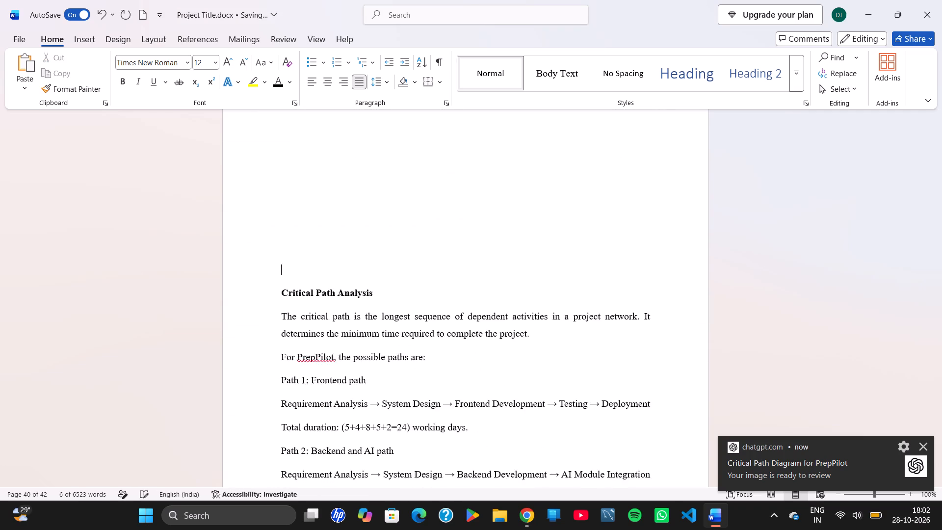
key(BackSpace)
key(BackSpace)
key(BackSpace)
key(BackSpace)
key(BackSpace)
key(BackSpace)
key(BackSpace)
scroll(328, 408, up, 2)
key(BackSpace)
key(BackSpace)
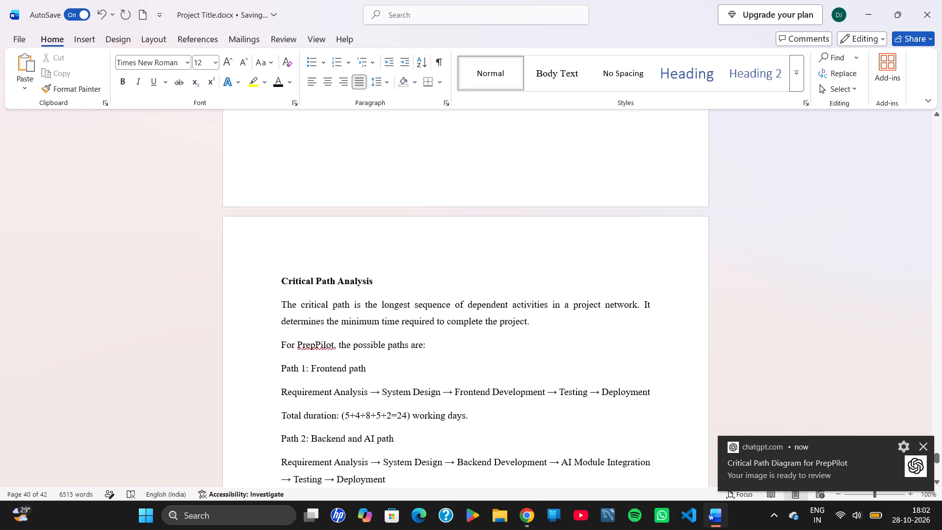
key(BackSpace)
key(Return)
Insert a Figure caption below the Gantt chart picture using the copied text "Gantt Chart for the PrepPilot Project".
scroll(328, 408, up, 3)
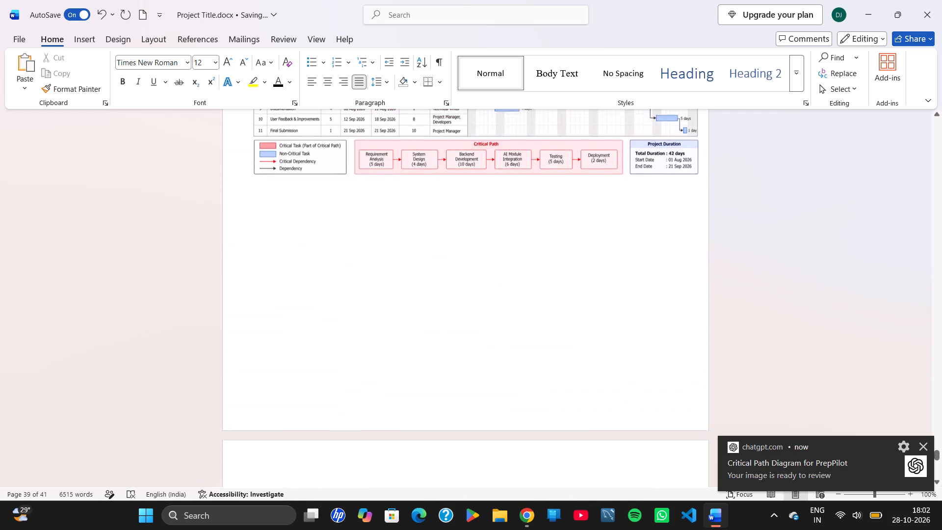
scroll(328, 408, up, 1)
click(476, 250)
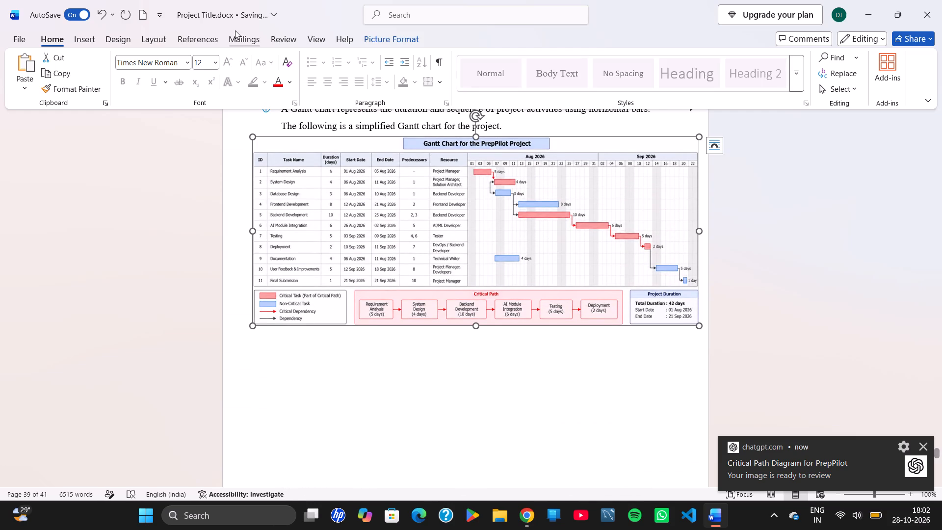
click(203, 40)
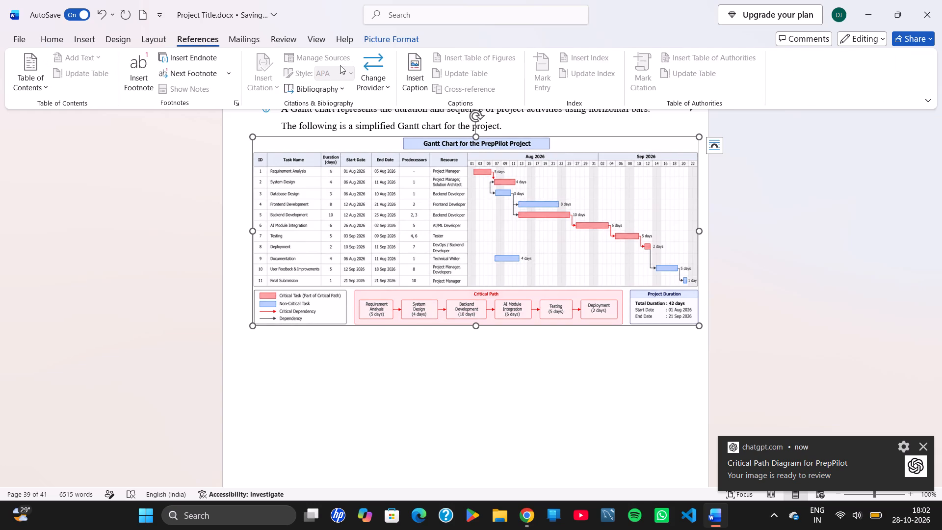
click(411, 70)
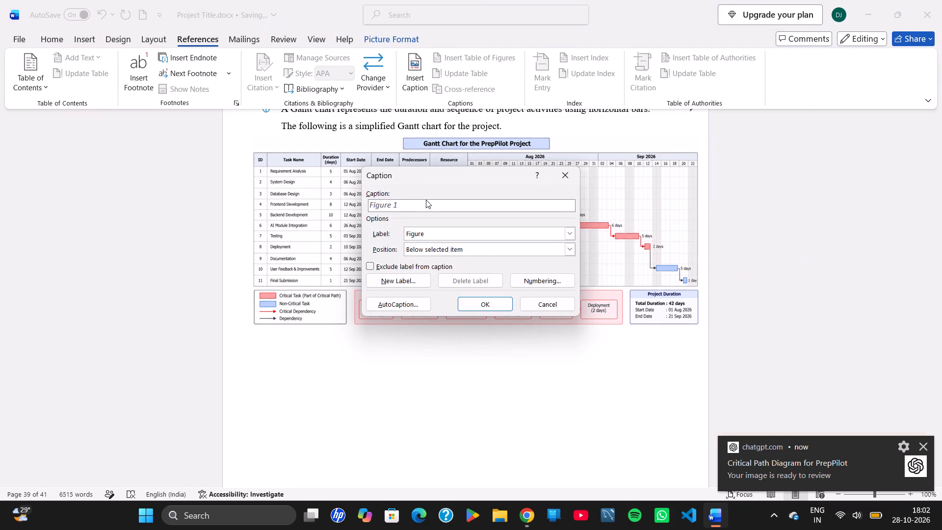
key(ctrl+v)
click(476, 301)
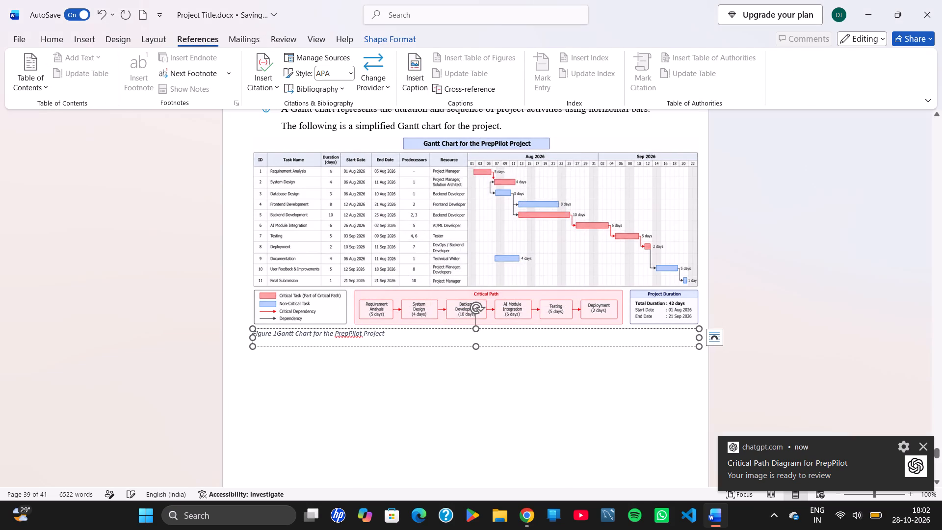
Make the Gantt chart caption text black and center it under the picture.
drag(403, 339, 247, 337)
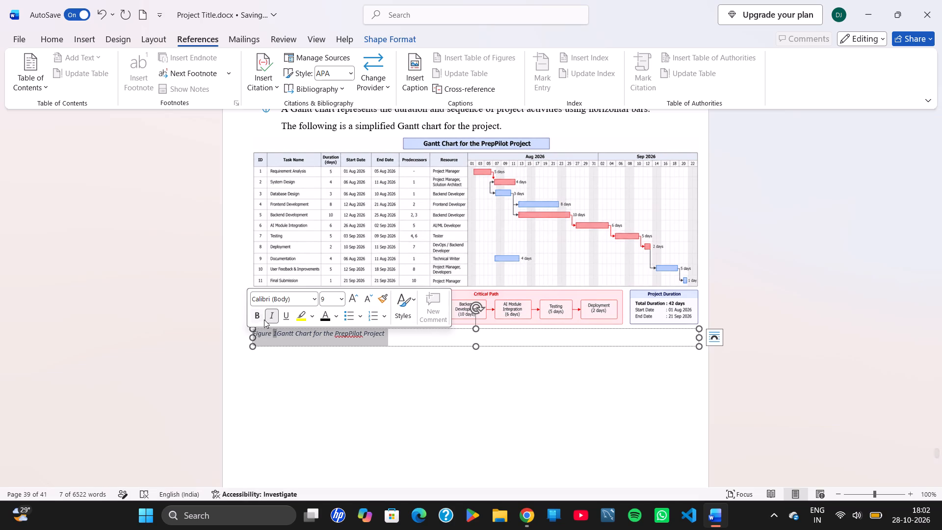
click(328, 314)
click(55, 38)
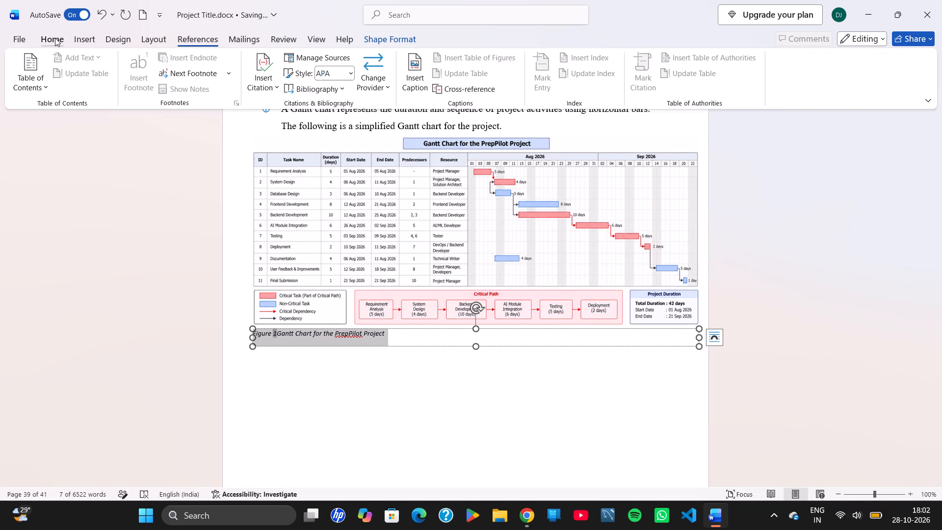
click(330, 84)
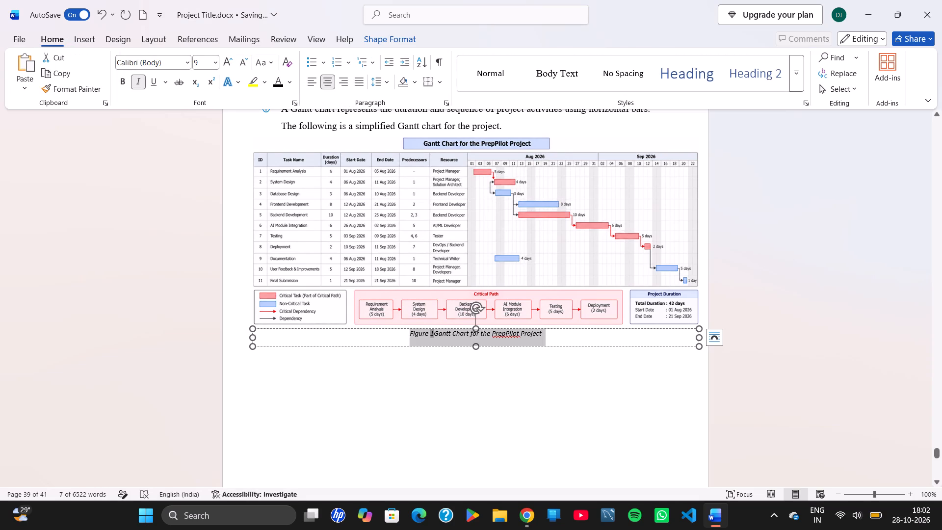
Delete the "Figure 1" label from the caption, leaving only "Gantt Chart for the PrepPilot Project".
key(Left)
key(Delete)
key(Delete)
key(Delete)
key(Delete)
key(Delete)
key(Delete)
key(Delete)
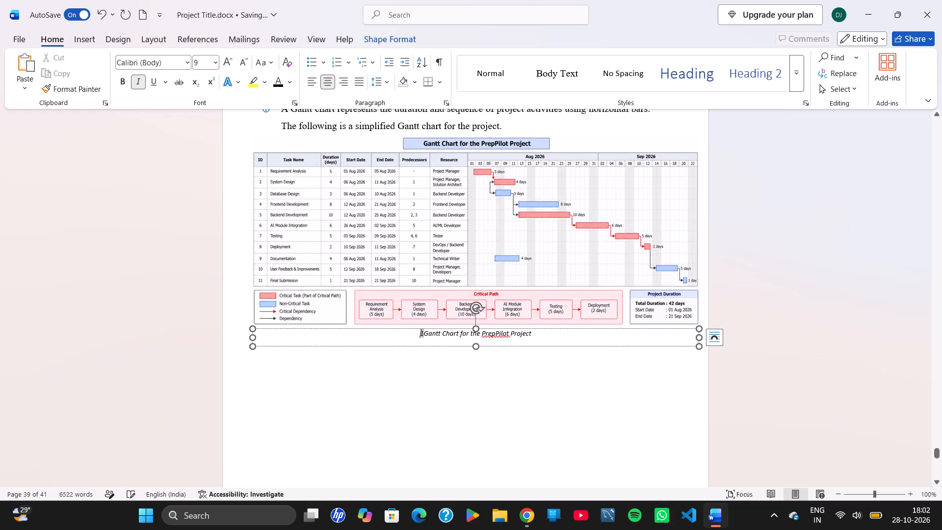
key(Delete)
key(Delete)
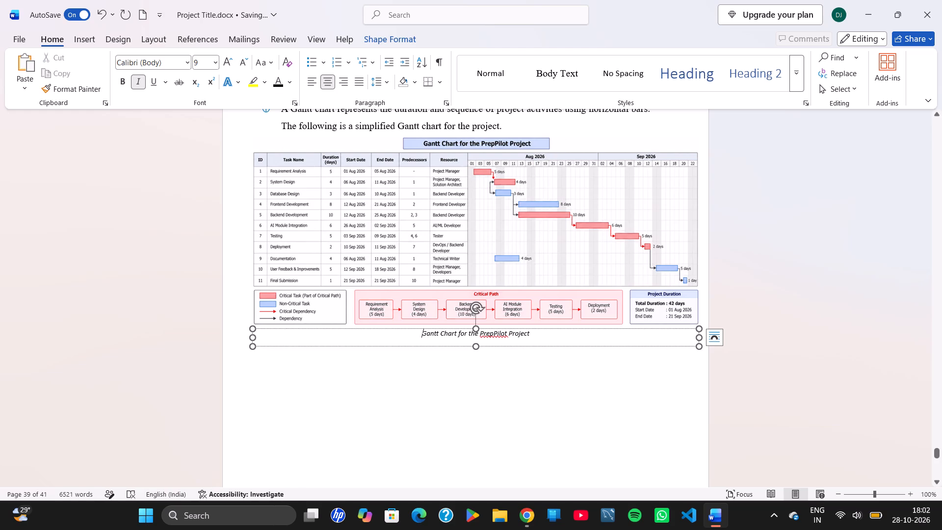
Format the Gantt chart caption text in Times New Roman, size 10.
key(ctrl+shift+Right)
key(ctrl+shift+Right)
key(ctrl+shift+Right)
key(ctrl+shift+Right)
key(ctrl+shift+Right)
key(ctrl+shift+Right)
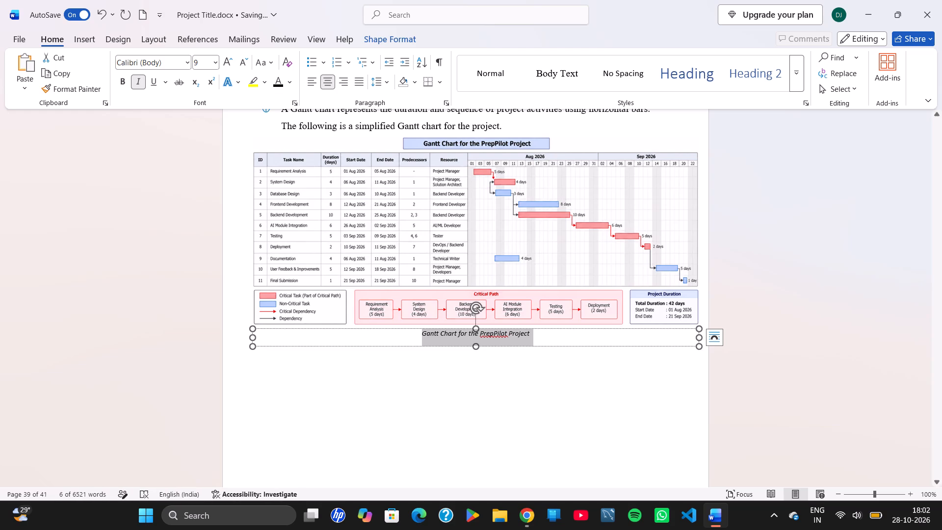
click(177, 64)
key(t)
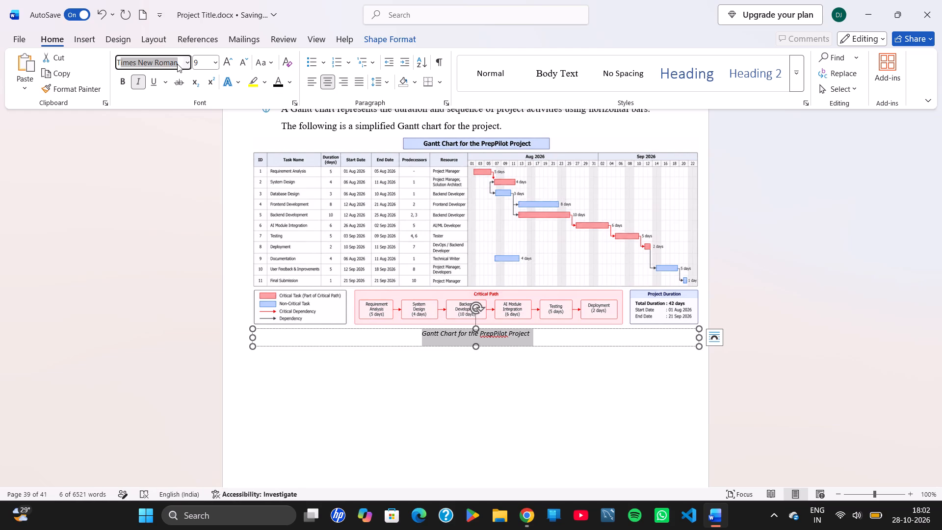
key(Right)
key(Return)
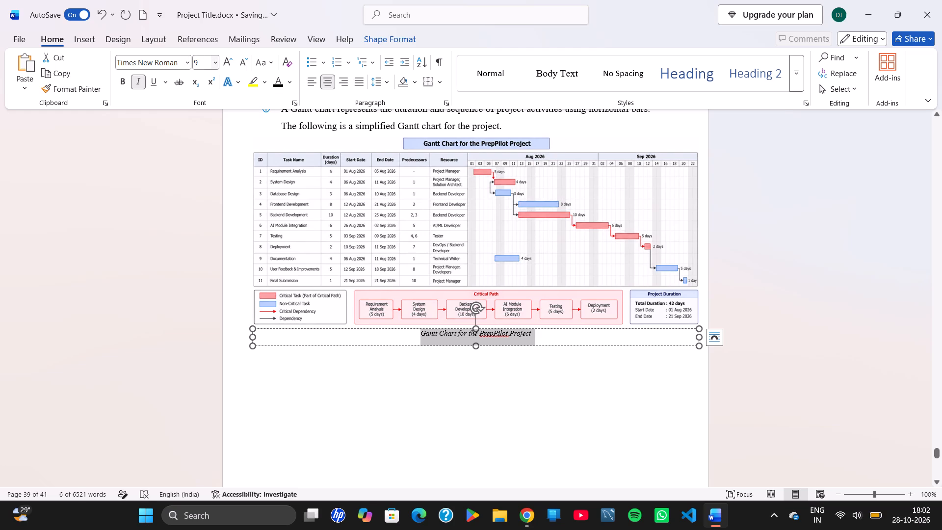
click(198, 57)
text(10)
key(Return)
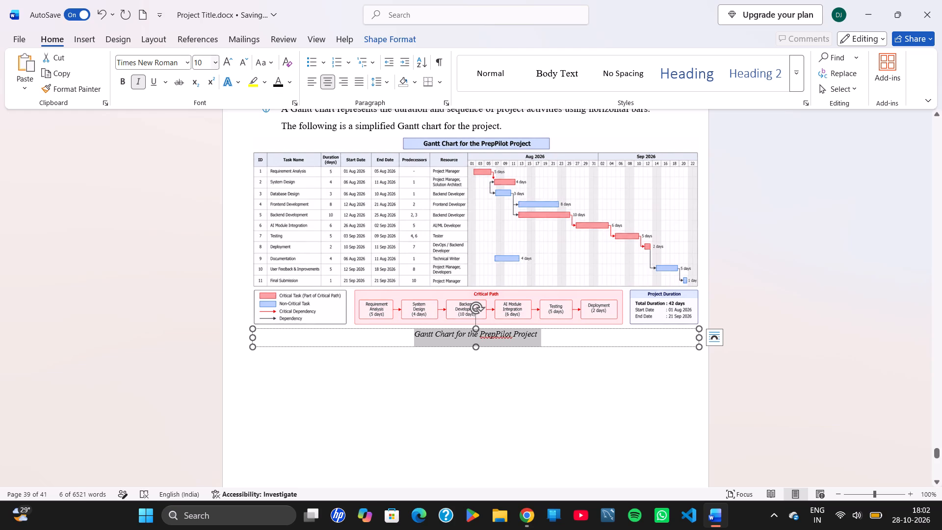
click(444, 372)
Change the font of the "Activity Diagram of PrepPilot" caption to Times New Roman.
scroll(444, 372, up, 3)
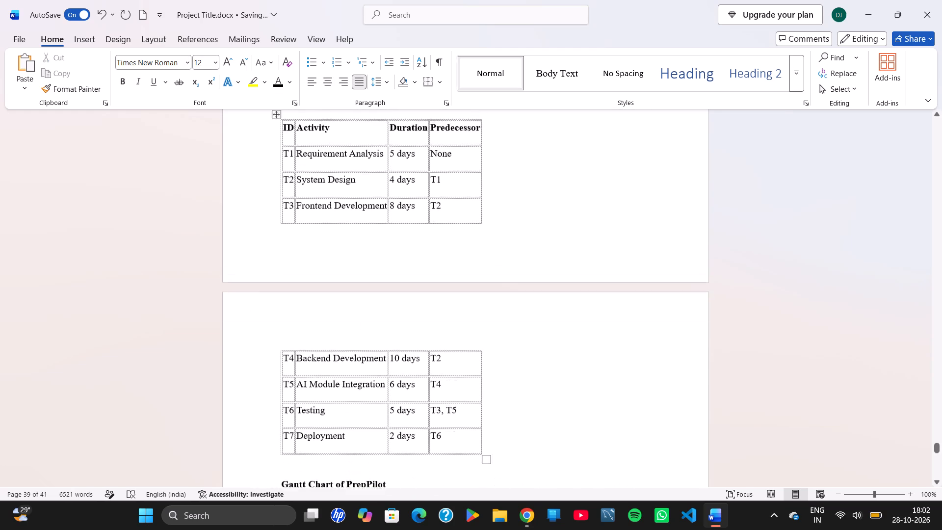
scroll(444, 372, up, 7)
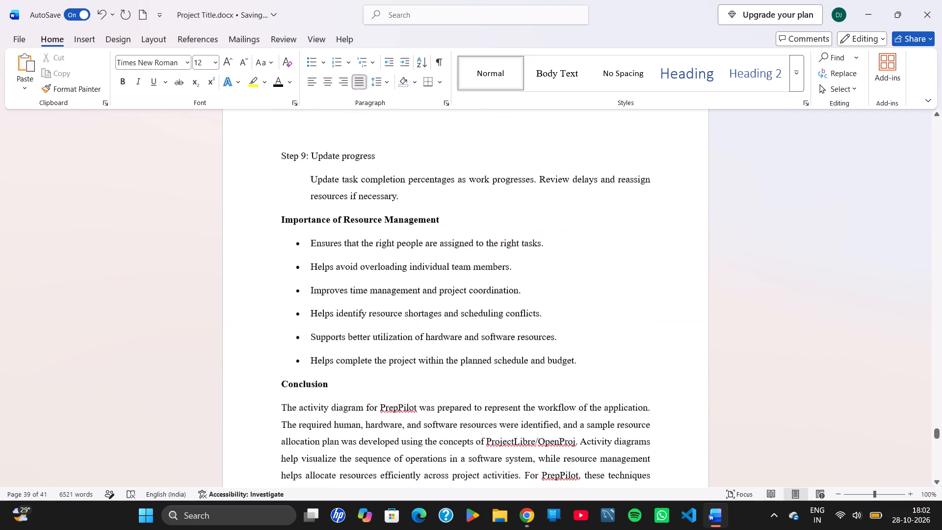
scroll(444, 372, up, 7)
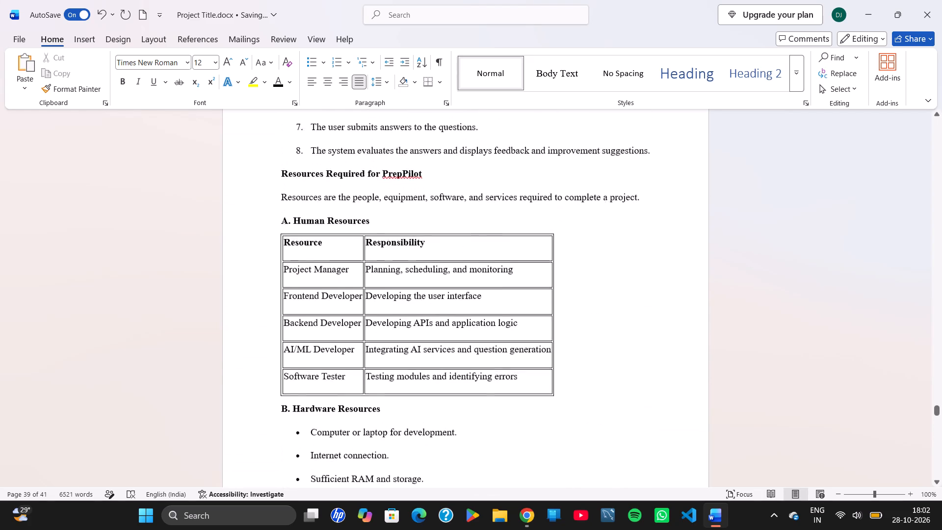
scroll(444, 372, up, 5)
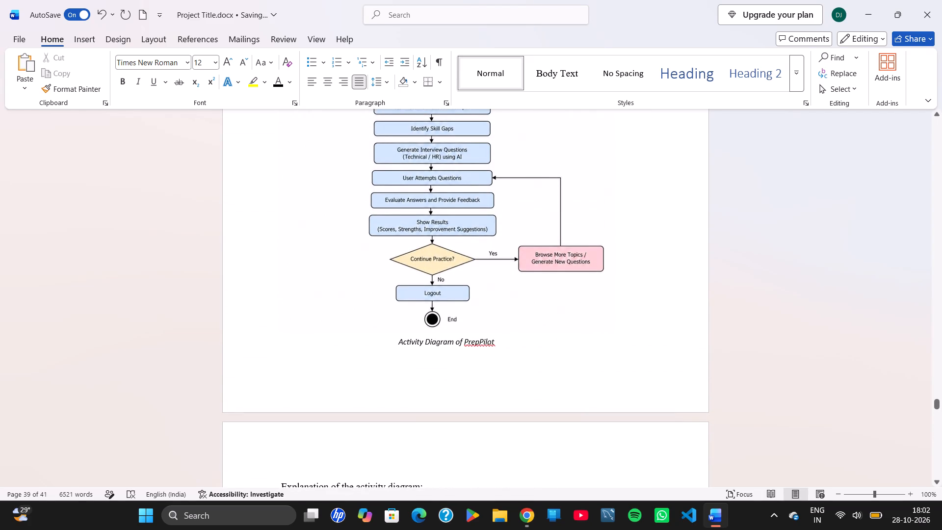
click(491, 346)
click(501, 345)
key(ctrl+a)
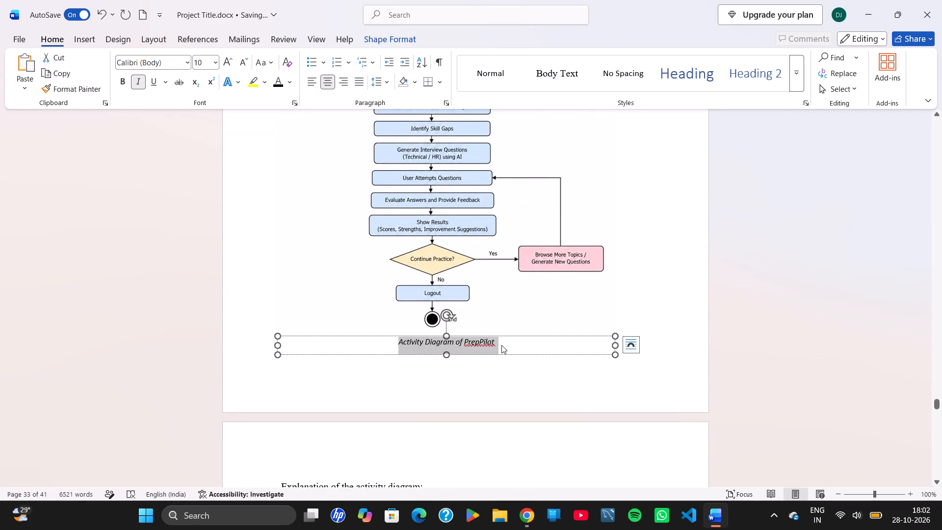
click(165, 56)
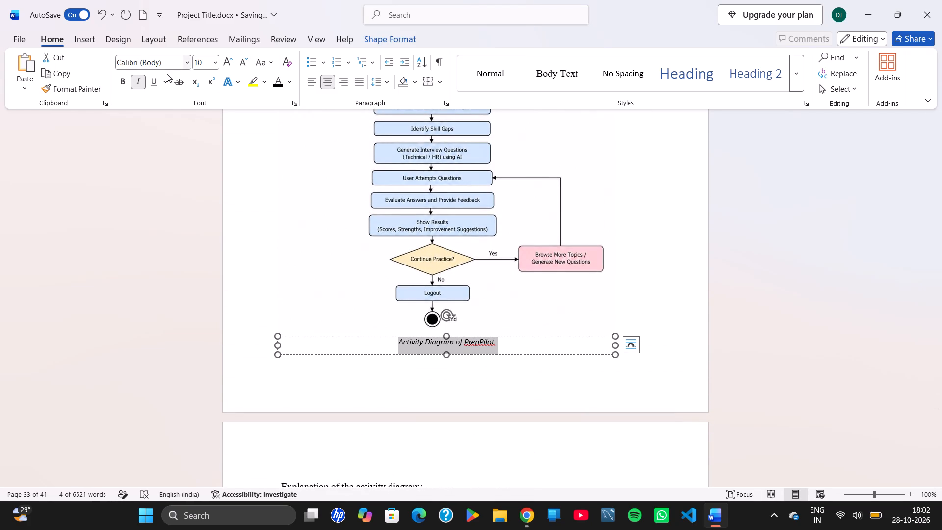
click(165, 64)
key(t)
key(Right)
key(Return)
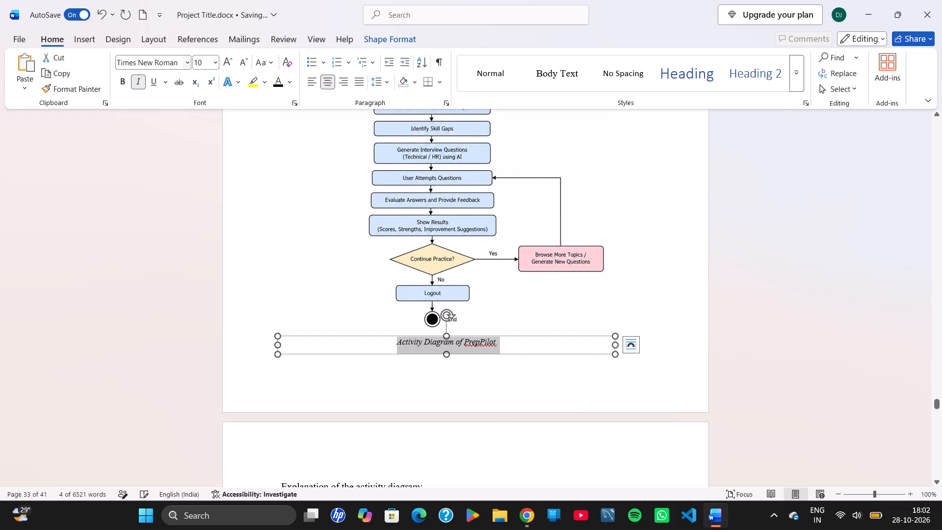
click(366, 369)
Delete the surplus blank lines between the Gantt chart caption and the "Critical Path Analysis" heading, keeping just enough space to clear the caption.
scroll(366, 369, down, 2)
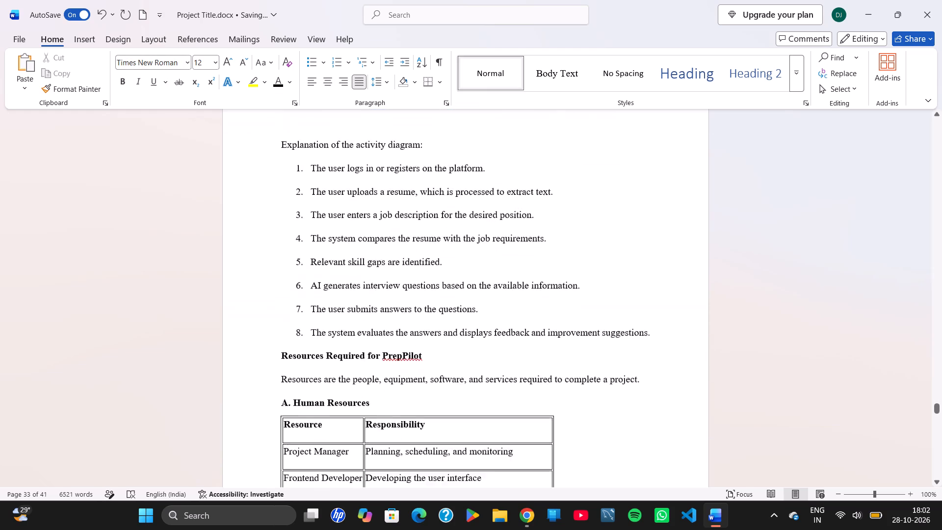
scroll(366, 369, down, 5)
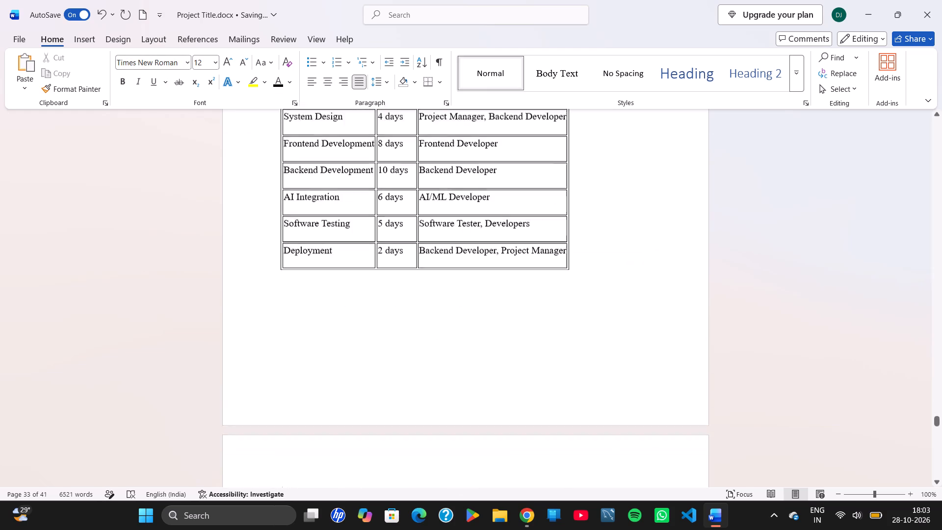
scroll(366, 369, down, 5)
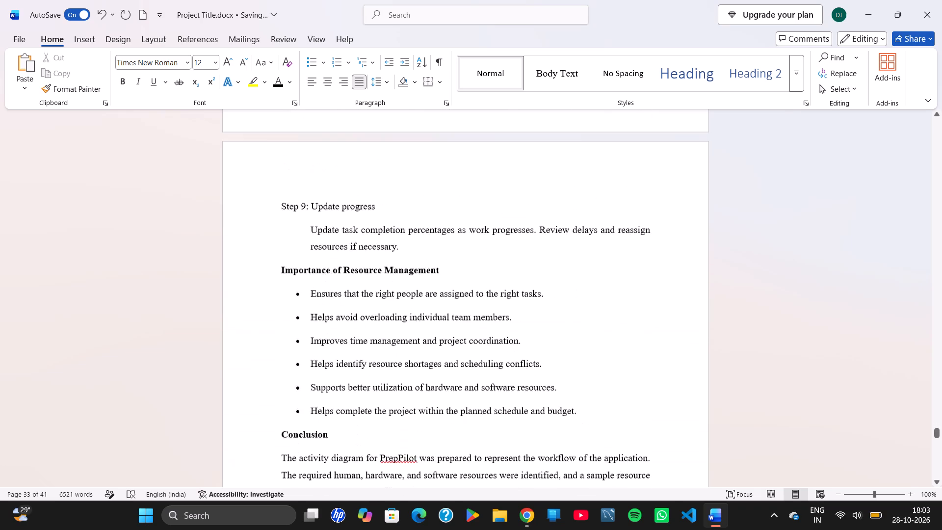
scroll(366, 369, down, 5)
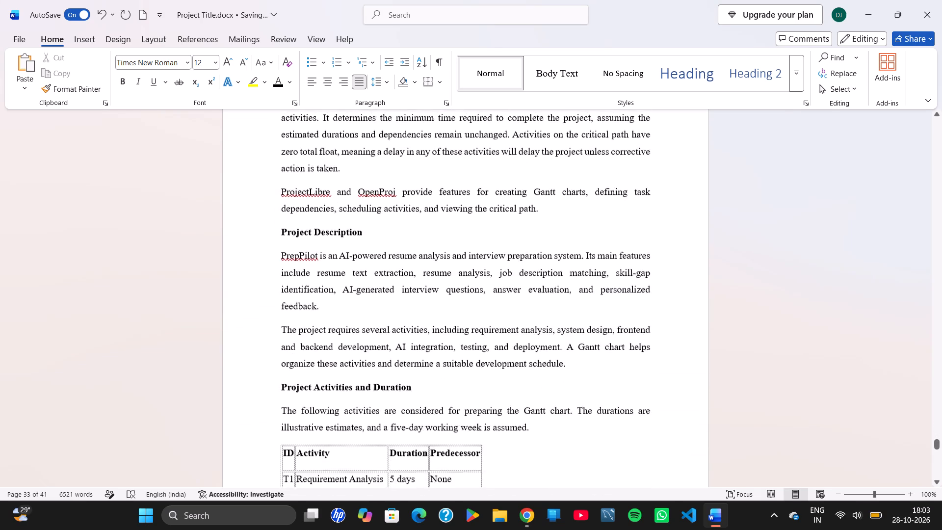
scroll(366, 369, down, 4)
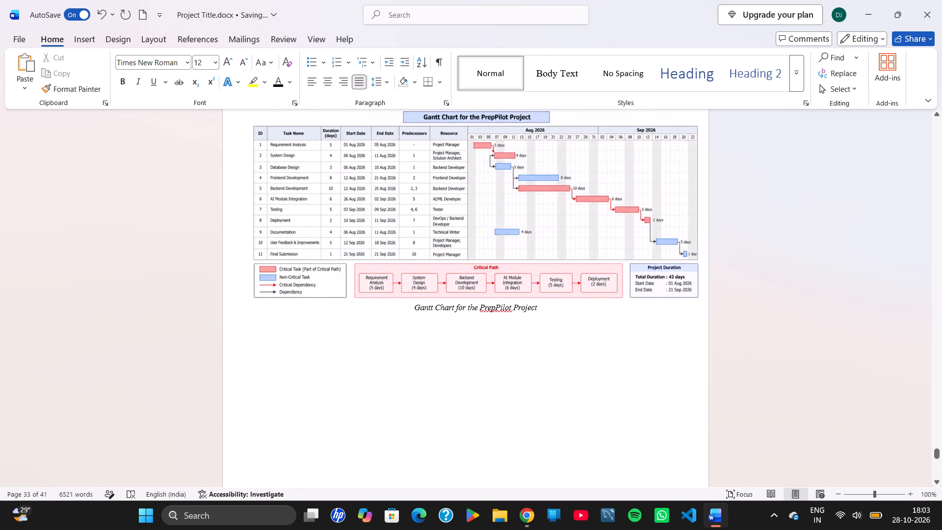
scroll(366, 369, down, 3)
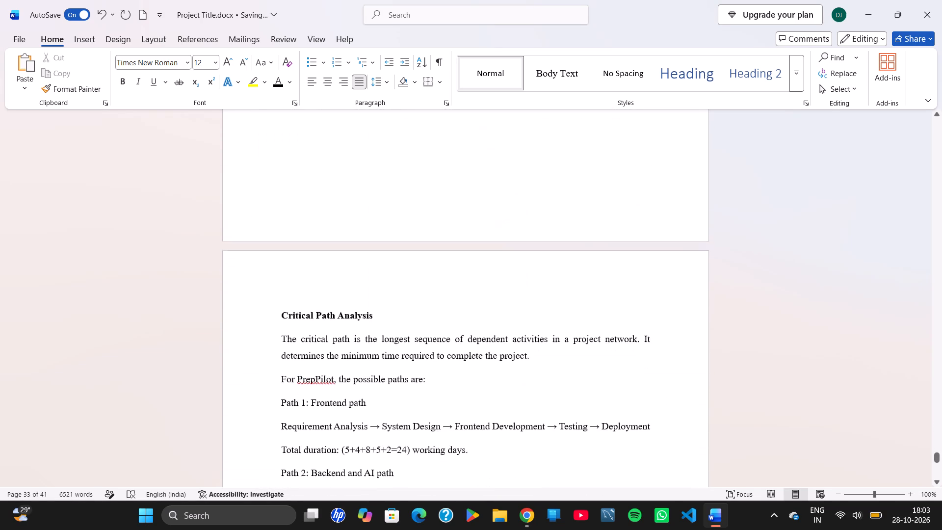
click(295, 232)
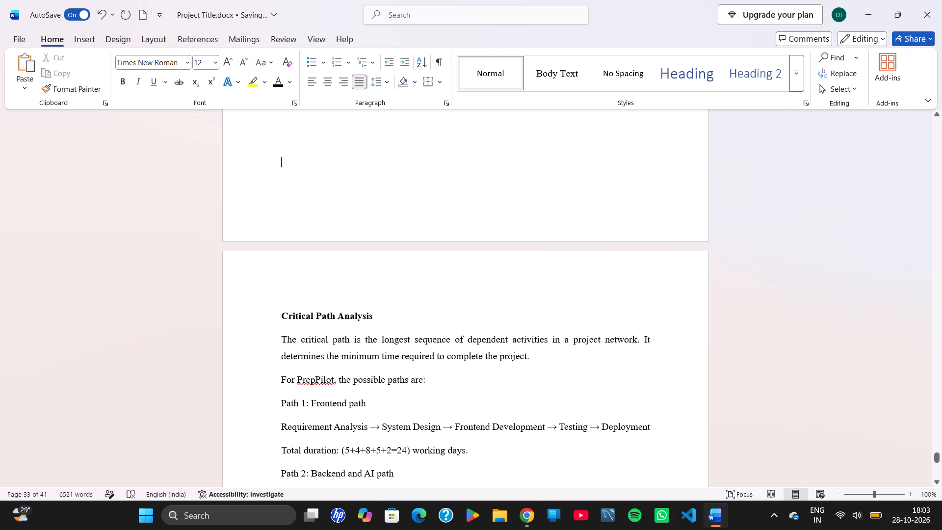
key(BackSpace)
key(BackSpace)
key(BackSpace)
key(BackSpace)
key(BackSpace)
key(BackSpace)
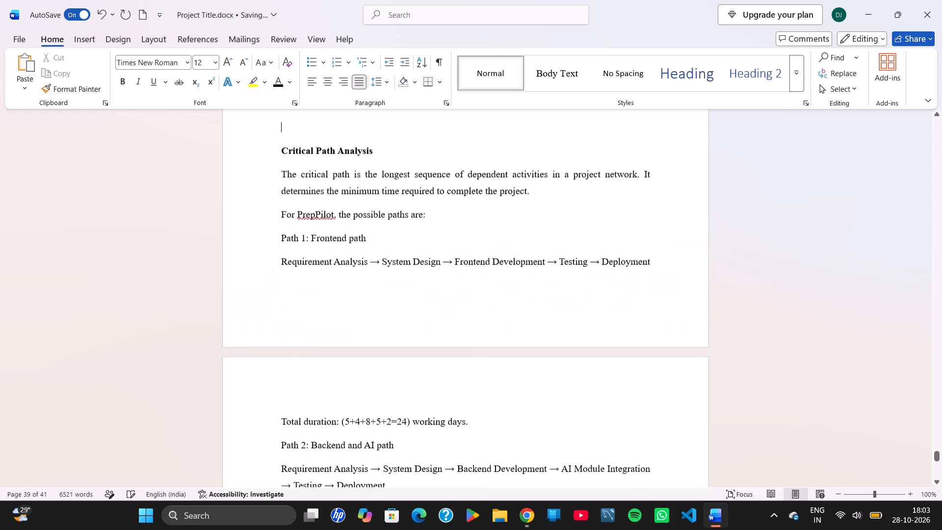
key(BackSpace)
key(BackSpace)
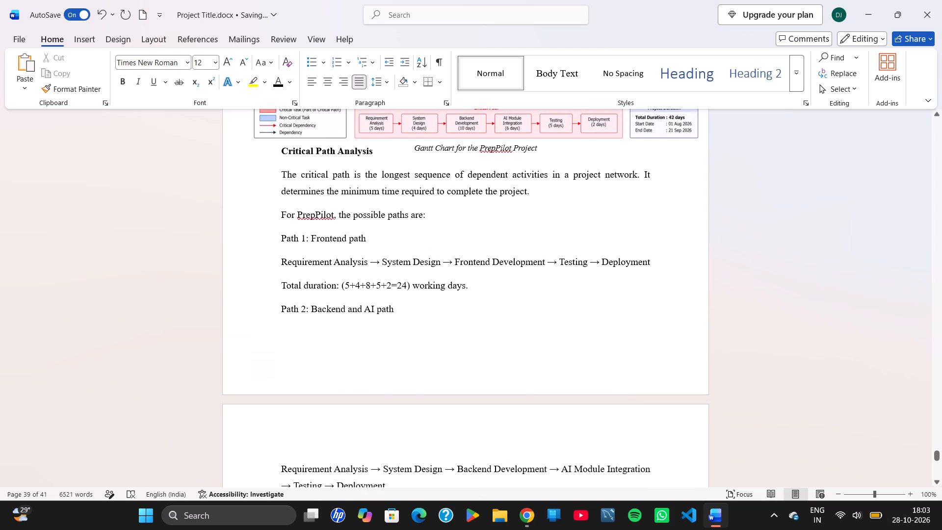
key(Return)
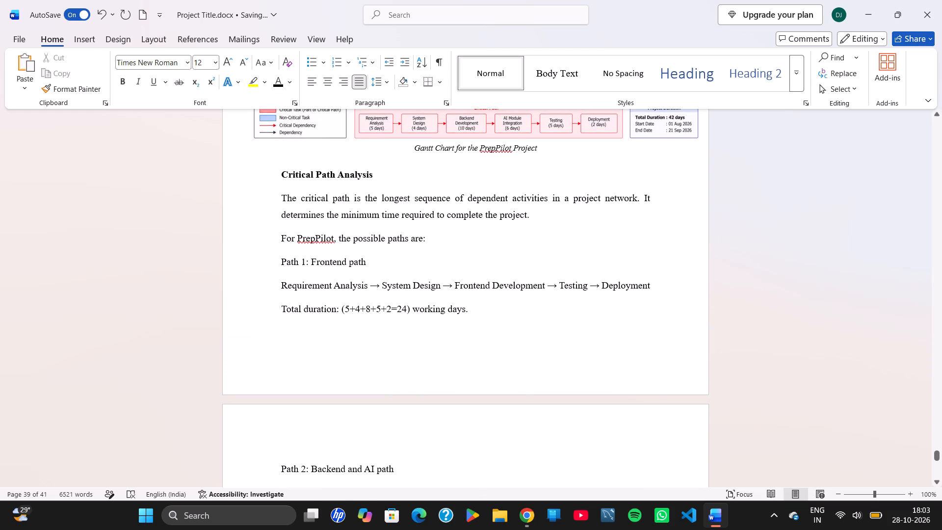
Delete the two blank lines above the "Critical path of PrepPilot" heading.
scroll(347, 356, down, 1)
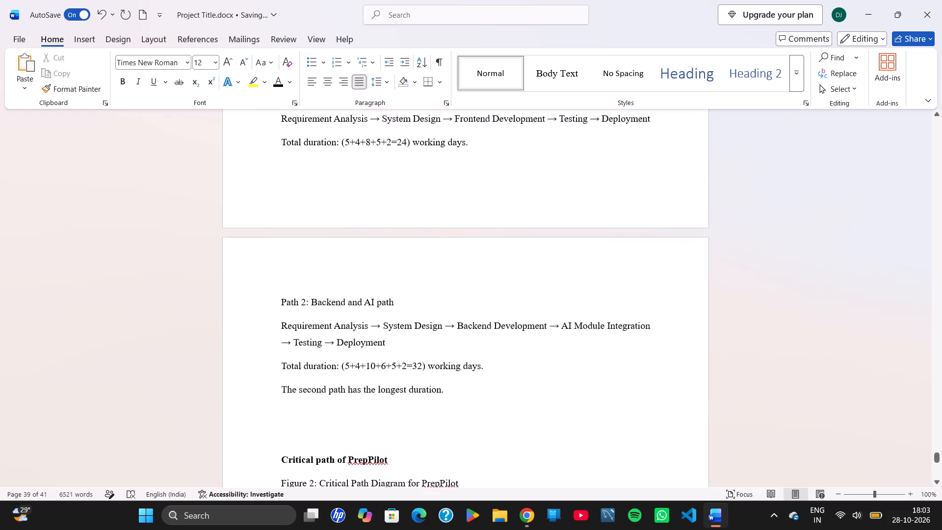
scroll(347, 356, down, 1)
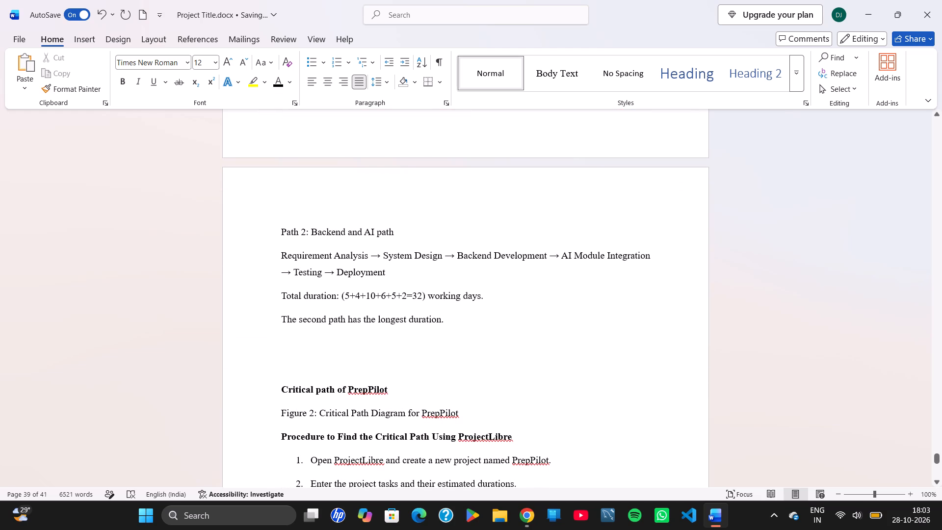
click(292, 369)
key(BackSpace)
key(BackSpace)
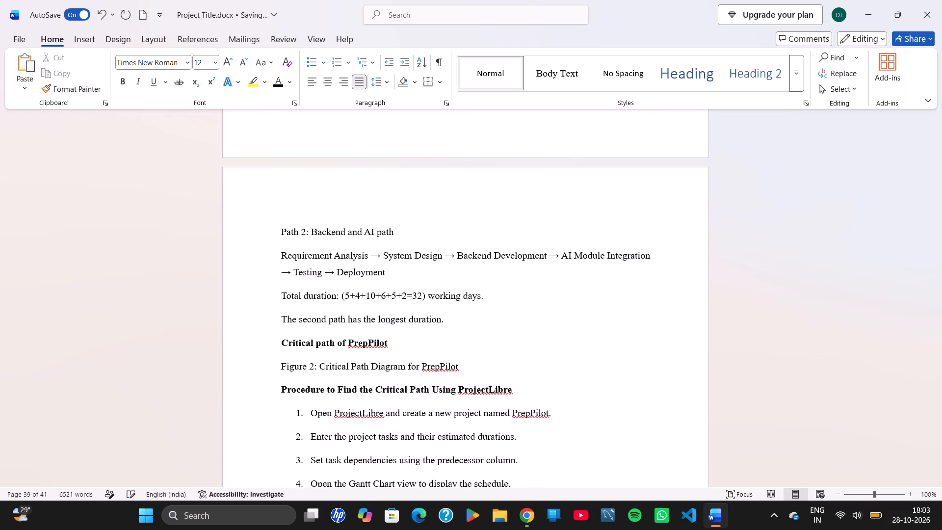
Insert twelve blank lines between the "Critical path of PrepPilot" heading and the Figure 2 text.
key(Down)
key(Return)
key(Return)
key(Return)
key(Return)
key(Return)
key(Return)
key(Return)
key(Return)
key(Return)
key(Return)
key(Return)
key(Return)
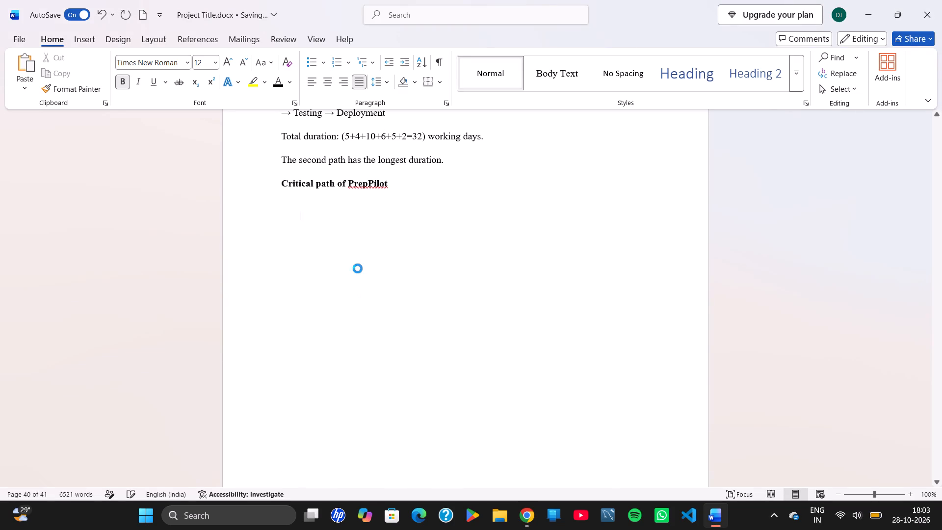
Set the text wrapping of the pasted critical path diagram to Behind Text.
click(463, 265)
click(260, 111)
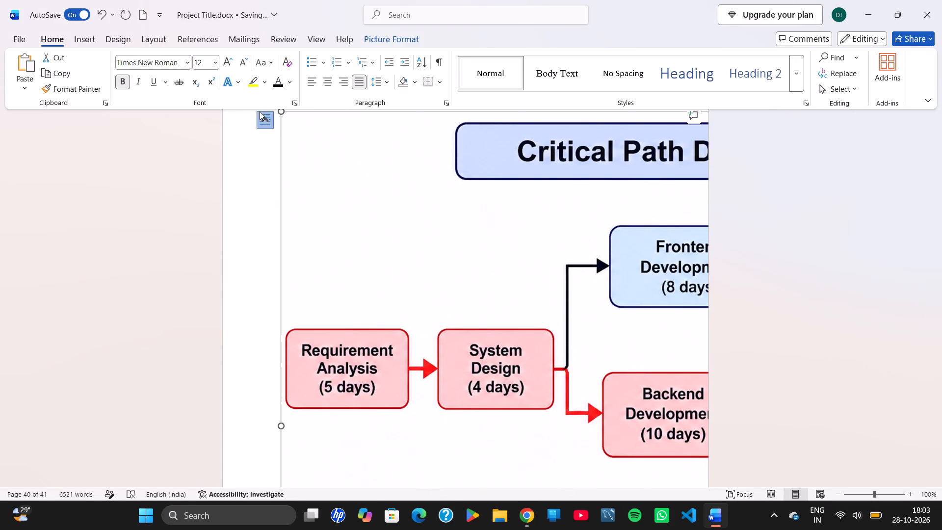
click(205, 234)
Shrink the critical path diagram to fit within the page margins and place it directly below the "Critical path of PrepPilot" heading.
scroll(380, 187, up, 4)
scroll(337, 193, up, 1)
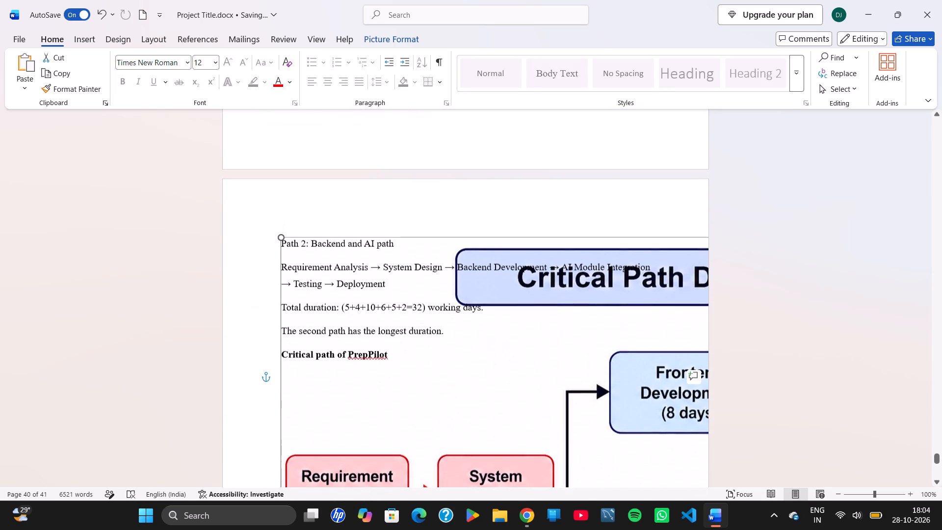
drag(278, 238, 458, 445)
drag(554, 337, 316, 319)
scroll(316, 319, up, 1)
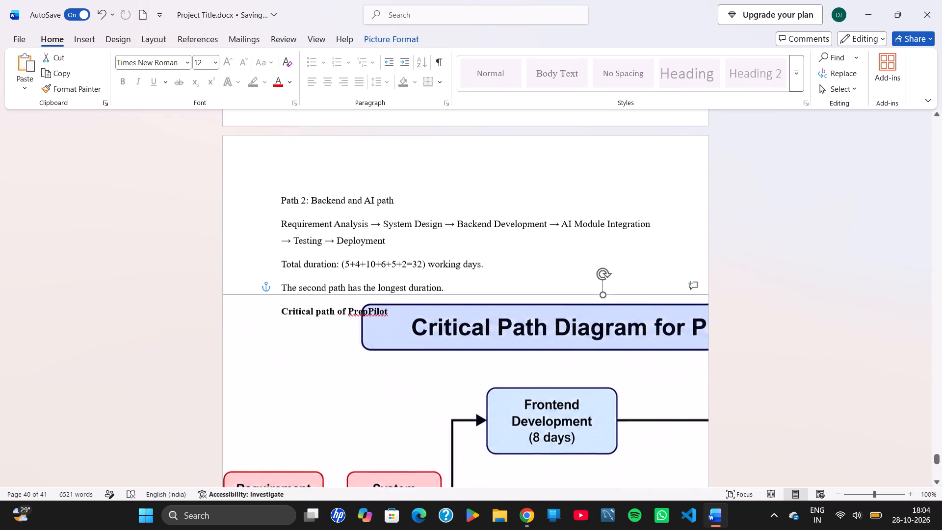
drag(396, 362, 497, 364)
scroll(405, 203, up, 1)
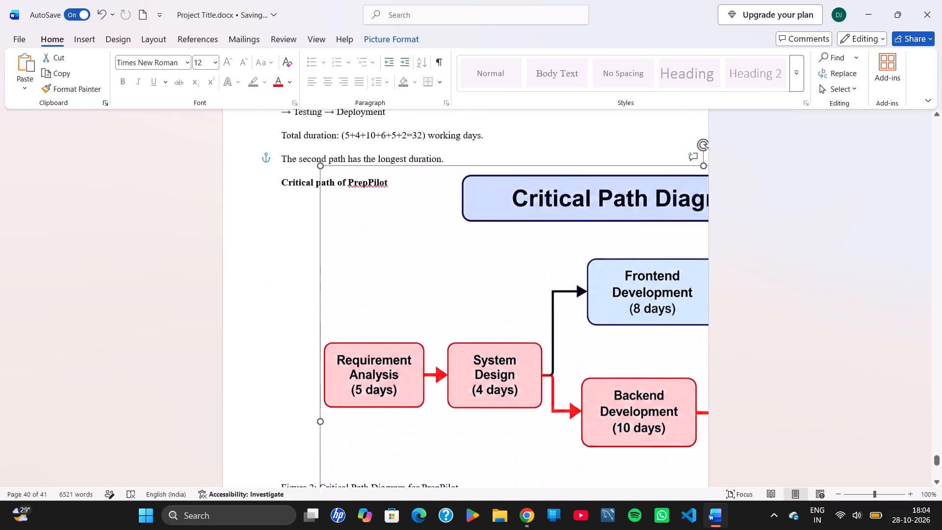
scroll(405, 203, up, 1)
drag(319, 188, 450, 312)
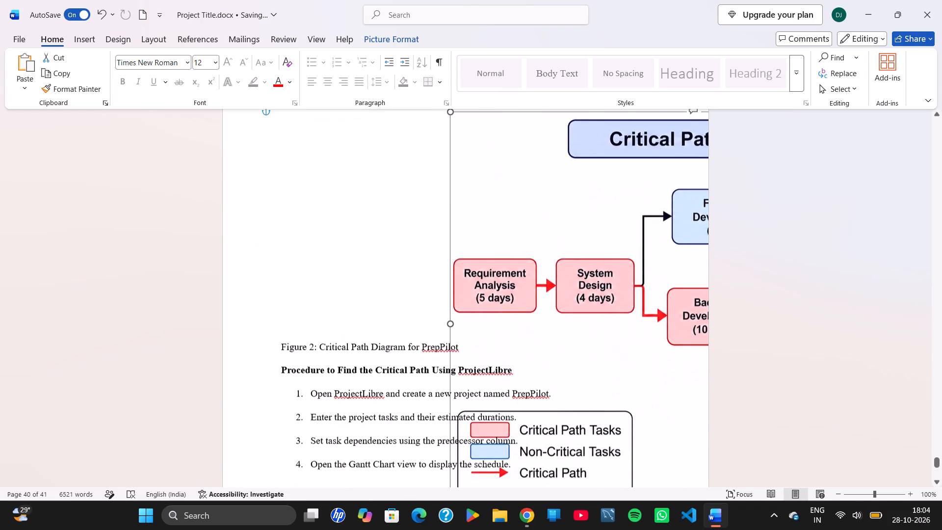
drag(574, 268, 381, 196)
scroll(381, 196, up, 1)
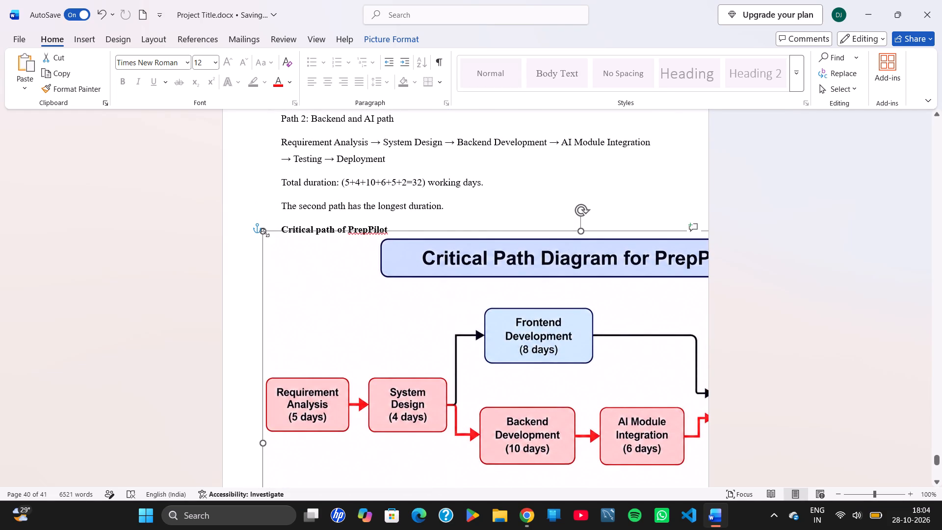
drag(266, 233, 431, 364)
drag(556, 258, 410, 195)
scroll(410, 195, up, 2)
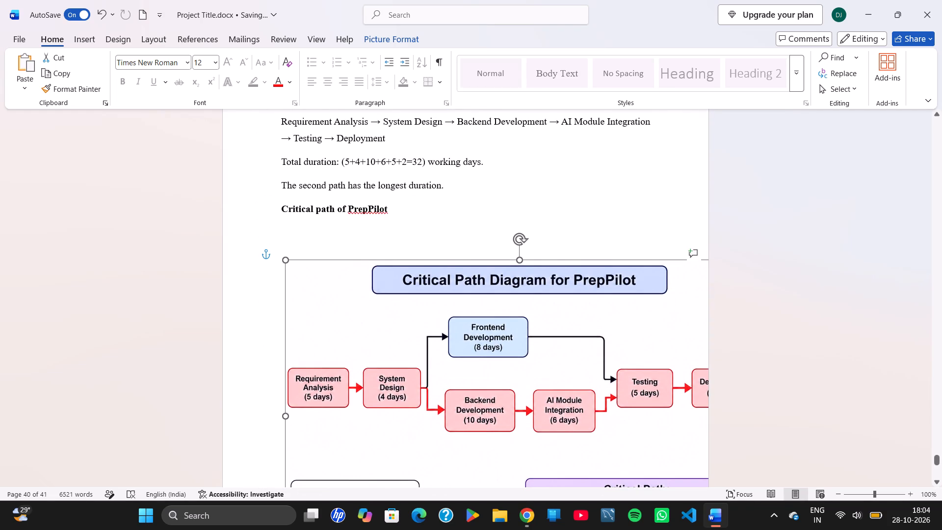
drag(285, 260, 454, 347)
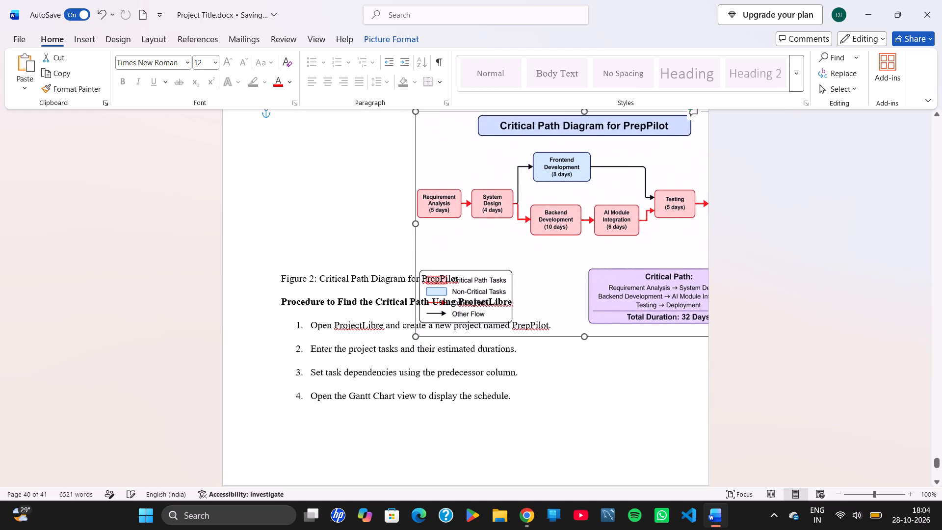
drag(544, 298, 419, 238)
scroll(419, 238, up, 1)
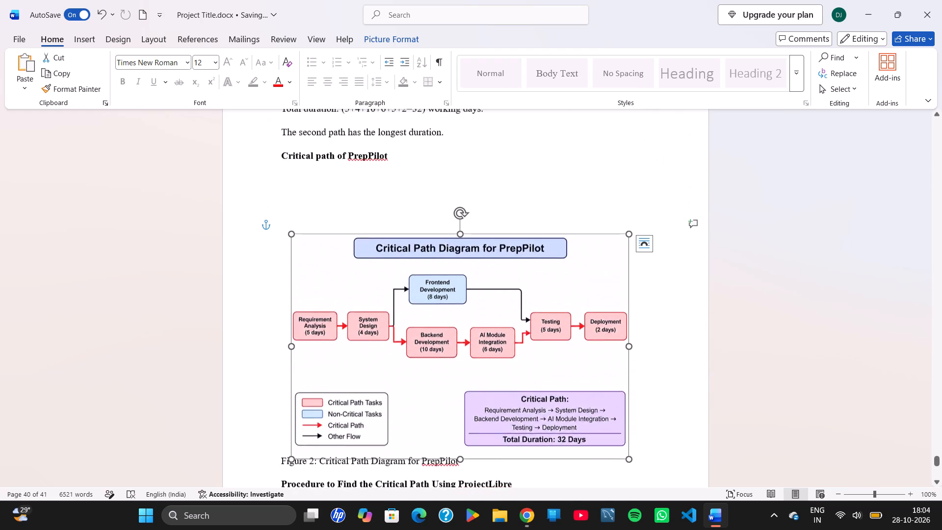
drag(420, 293, 420, 236)
Copy the caption wording "Critical Path Diagram for PrepPilot", then remove the typed "Figure 2" caption line and the extra blank lines above it.
drag(466, 458, 330, 459)
key(ctrl+c)
key(BackSpace)
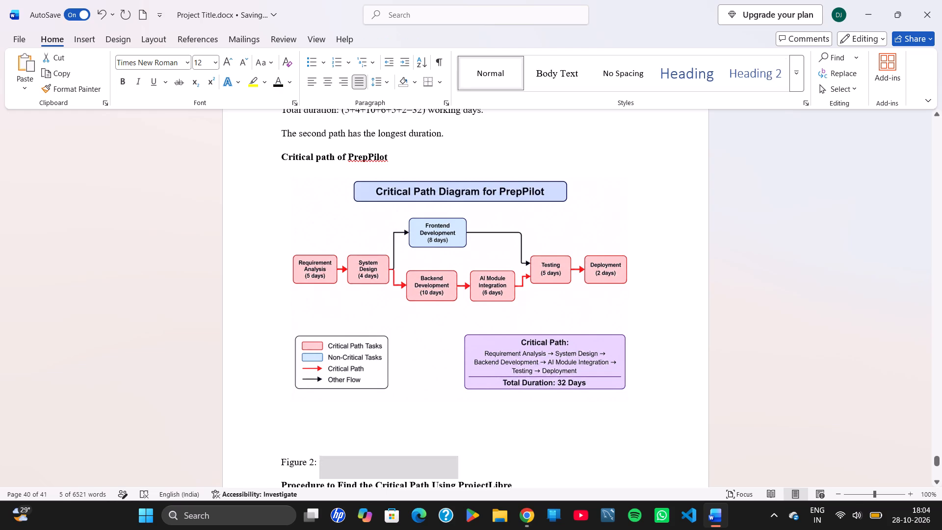
key(BackSpace)
key(BackSpace)
key(BackSpace)
key(BackSpace)
key(BackSpace)
key(BackSpace)
key(BackSpace)
key(BackSpace)
key(BackSpace)
key(BackSpace)
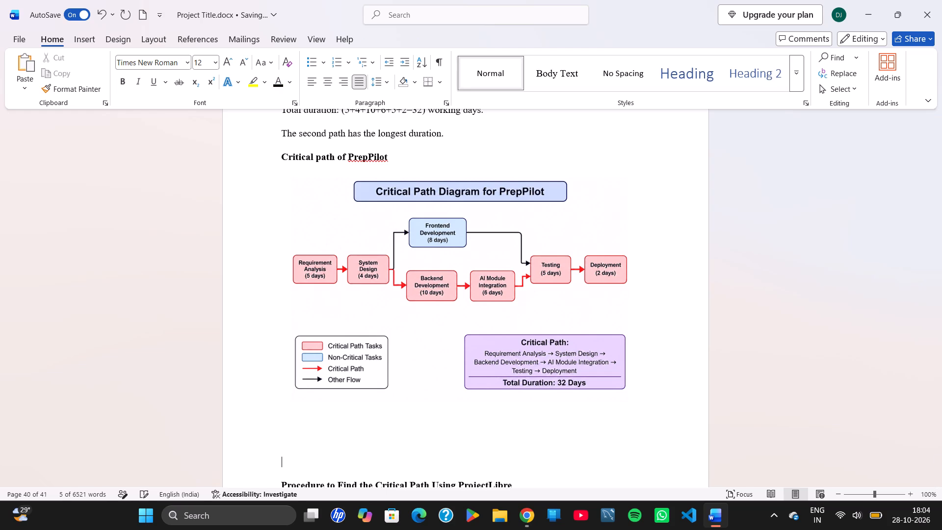
key(BackSpace)
key(BackSpace)
key(BackSpace)
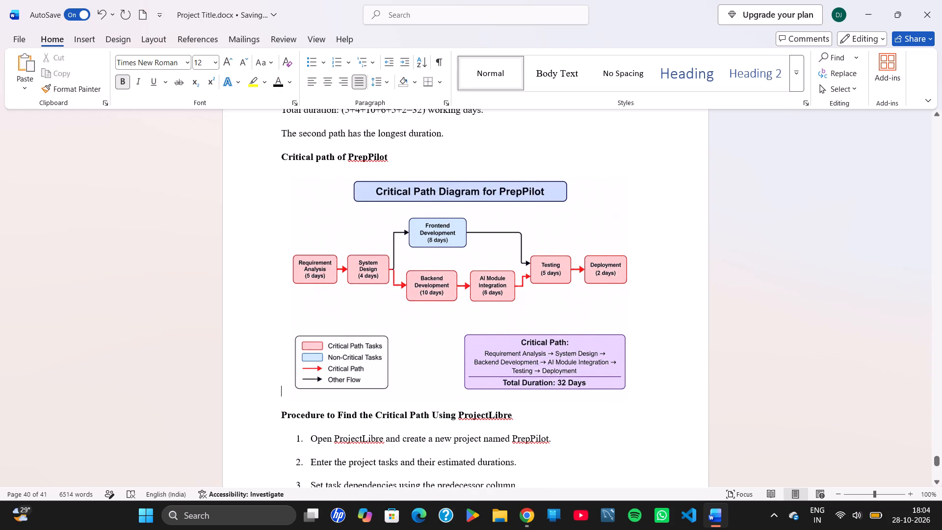
Insert a Figure caption below the critical path diagram using the copied text "Critical Path Diagram for PrepPilot".
click(432, 335)
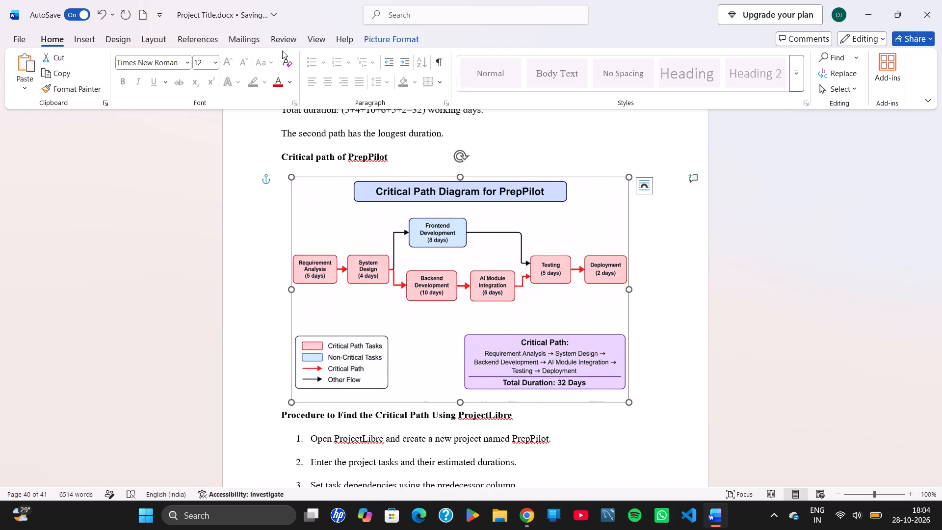
click(205, 40)
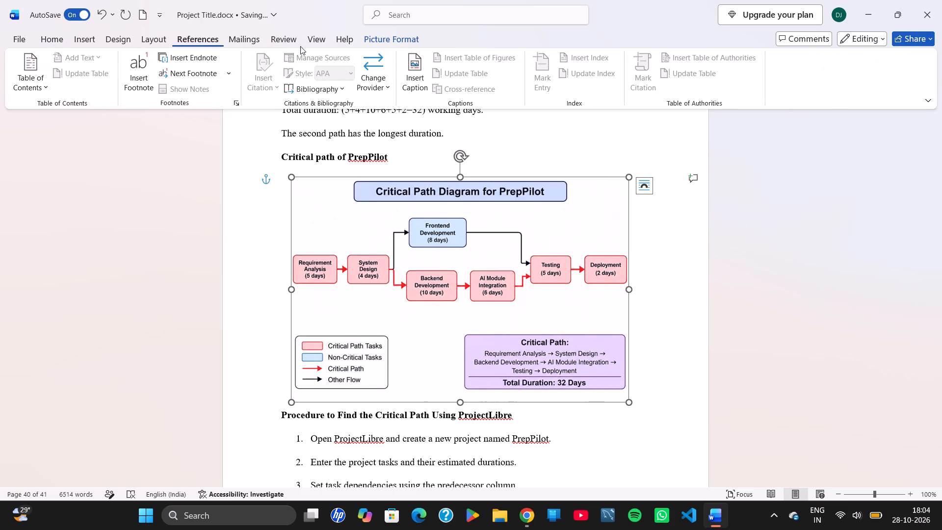
click(419, 59)
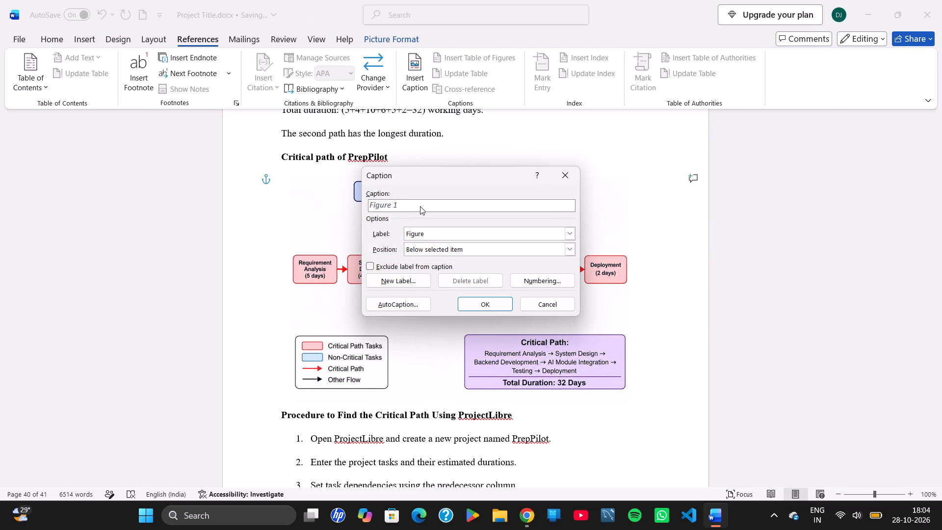
key(ctrl+v)
key(Return)
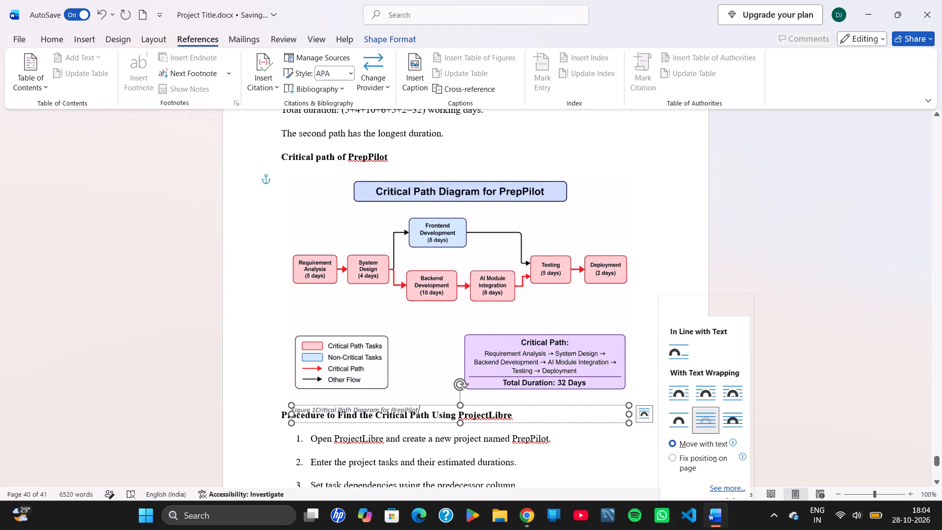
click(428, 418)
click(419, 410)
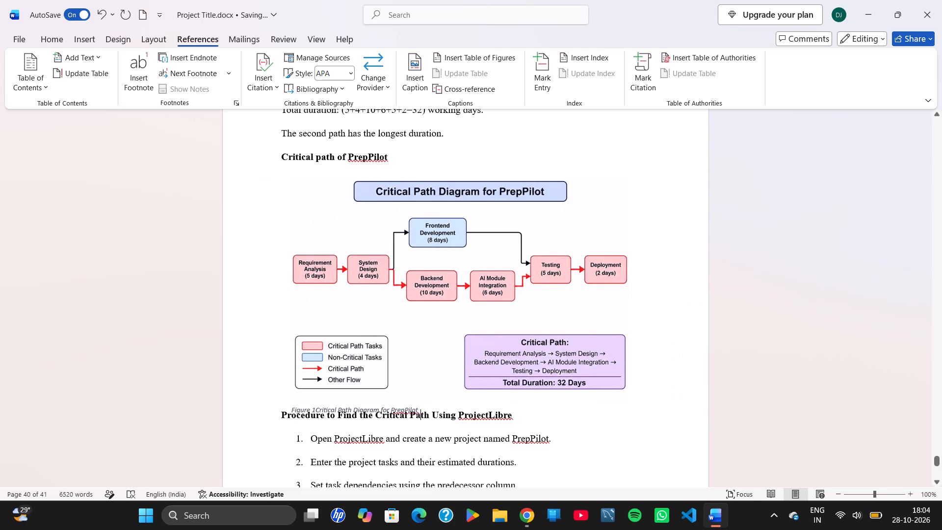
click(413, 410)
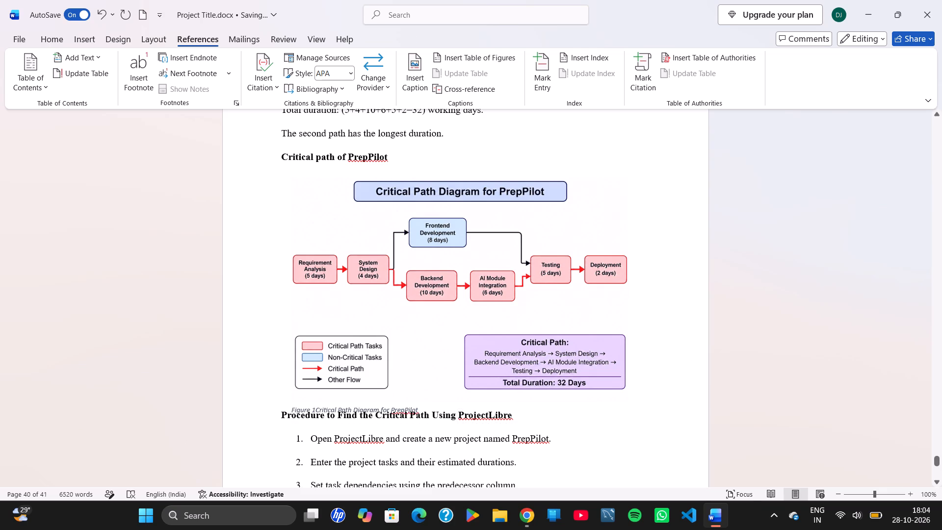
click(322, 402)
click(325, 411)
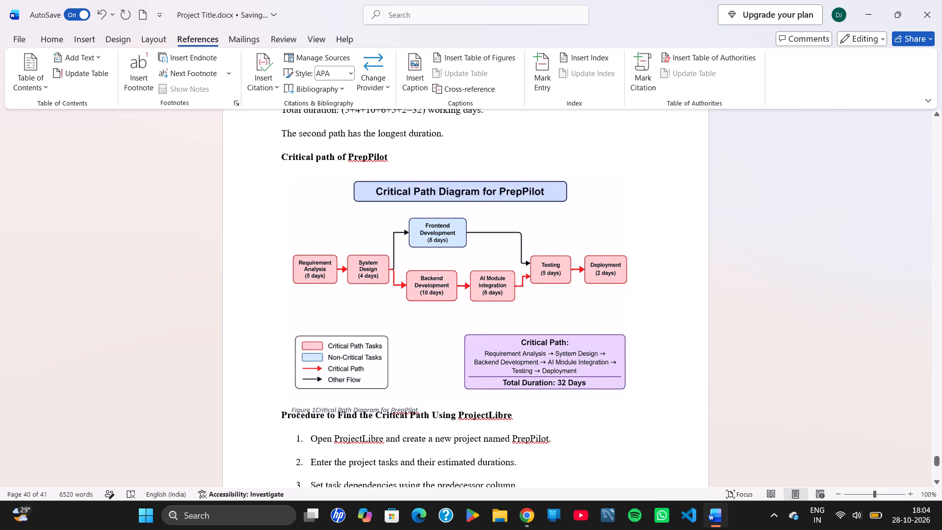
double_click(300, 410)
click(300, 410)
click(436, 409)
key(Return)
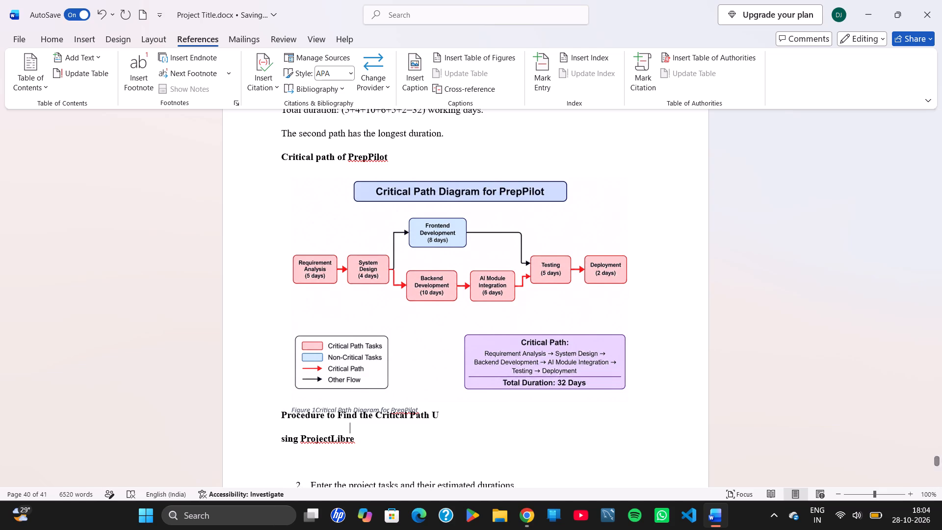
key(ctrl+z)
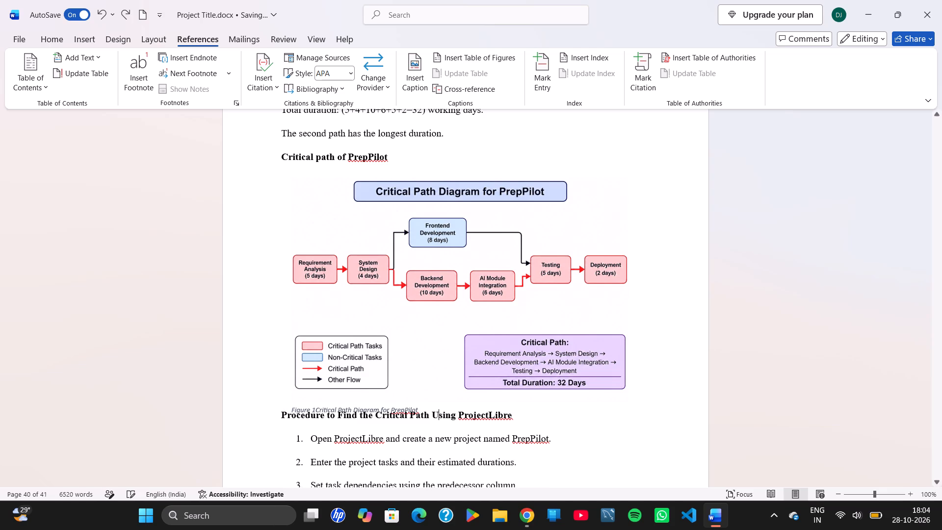
Add a blank line before the "Procedure to Find the Critical Path Using ProjectLibre" heading to clear the overlapping caption.
click(277, 416)
key(Return)
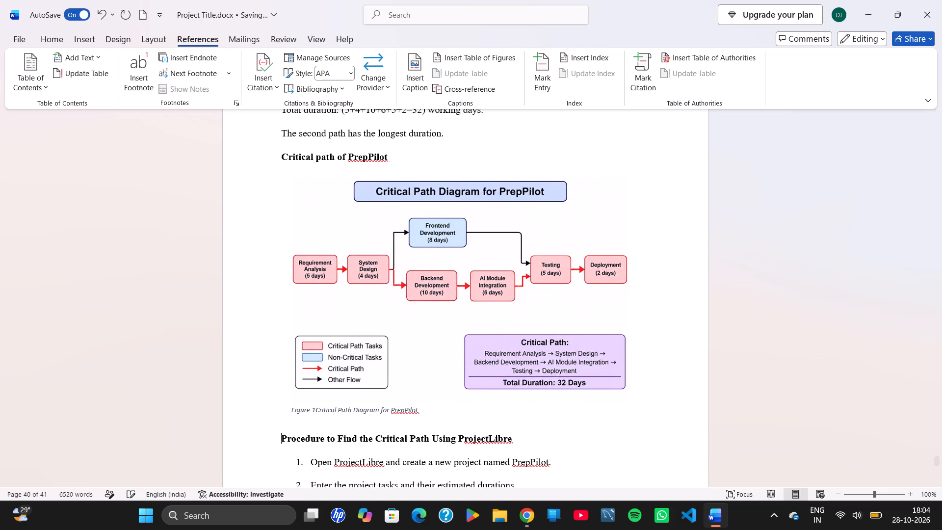
Format the critical path diagram's caption as centred black text in Times New Roman, size 10.
click(336, 406)
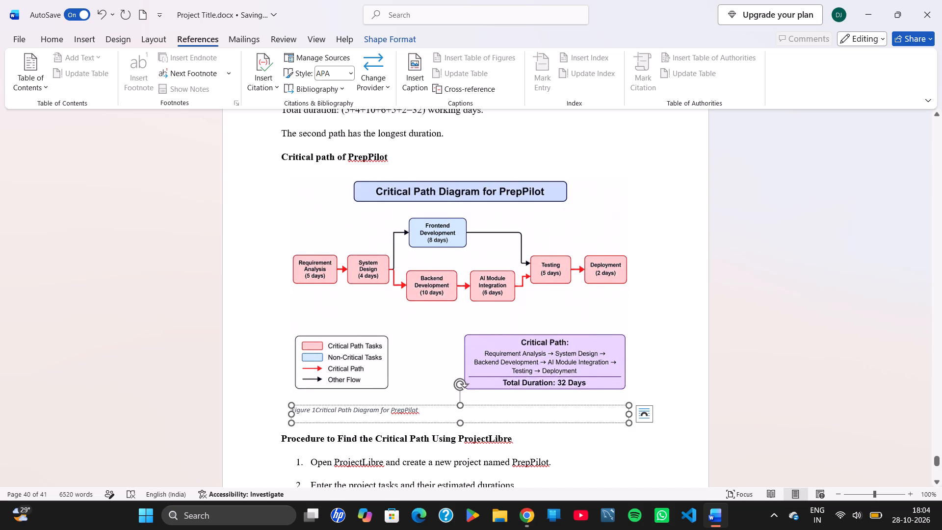
click(427, 409)
key(ctrl+a)
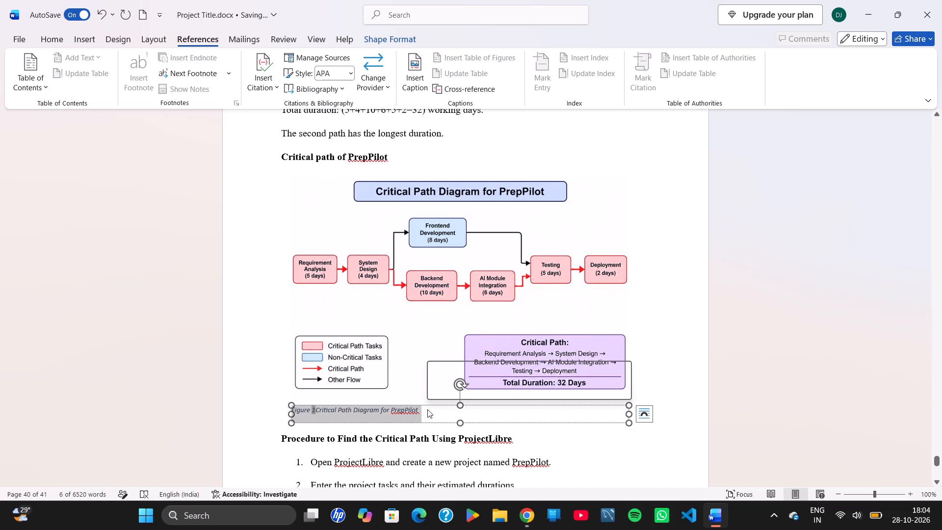
click(62, 35)
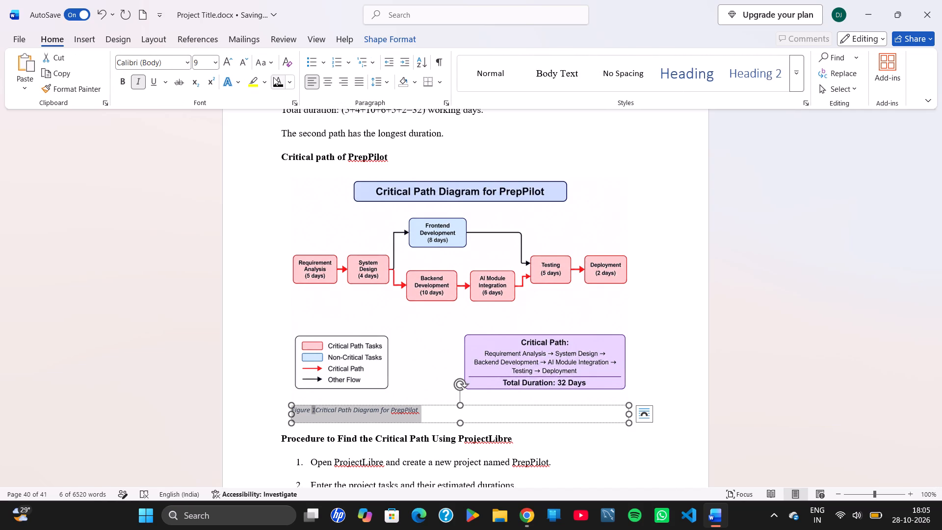
click(275, 77)
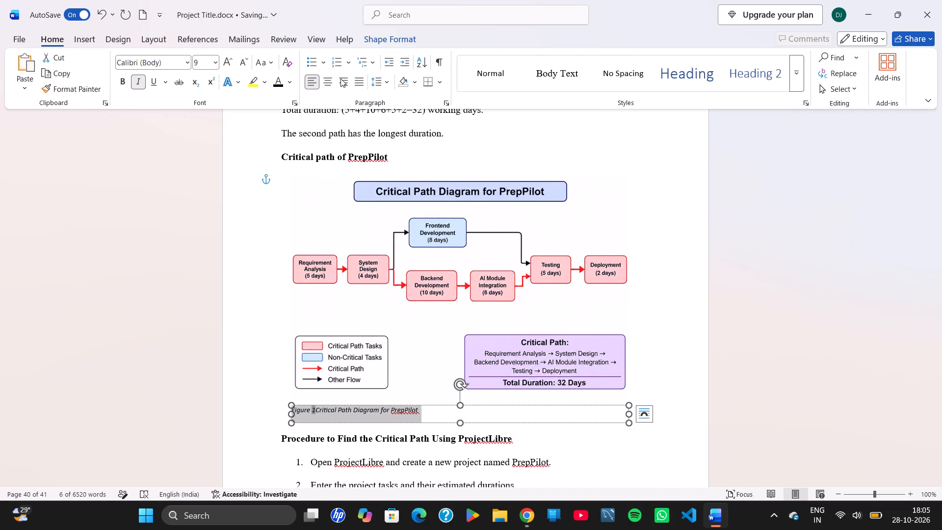
click(330, 79)
click(171, 61)
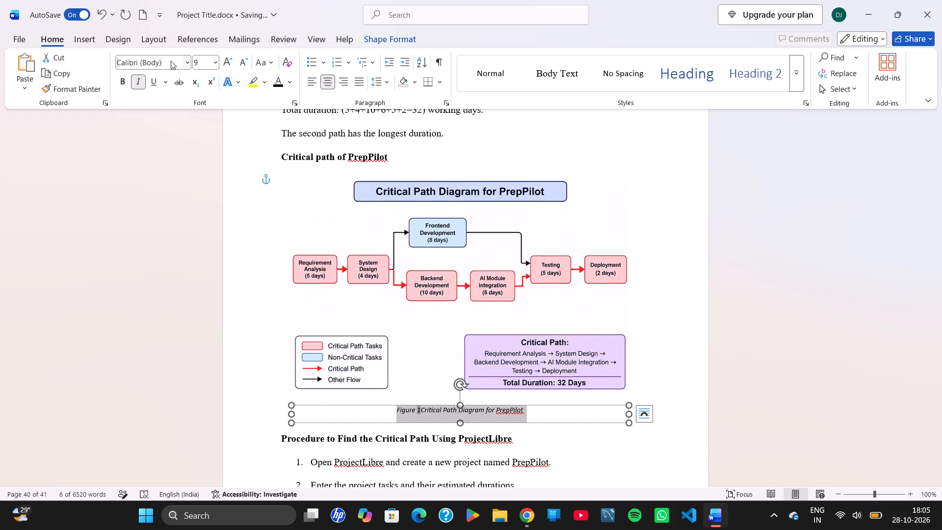
key(t)
key(Right)
key(Return)
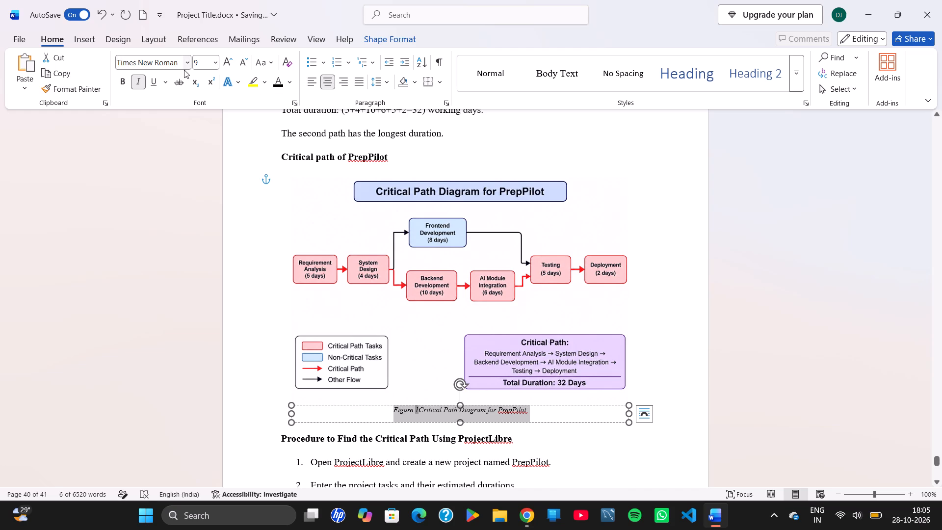
click(200, 59)
text(10)
key(Return)
Delete the "Figure 1" label from the caption, leaving only "Critical Path Diagram for PrepPilot".
key(Left)
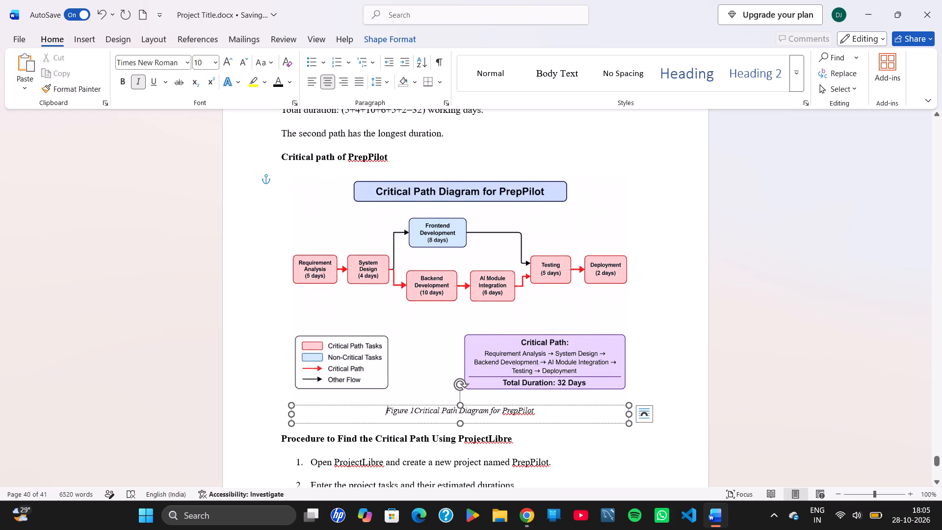
key(Delete)
key(Delete)
key(Delete)
key(Delete)
key(Delete)
key(Delete)
key(Delete)
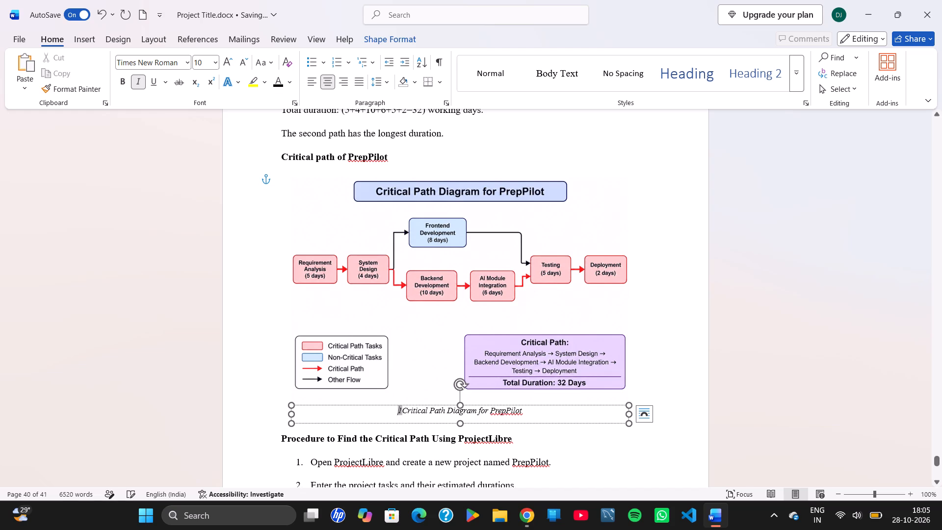
key(Delete)
key(Delete)
click(772, 399)
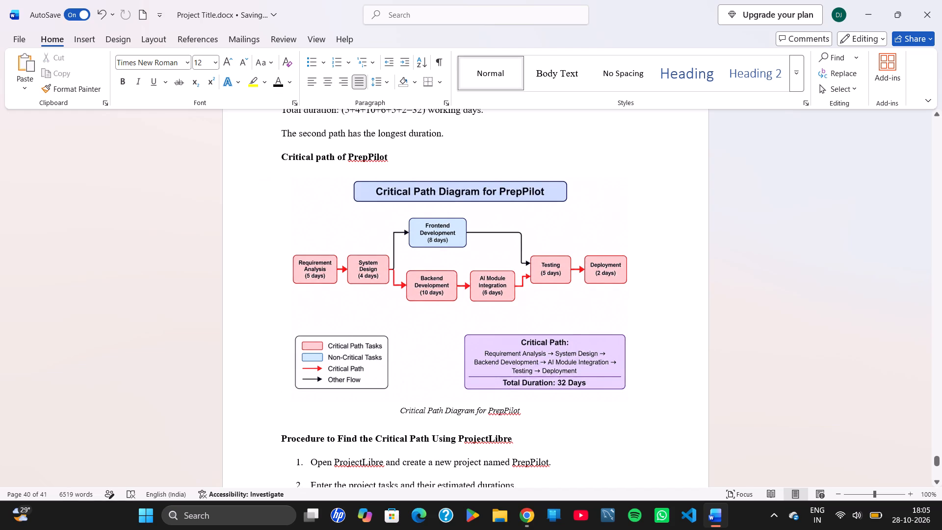
Review the ProjectLibre procedure, critical path importance and conclusion sections through to the end of the document.
scroll(510, 427, down, 1)
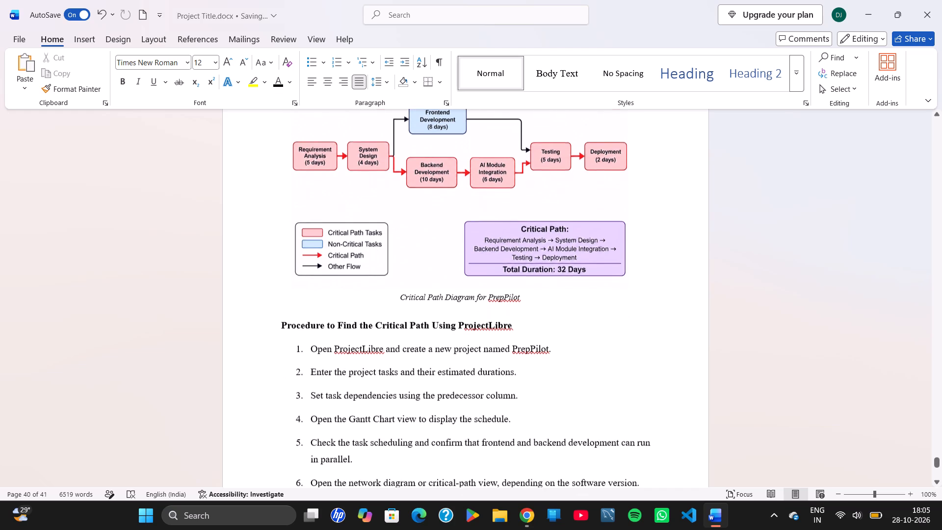
scroll(510, 427, down, 3)
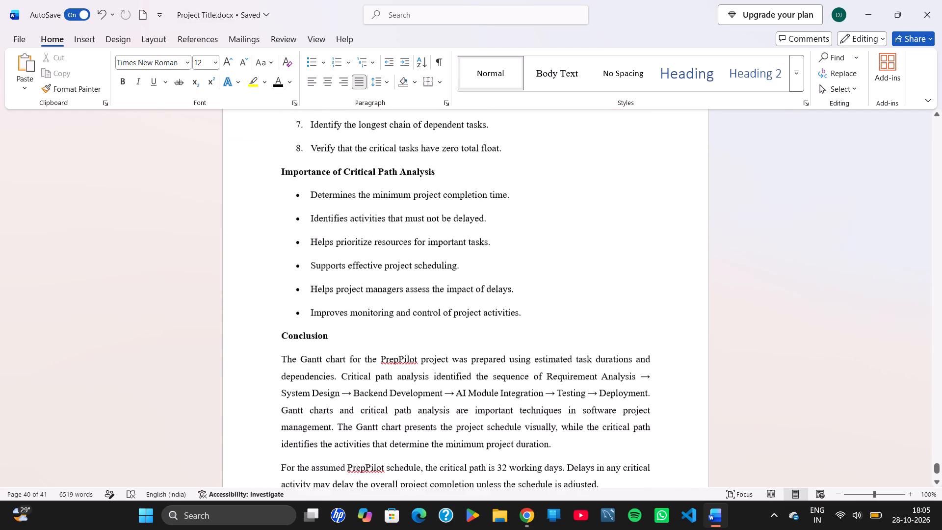
scroll(510, 427, down, 2)
scroll(510, 427, up, 1)
right_click(510, 427)
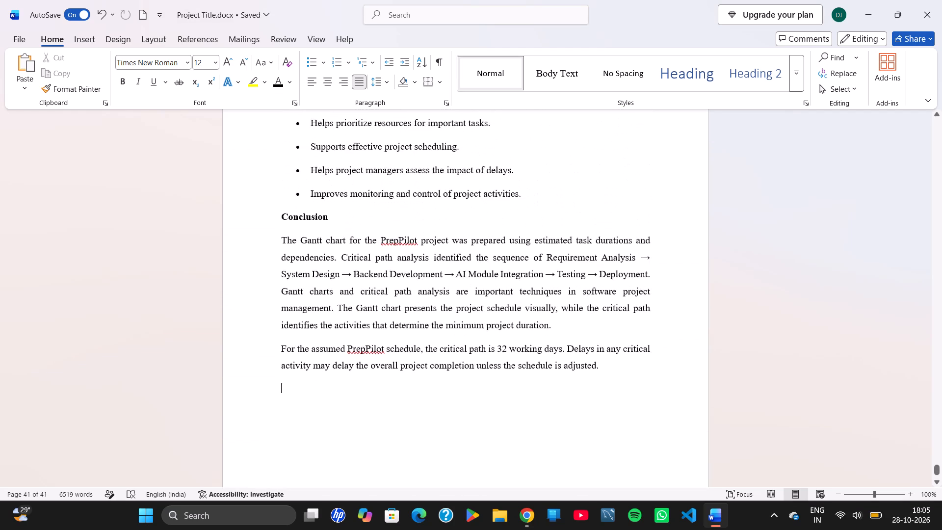
scroll(510, 427, down, 4)
click(404, 345)
scroll(404, 345, down, 1)
scroll(404, 345, up, 2)
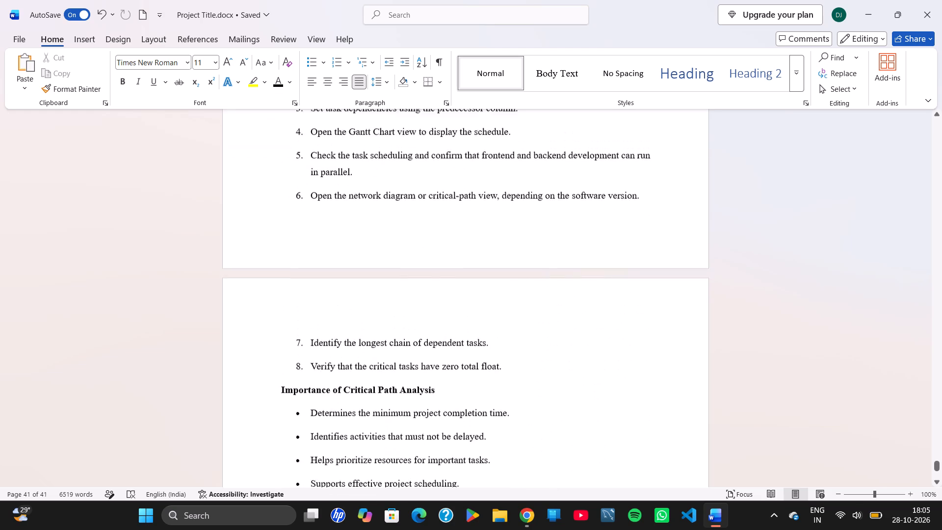
Review the earlier pages from the critical path diagram back to the Aim heading of the OpenProj / Project Libre study practical.
scroll(404, 345, up, 4)
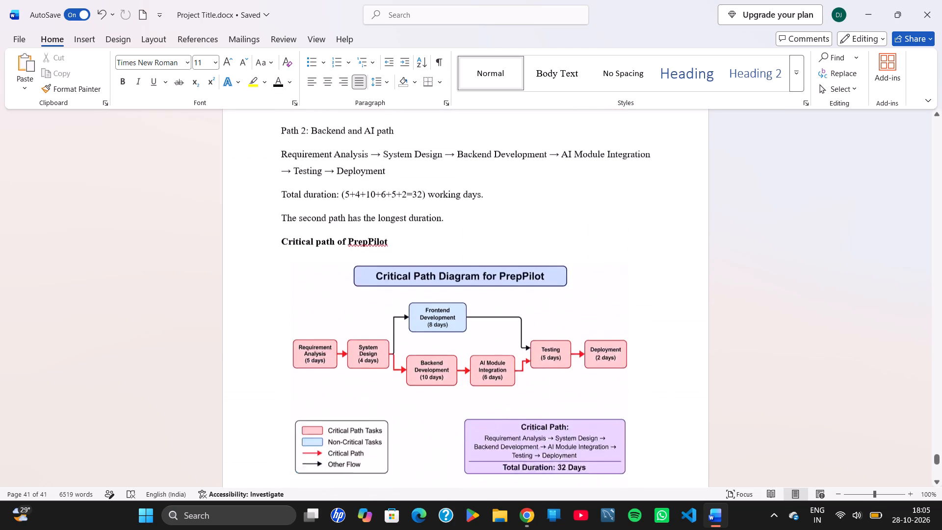
scroll(404, 345, up, 9)
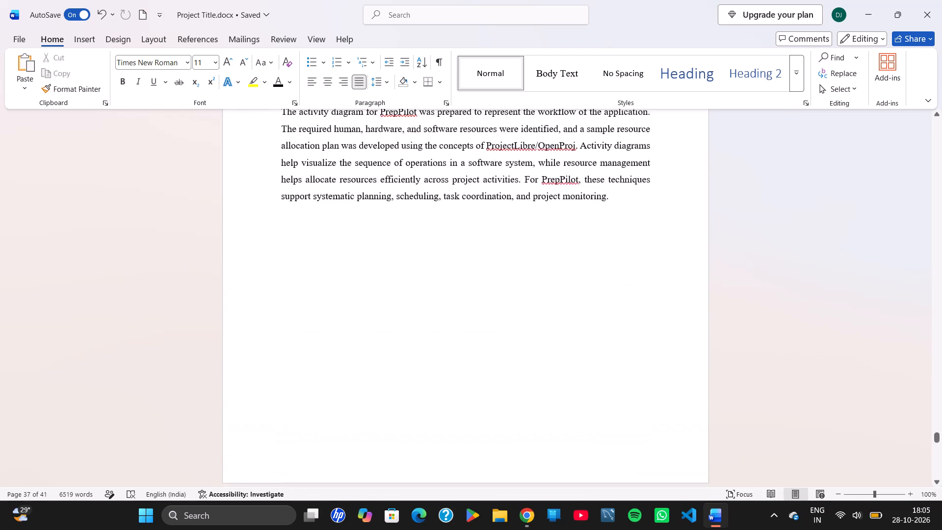
scroll(404, 345, up, 4)
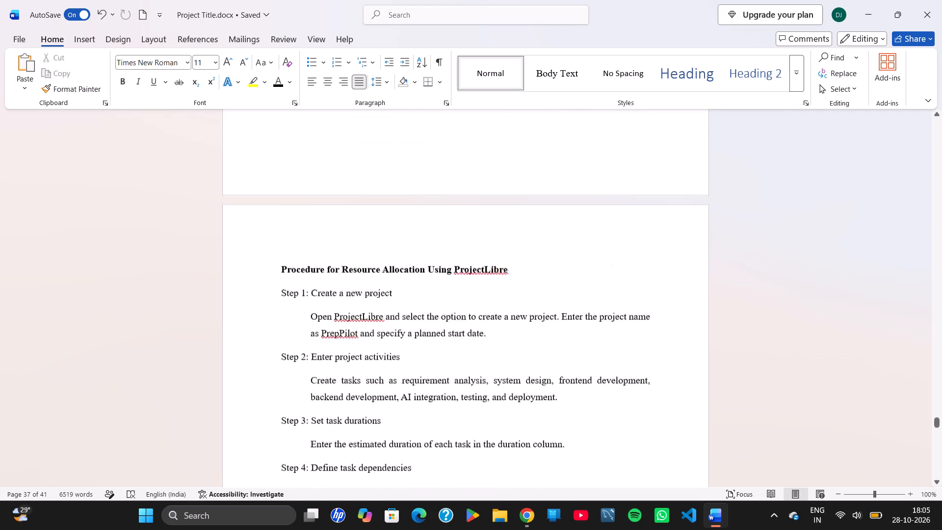
scroll(404, 345, up, 4)
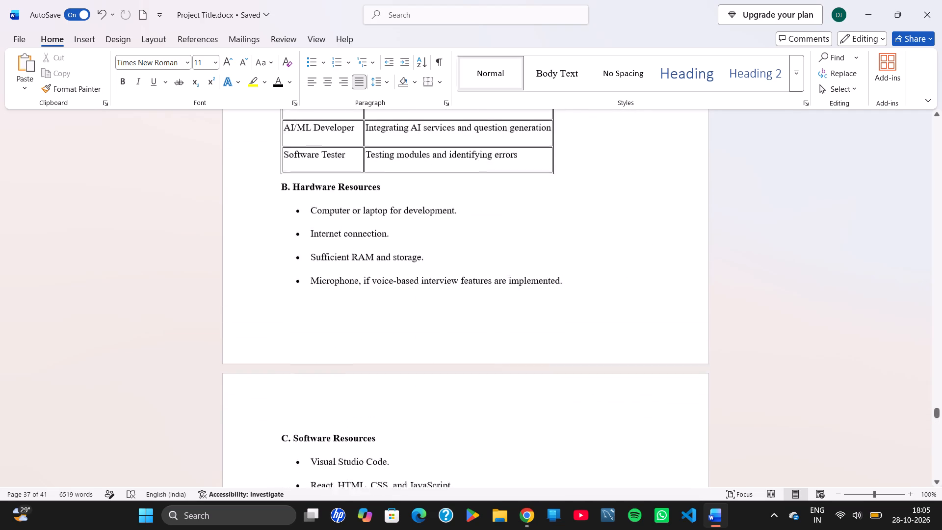
scroll(404, 345, up, 4)
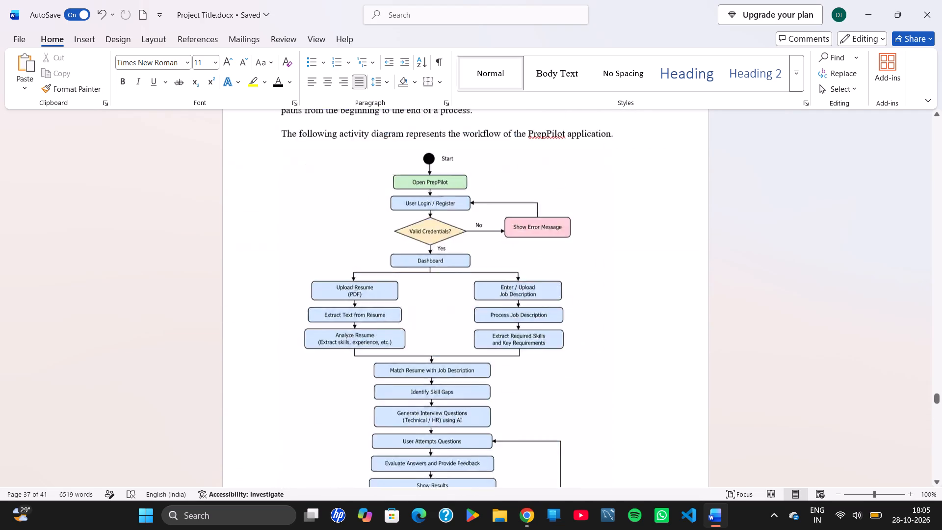
scroll(404, 345, up, 5)
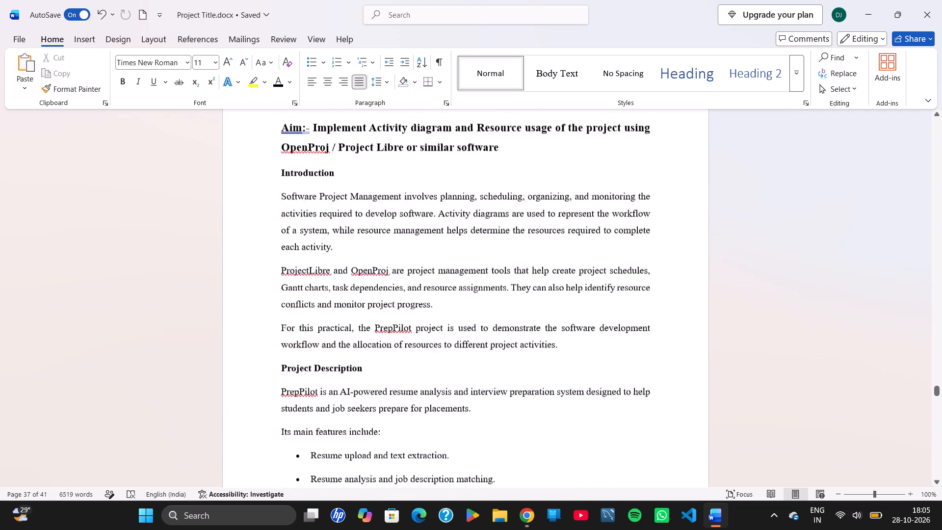
scroll(404, 345, up, 3)
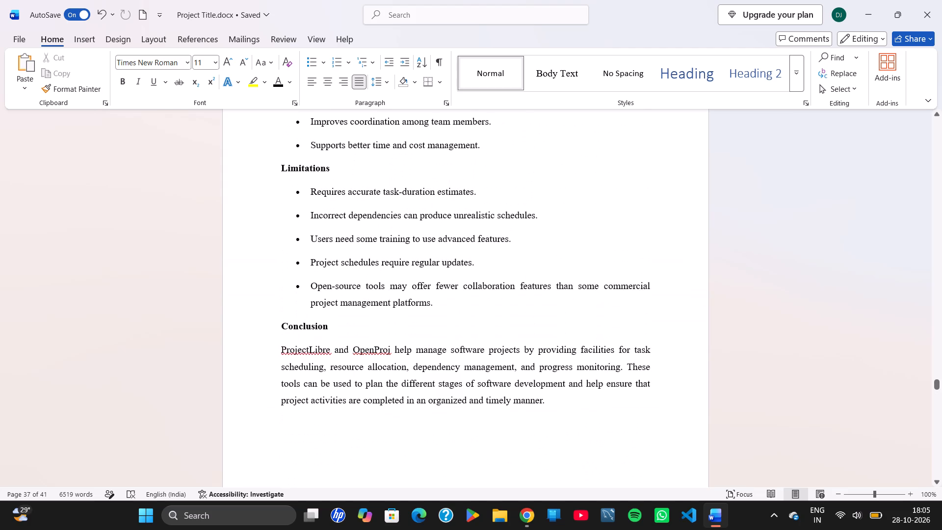
scroll(404, 345, up, 3)
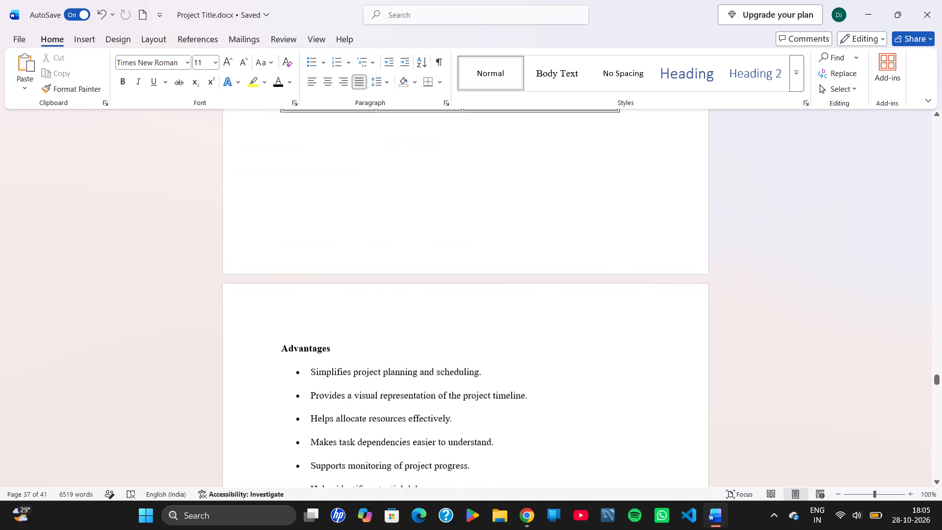
scroll(404, 345, up, 3)
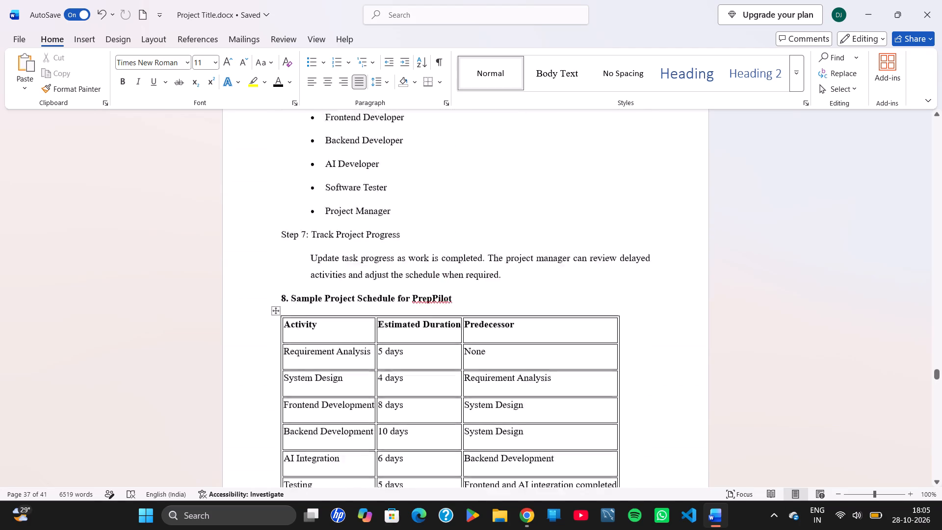
scroll(404, 345, up, 5)
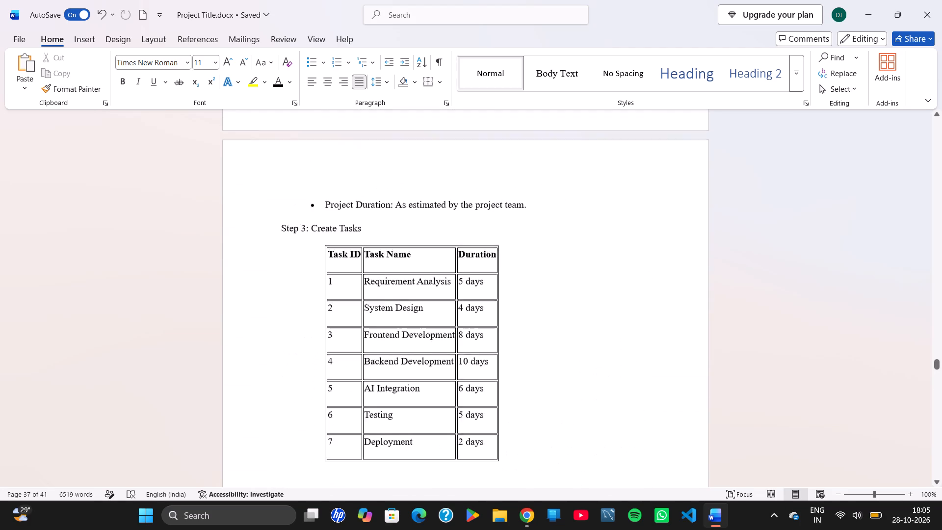
scroll(404, 345, up, 5)
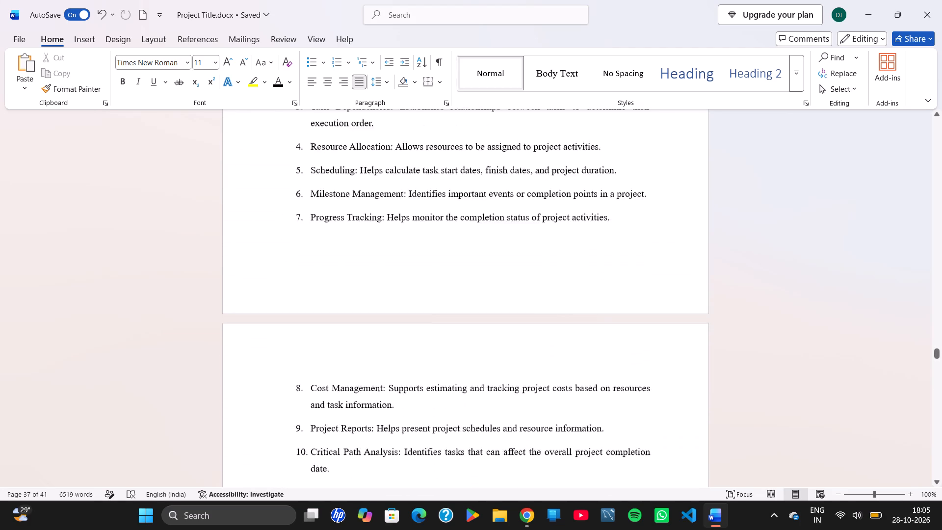
scroll(404, 345, up, 3)
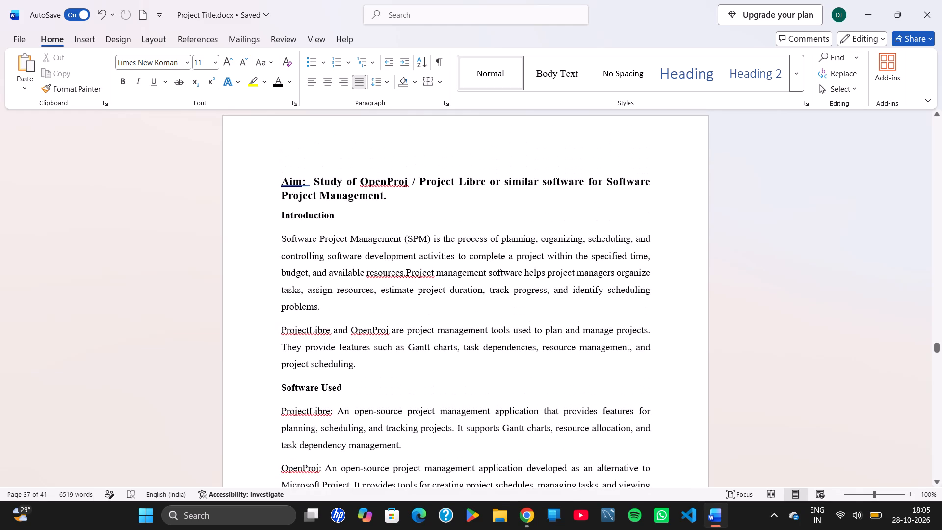
scroll(404, 345, up, 1)
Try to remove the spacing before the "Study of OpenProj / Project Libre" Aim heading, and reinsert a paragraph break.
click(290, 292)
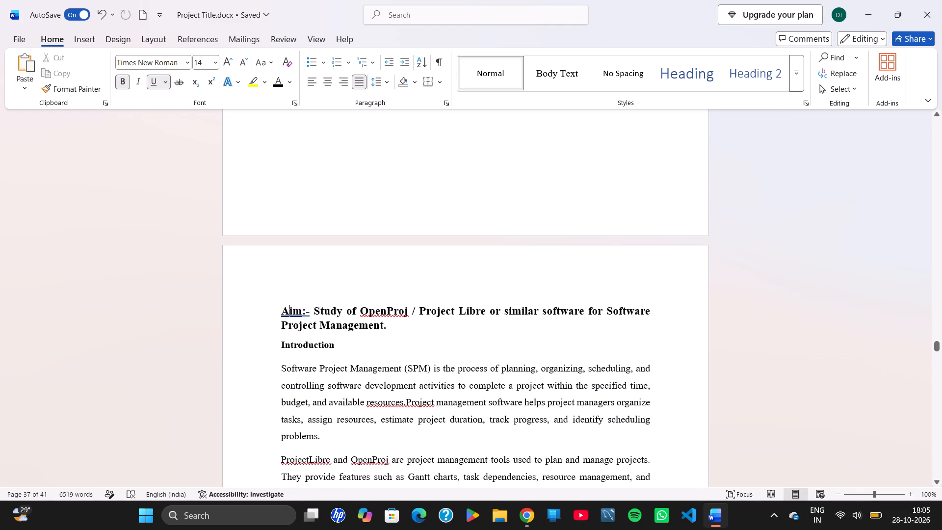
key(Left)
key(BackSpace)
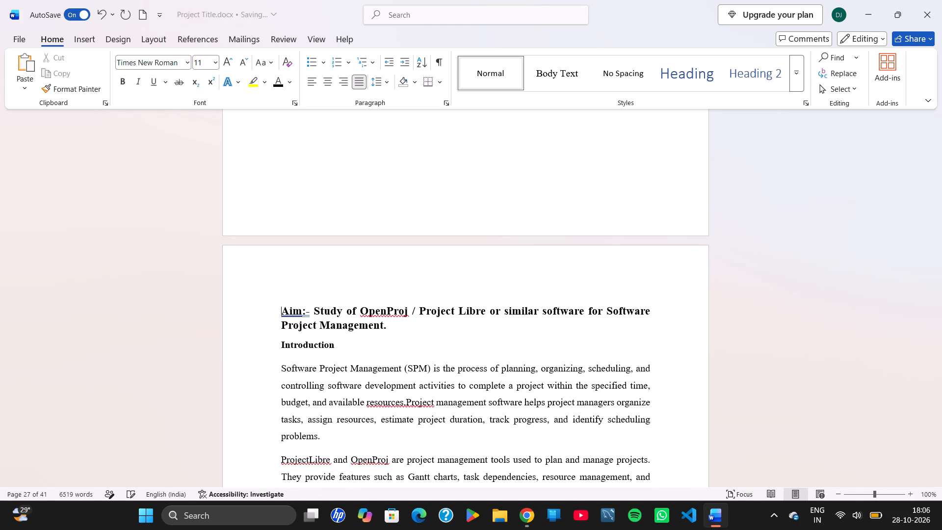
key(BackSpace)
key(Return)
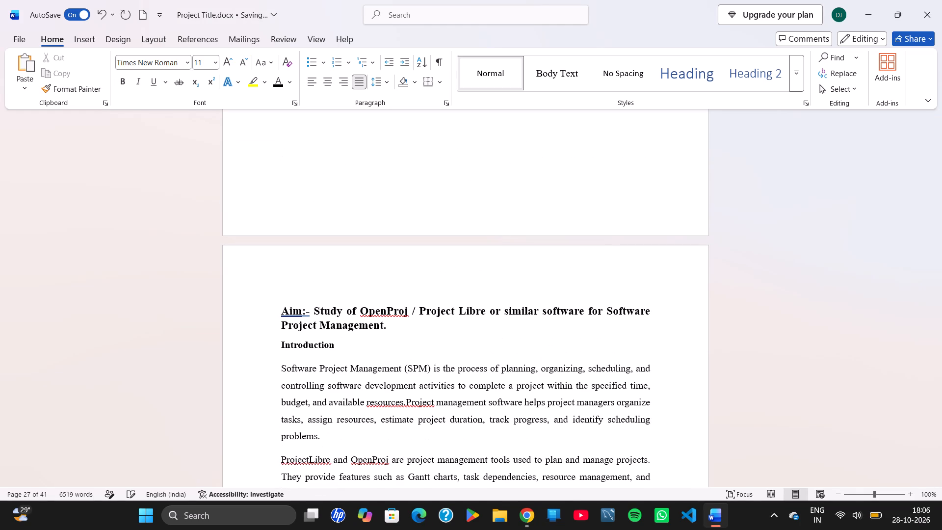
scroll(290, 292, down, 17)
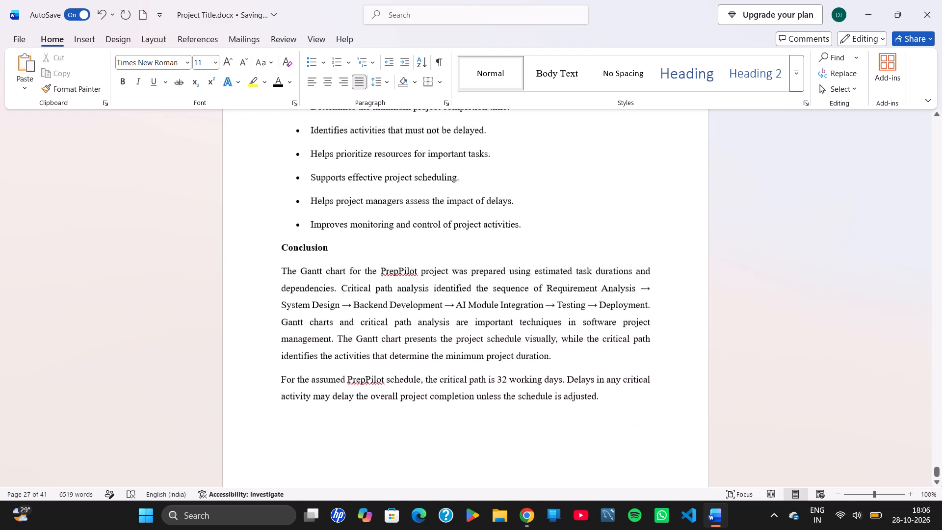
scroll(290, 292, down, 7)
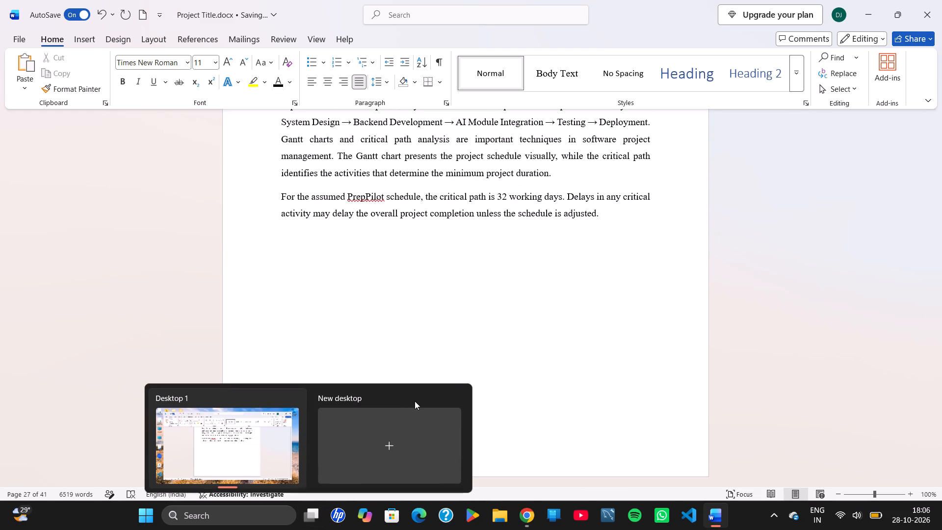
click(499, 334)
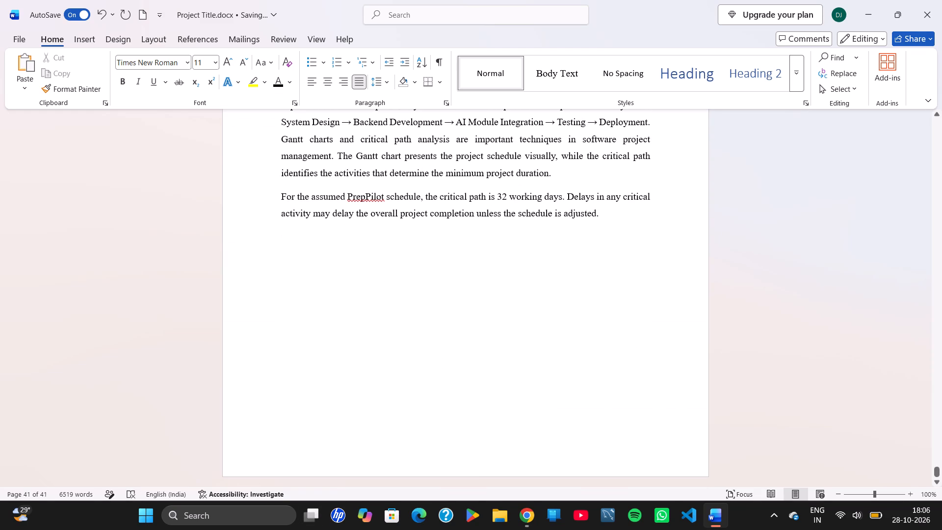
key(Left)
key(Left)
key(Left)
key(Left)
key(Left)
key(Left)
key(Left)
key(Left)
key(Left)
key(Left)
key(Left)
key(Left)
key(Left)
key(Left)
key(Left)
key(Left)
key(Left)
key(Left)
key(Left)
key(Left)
Open the print preview of the whole document and check the page layout backwards from the final pages.
key(ctrl+p)
scroll(526, 247, up, 3)
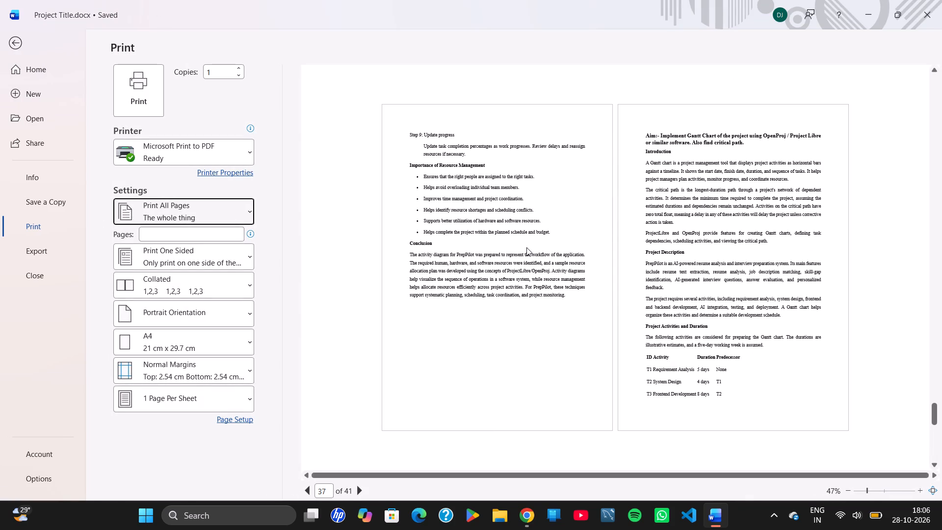
scroll(526, 247, up, 1)
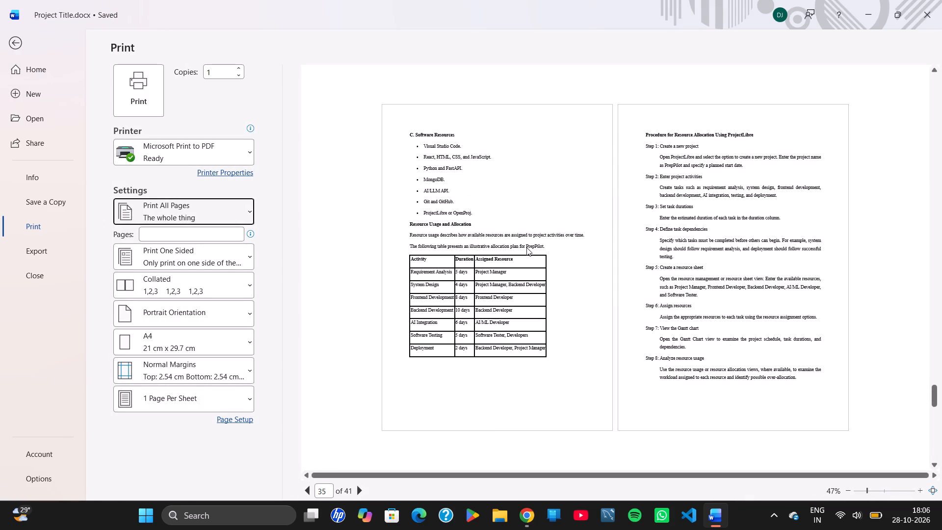
scroll(526, 247, up, 1)
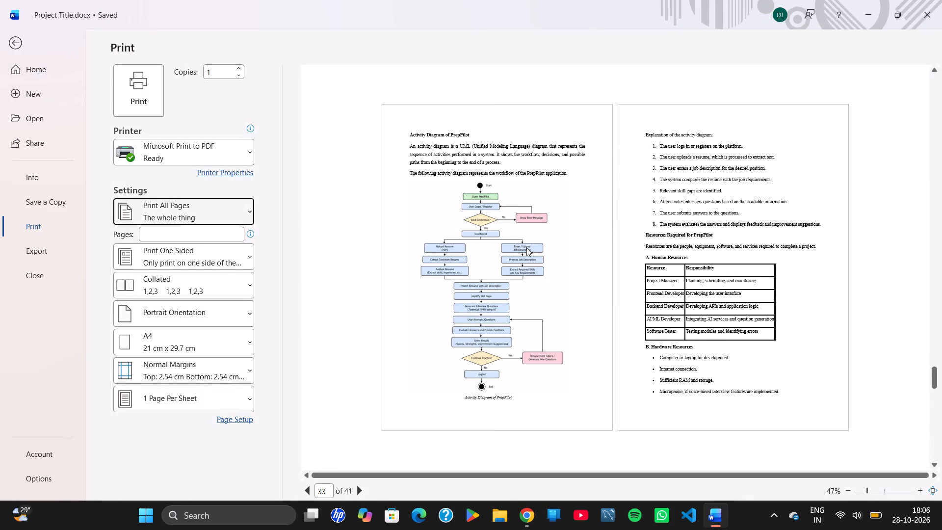
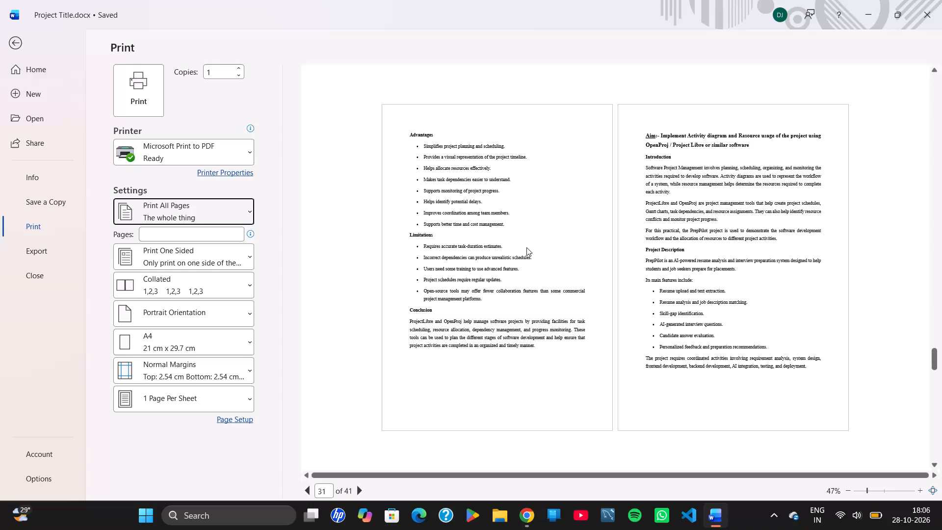
Go to page 31 in the print preview and examine the page break before the Activity diagram and Resource usage practical.
click(674, 229)
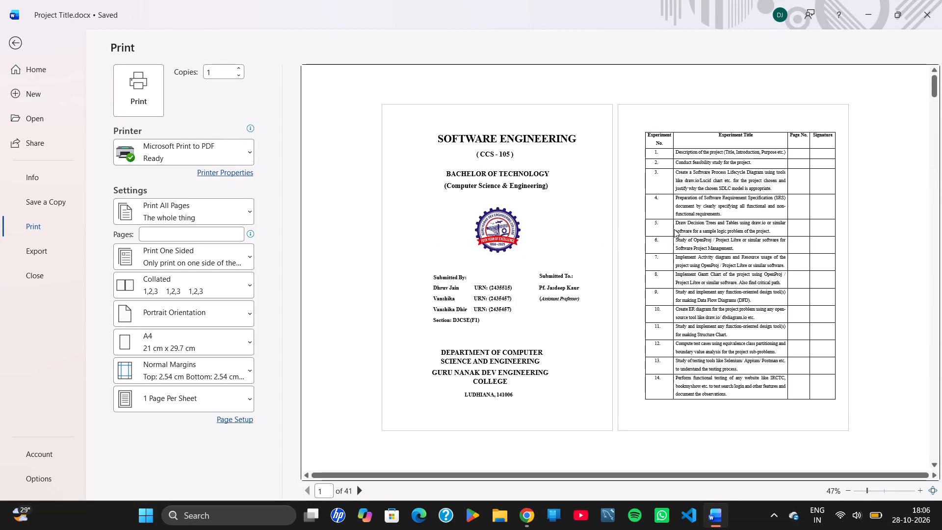
click(325, 486)
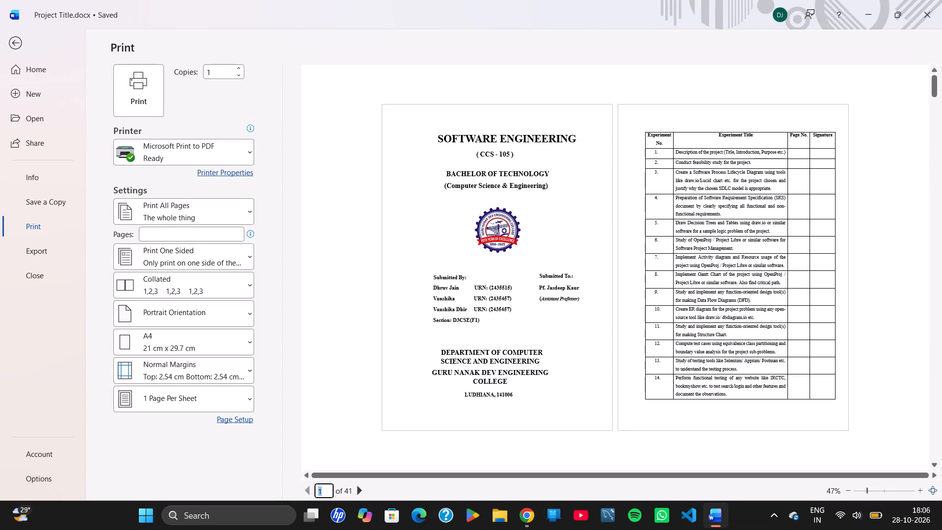
text(31)
key(Return)
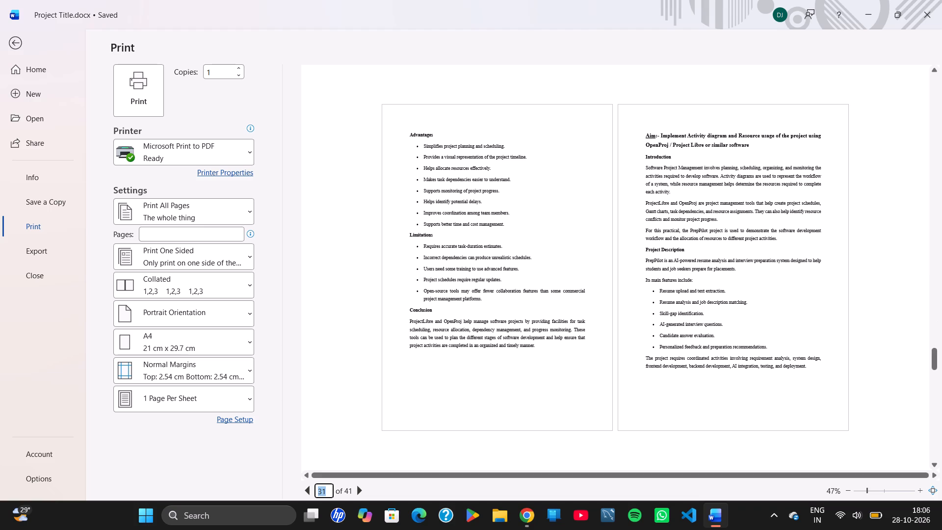
click(440, 291)
double_click(440, 291)
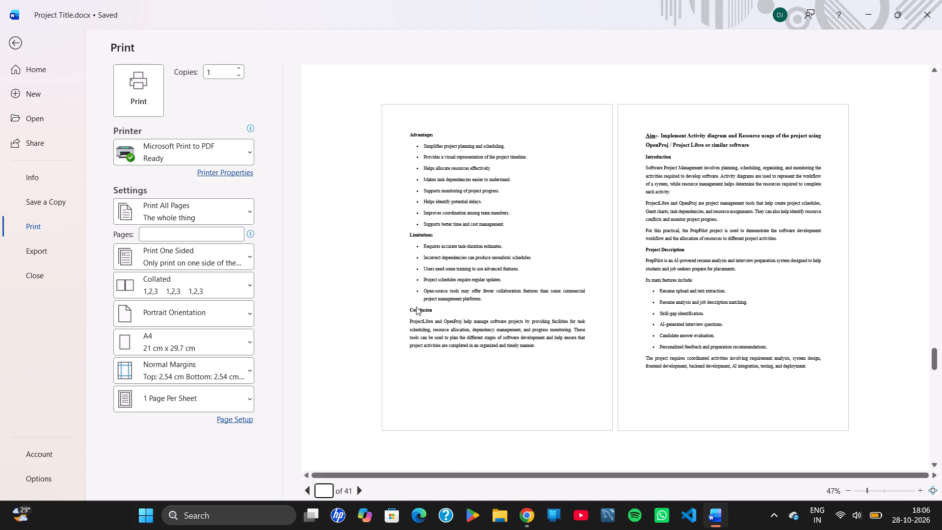
ctrl+scroll(416, 307, up, 4)
scroll(416, 307, down, 2)
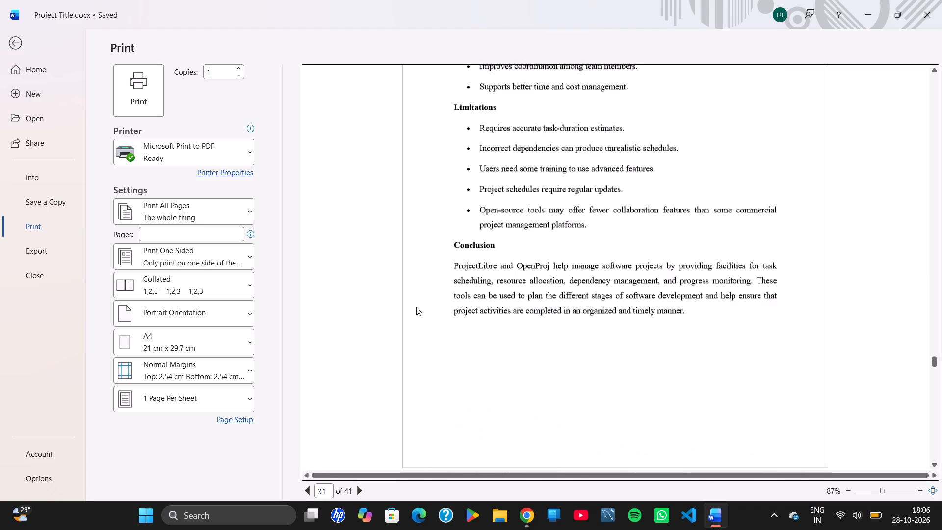
scroll(416, 307, down, 1)
scroll(416, 307, up, 1)
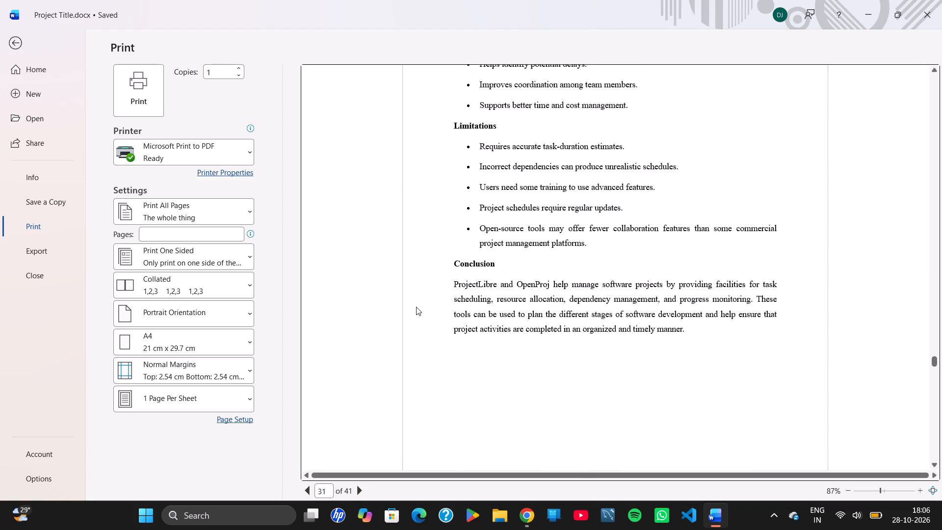
scroll(416, 307, down, 1)
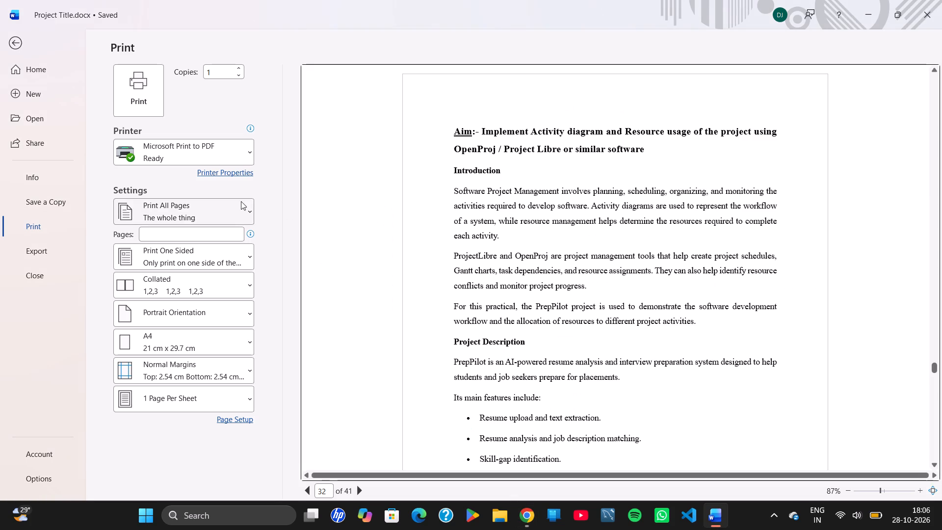
scroll(506, 205, up, 1)
scroll(506, 205, down, 1)
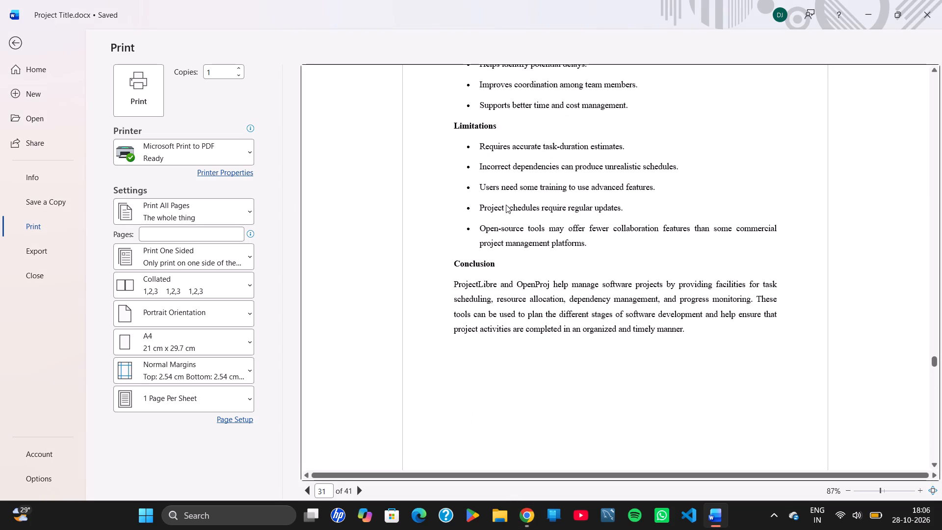
scroll(506, 205, down, 2)
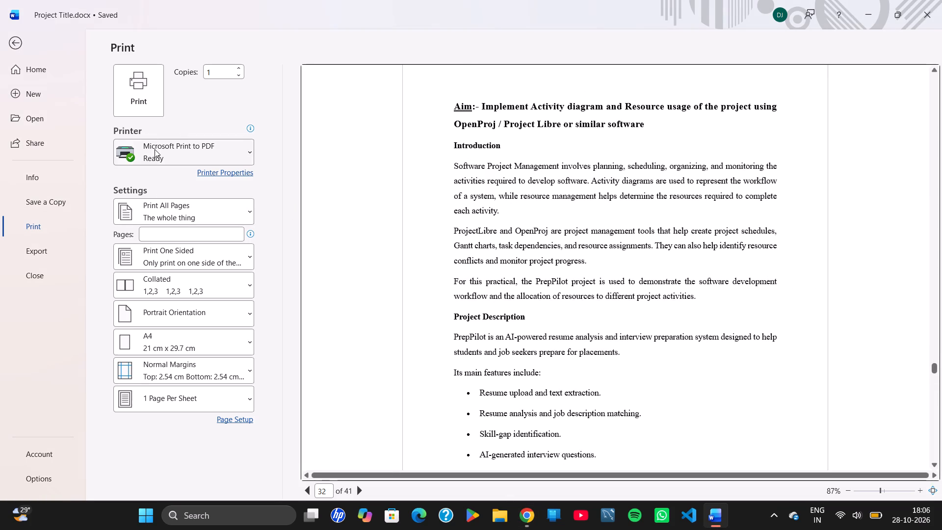
Print the document from page 32 onward with Microsoft Print to PDF, saving the output as "se 7-8" in Downloads.
click(159, 231)
text(32)
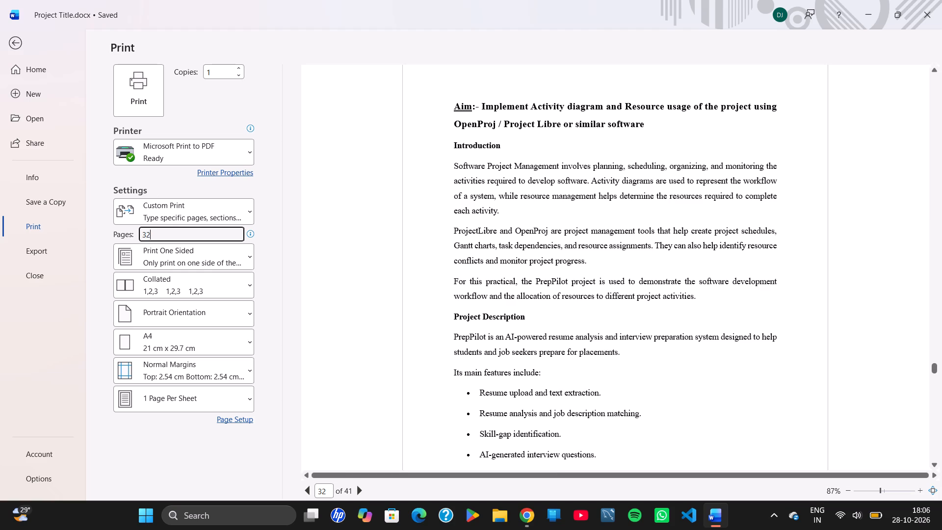
key(minus)
key(Return)
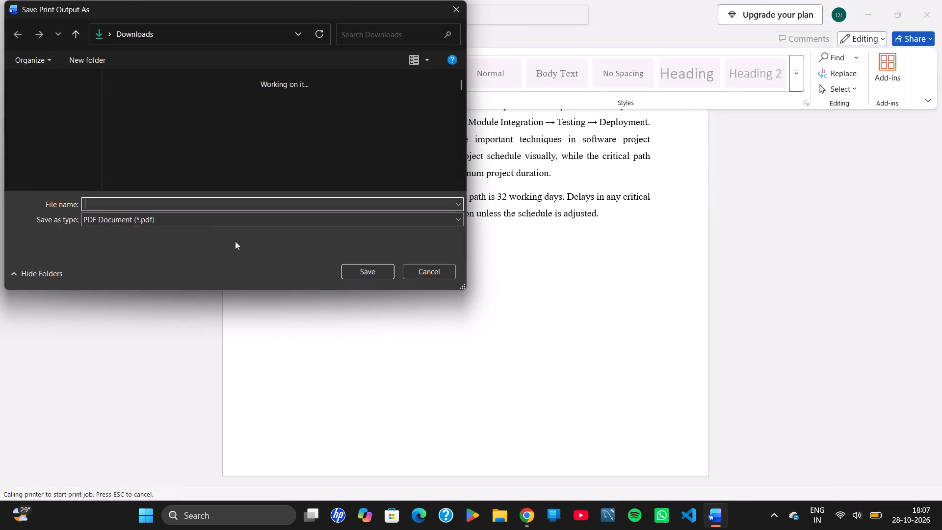
text(se)
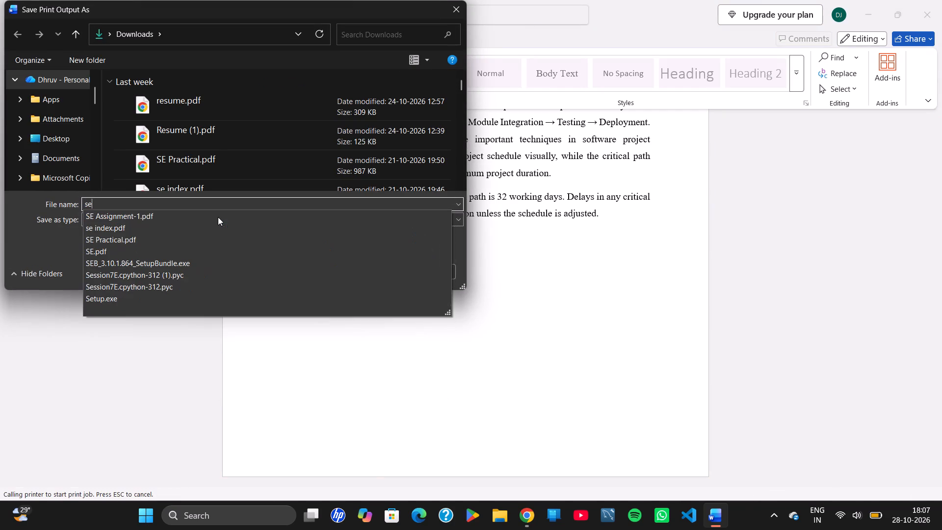
key(space)
text(7-8)
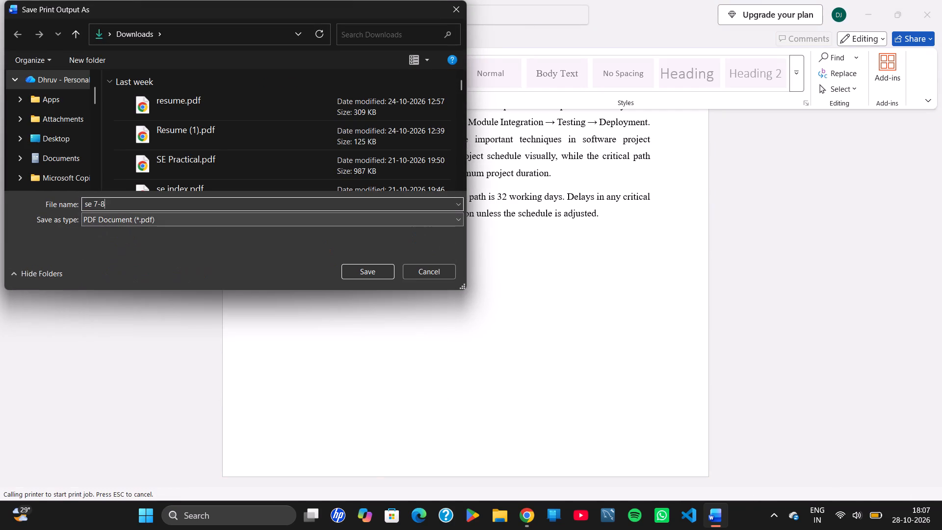
click(362, 268)
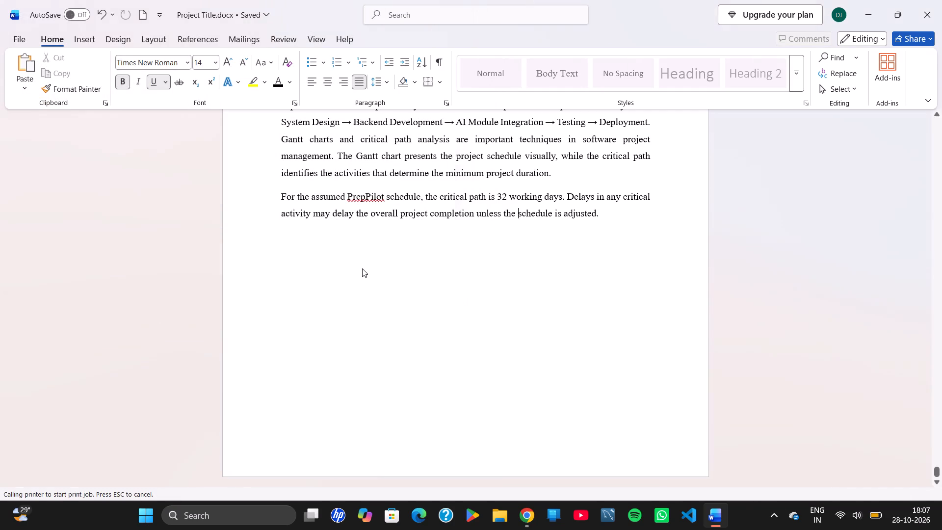
Copy se 7-8.pdf from the recent files in File Explorer and switch to WhatsApp.
click(506, 521)
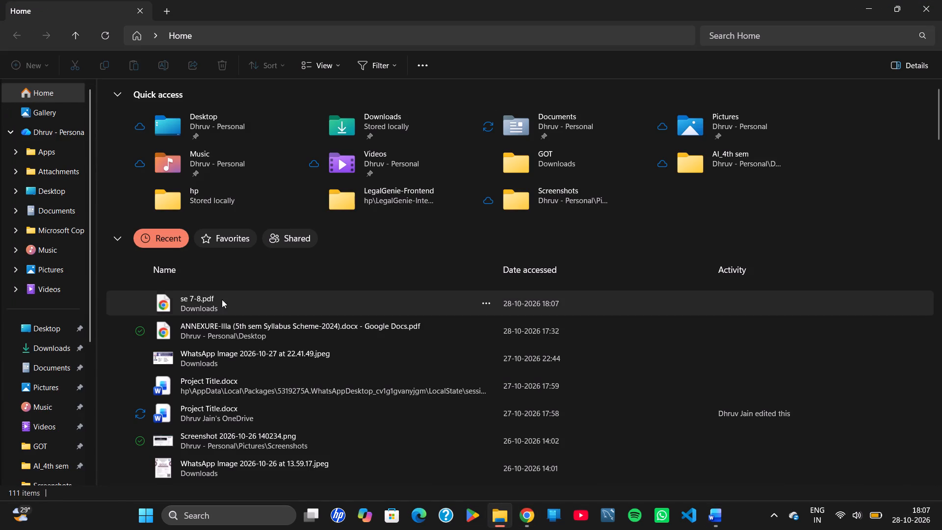
click(228, 296)
key(ctrl+c)
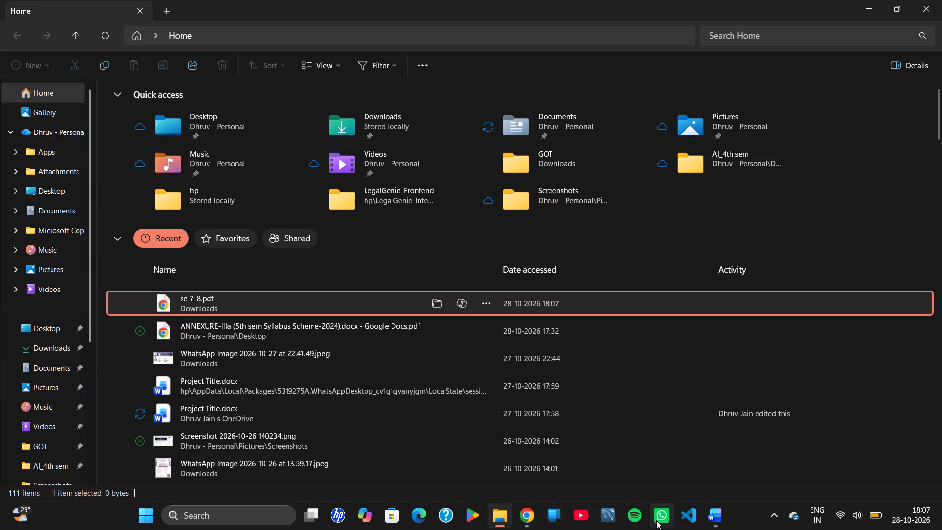
click(656, 520)
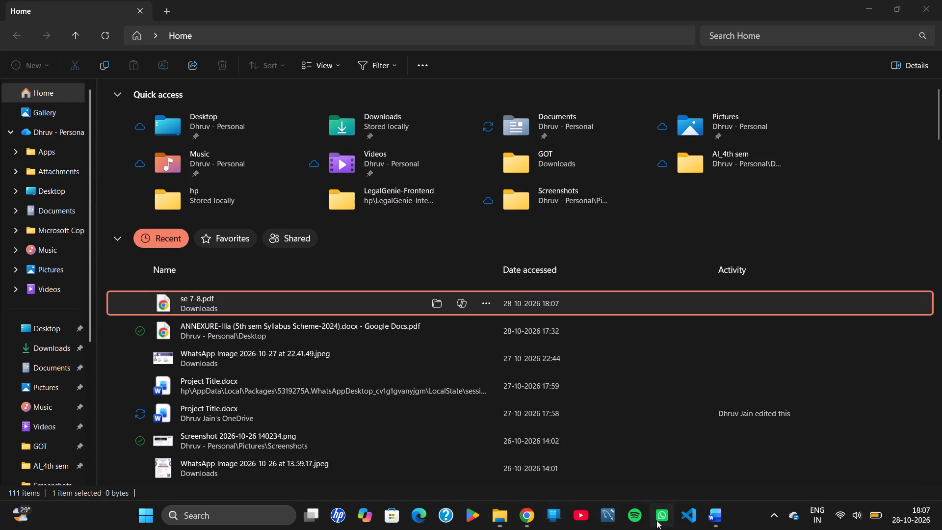
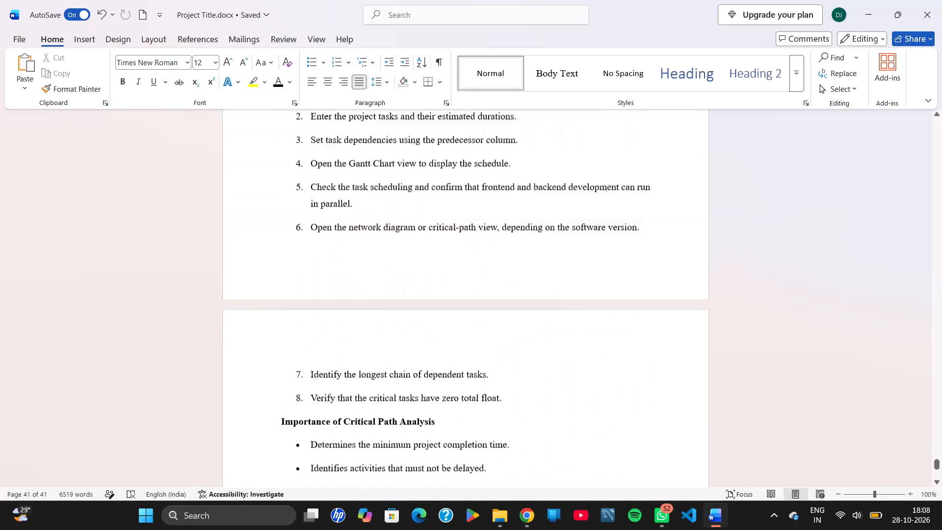
Underline the word "Aim" in the heading of the Gantt Chart and critical path practical on page 37.
scroll(335, 226, up, 6)
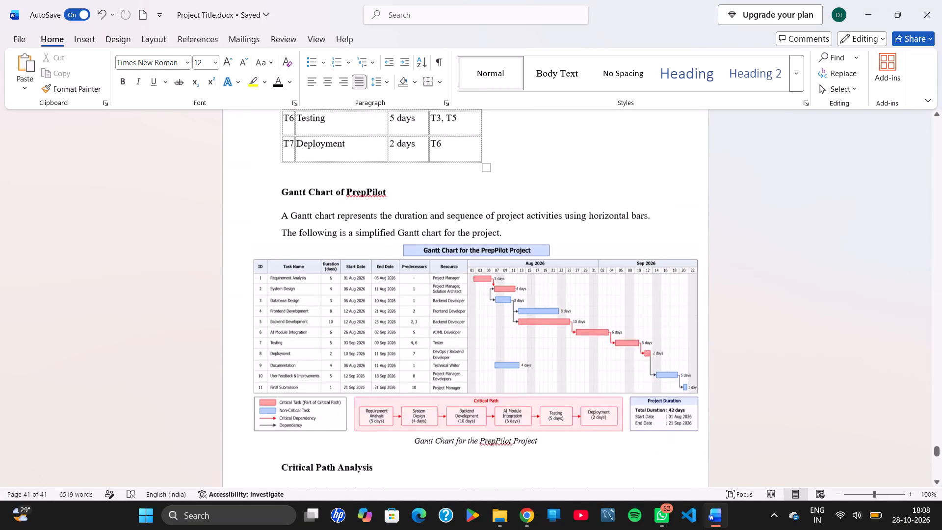
scroll(335, 226, up, 4)
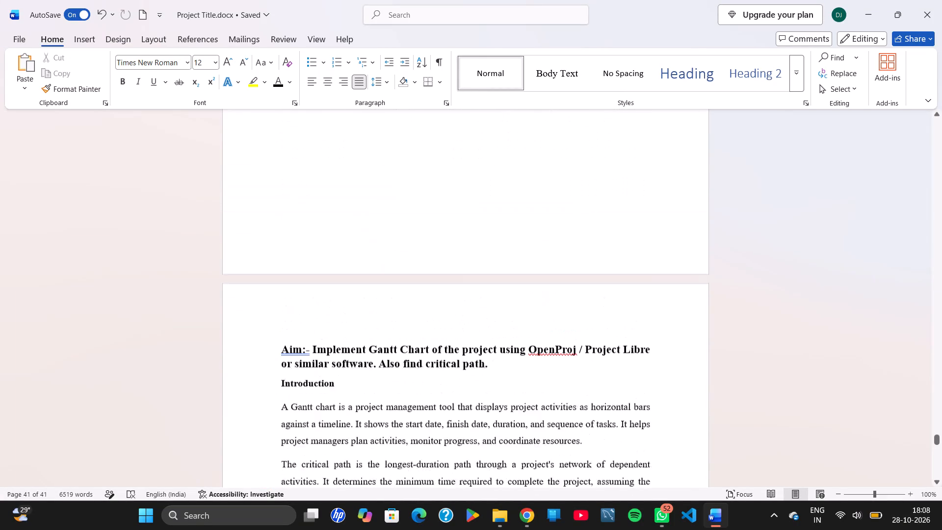
scroll(335, 226, up, 1)
click(300, 376)
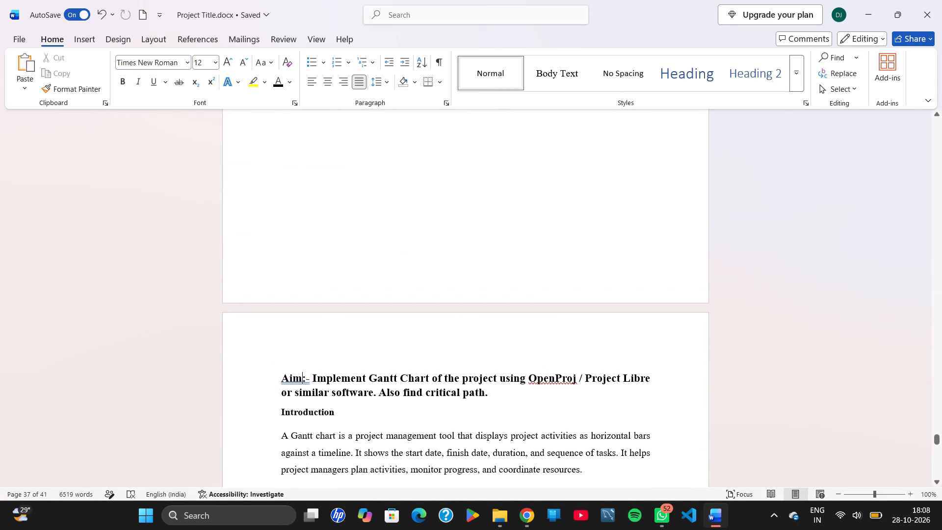
key(ctrl+shift+Left)
key(ctrl+u)
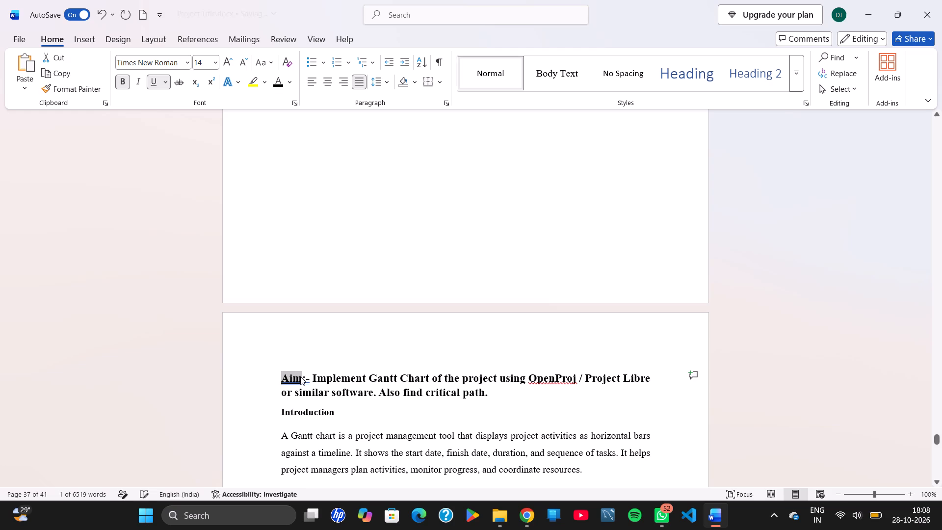
Examine the earlier practicals back to the Decision Trees and Tables one, checking how their Aim headings are formatted.
scroll(300, 376, up, 5)
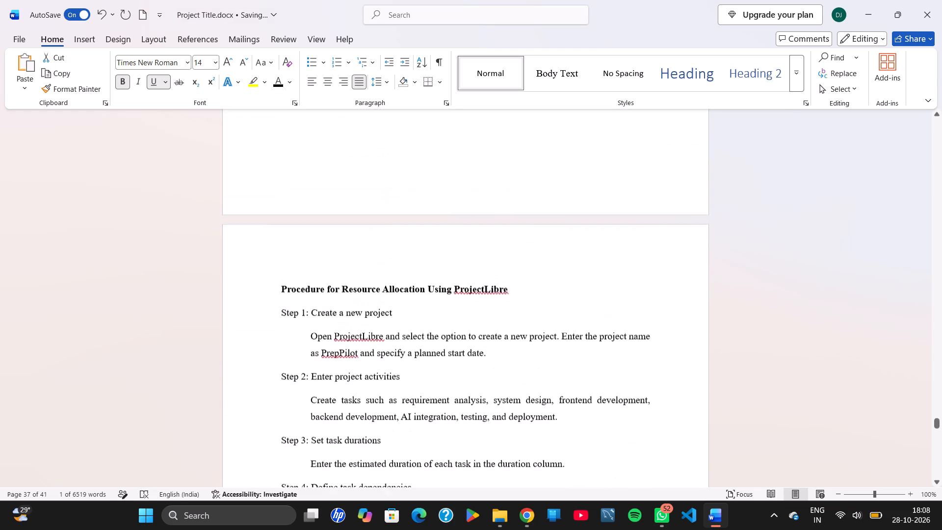
scroll(300, 376, up, 6)
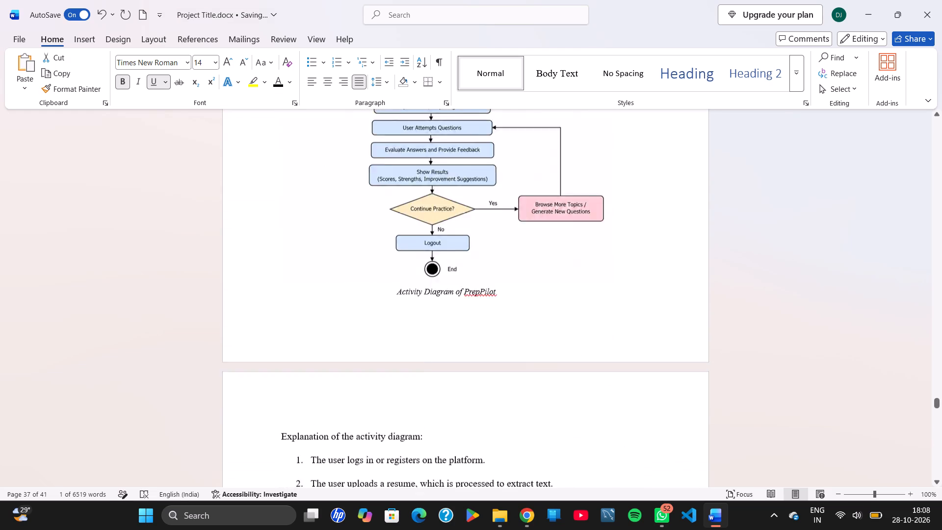
scroll(300, 376, up, 6)
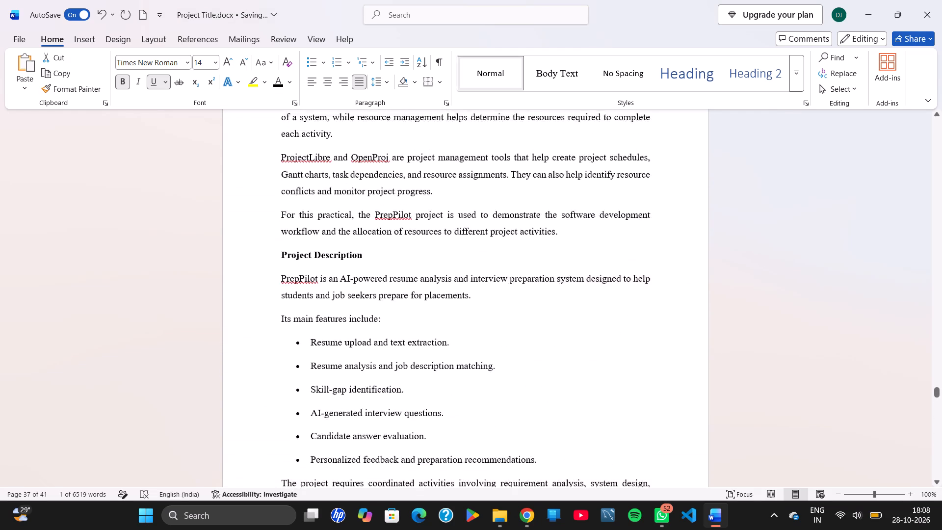
scroll(300, 376, up, 5)
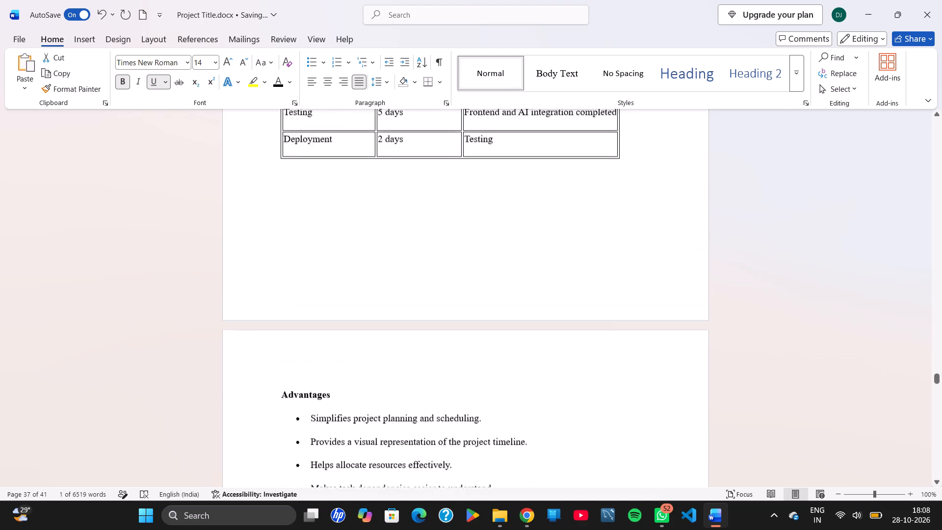
scroll(300, 376, up, 5)
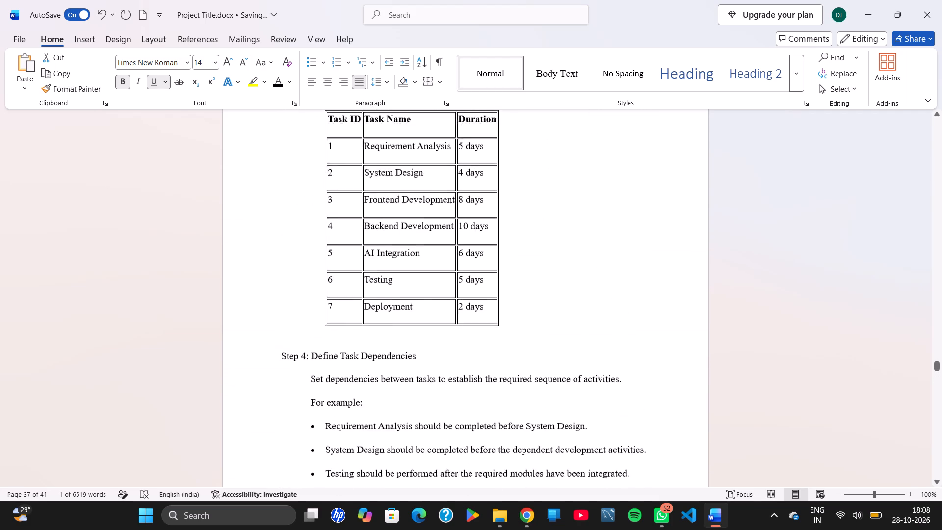
scroll(300, 376, up, 5)
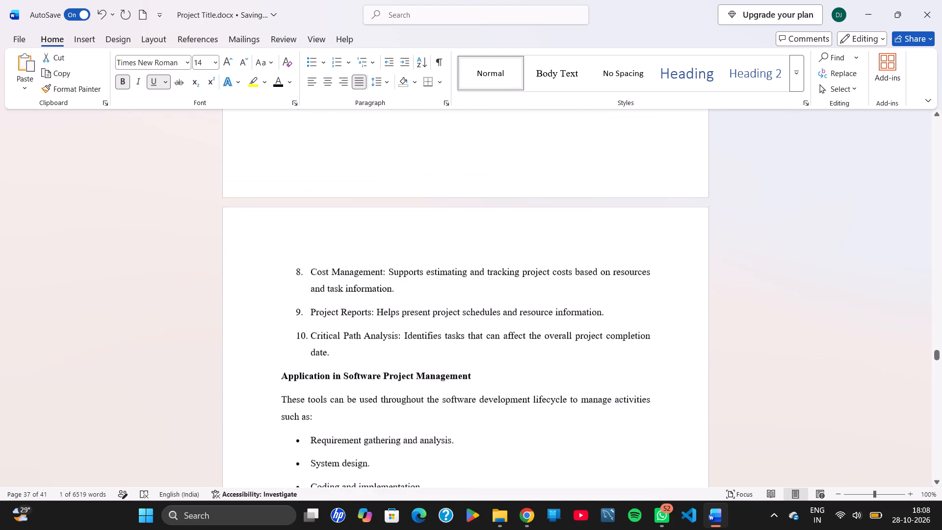
scroll(300, 376, up, 3)
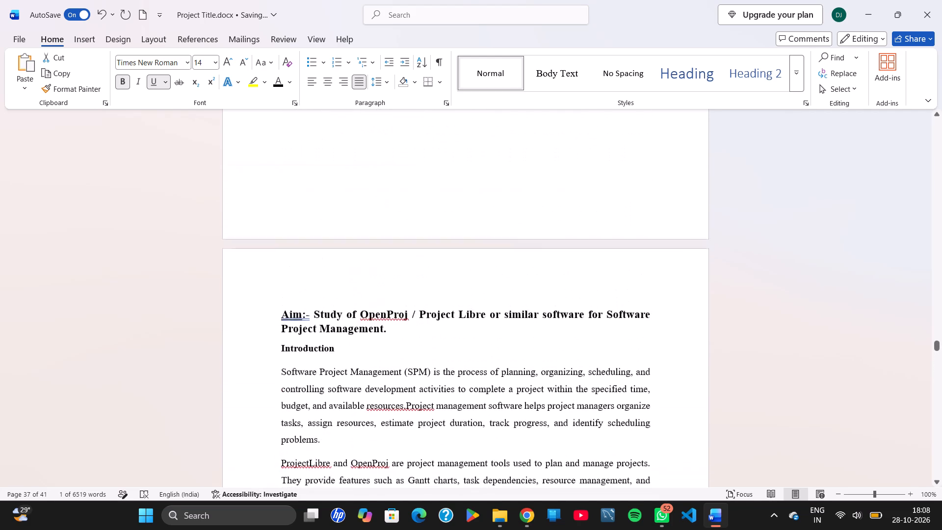
scroll(300, 376, up, 6)
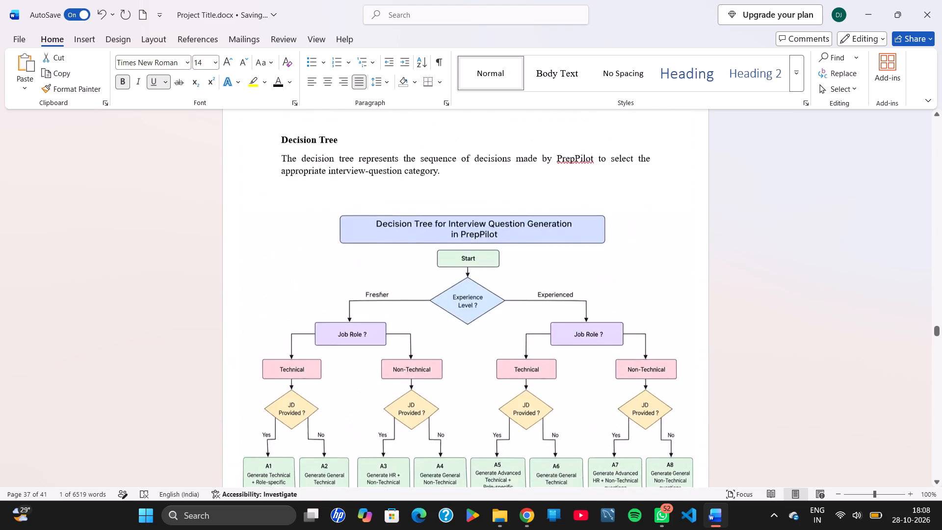
scroll(300, 376, up, 8)
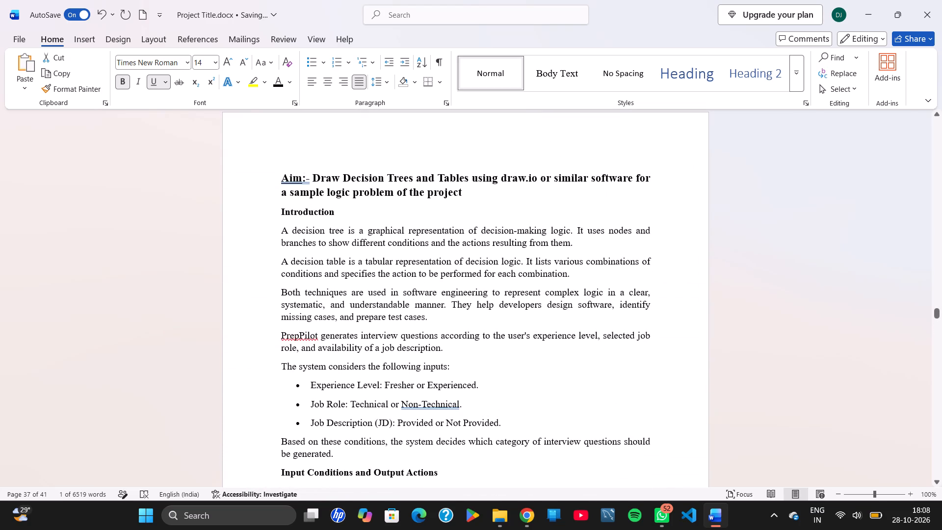
key(alt+Tab)
key(alt+Left)
Print pages 32 onward with Microsoft Print to PDF, overwriting se 7-8.pdf in Downloads.
key(ctrl+p)
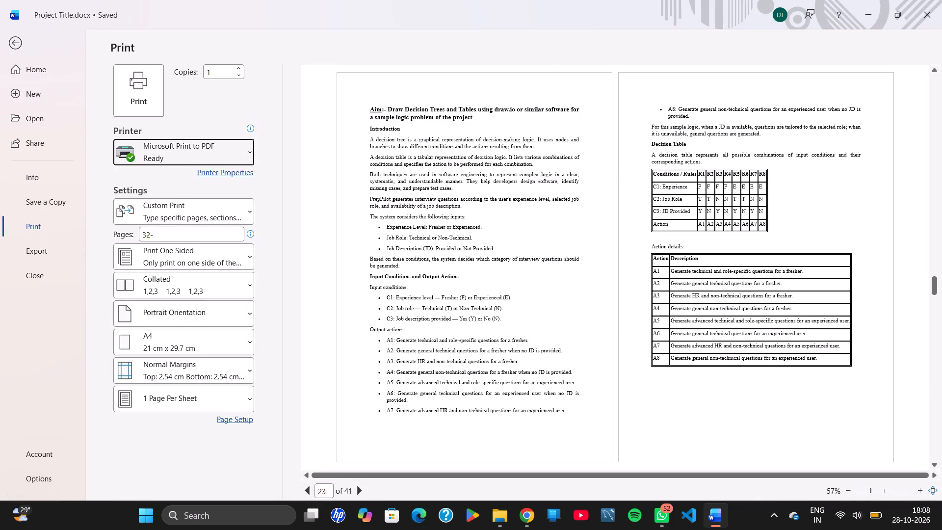
click(142, 107)
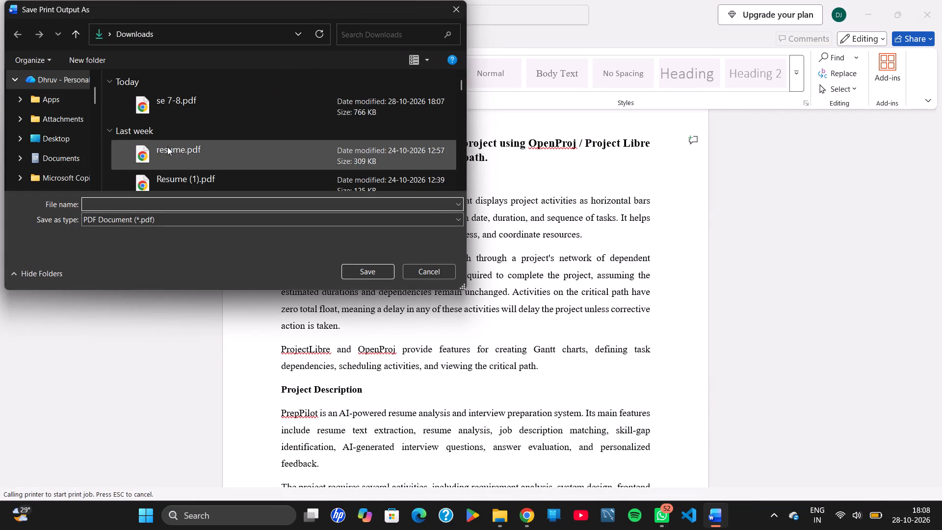
click(170, 111)
click(372, 277)
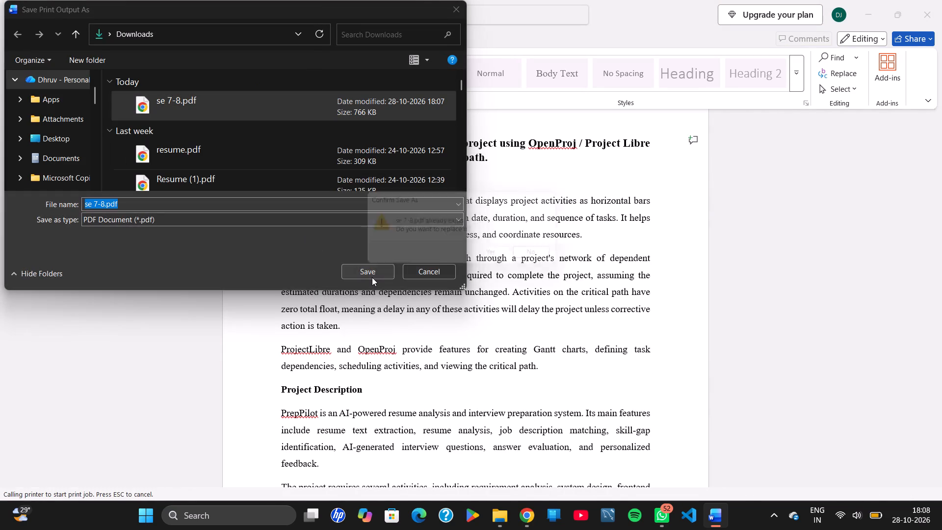
click(502, 259)
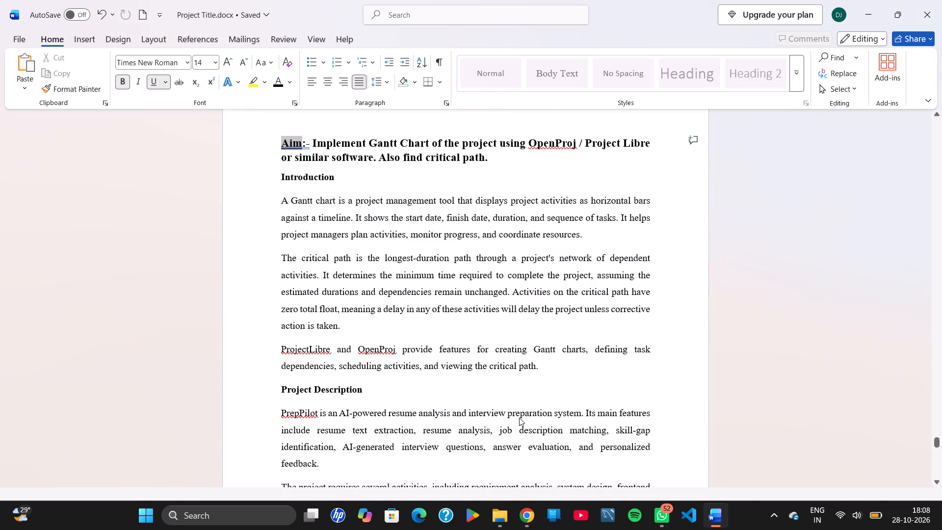
Copy the re-exported se 7-8.pdf from the recent files in File Explorer and switch back to Word.
click(497, 519)
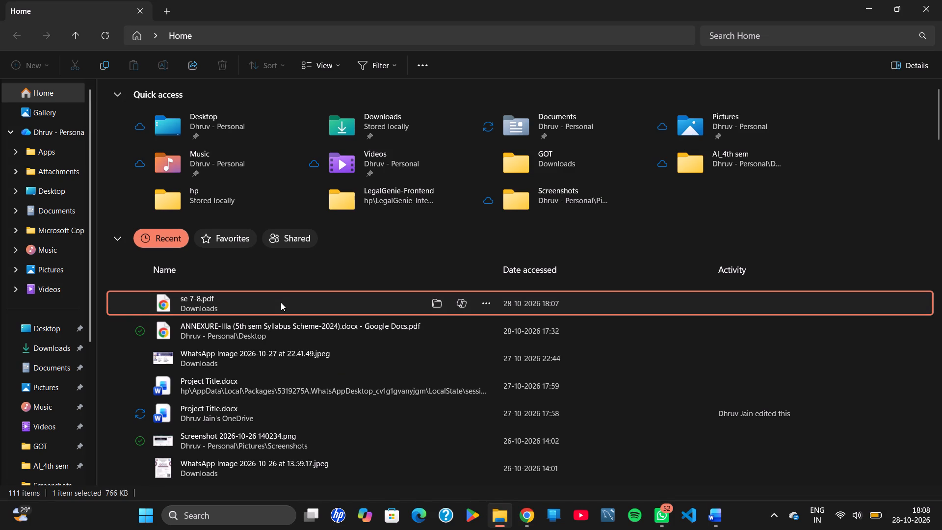
click(281, 302)
key(ctrl+c)
click(281, 302)
key(ctrl+c)
key(alt+Tab)
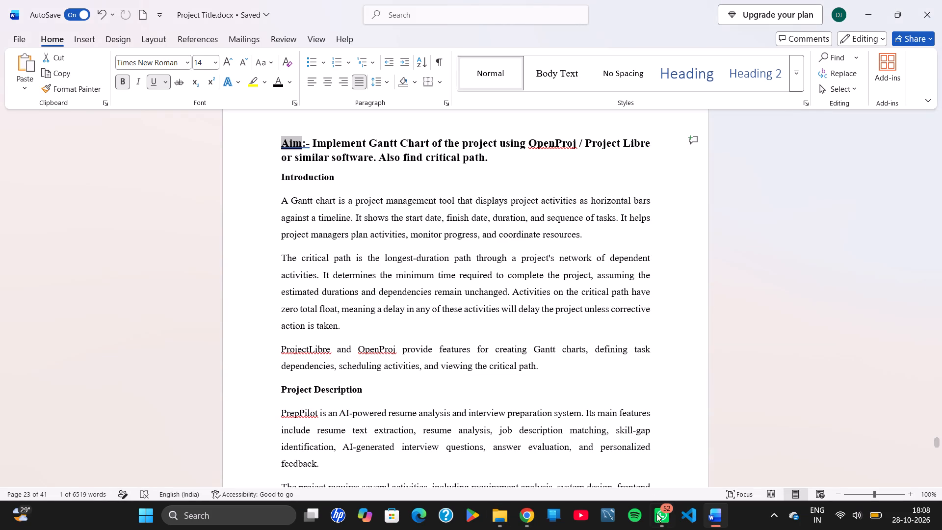
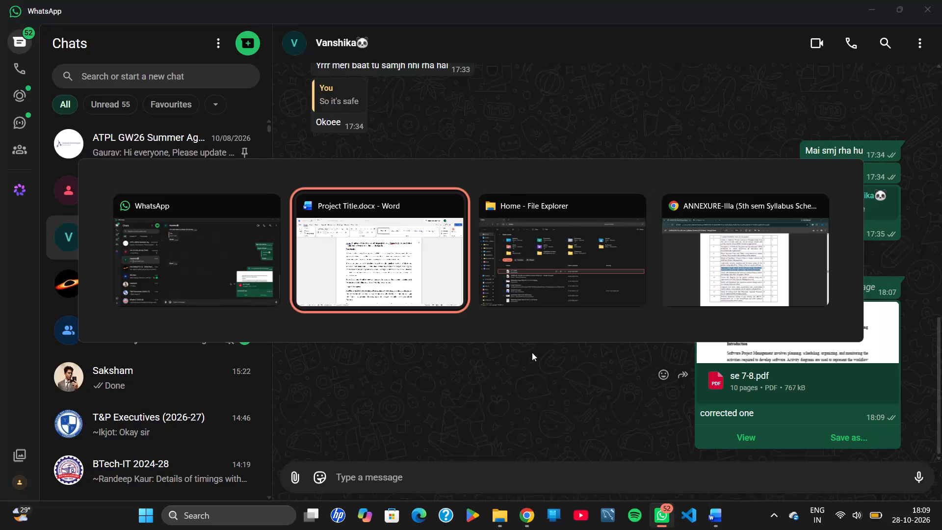
Switch to File Explorer and copy Project Title.docx from the OneDrive Documents folder.
key(alt+Tab)
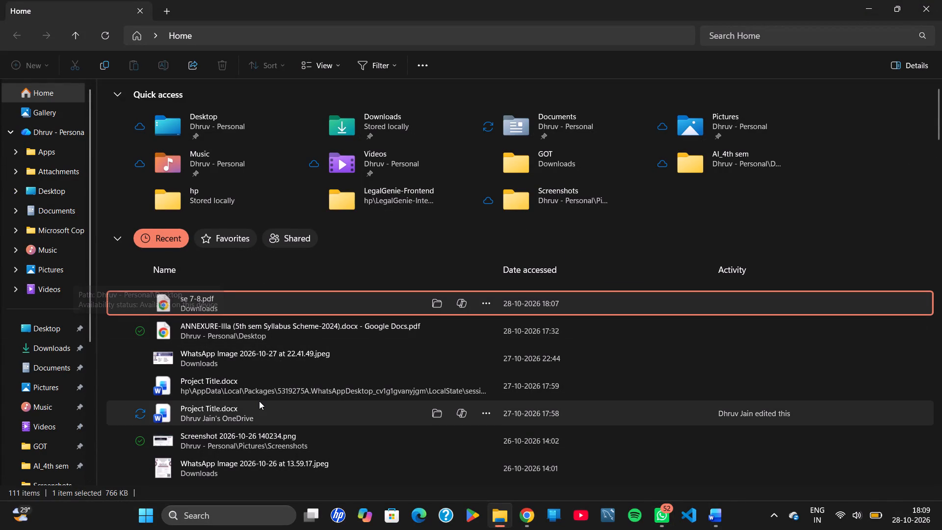
click(251, 386)
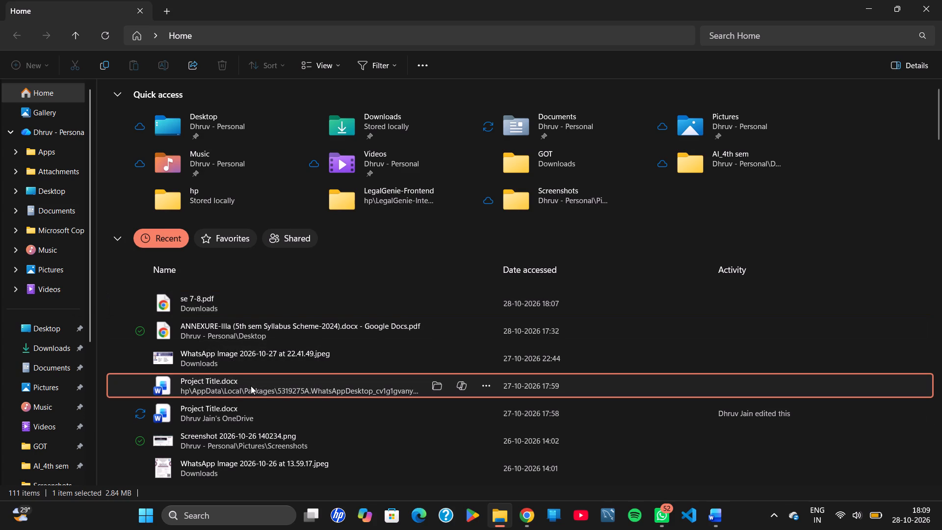
click(51, 126)
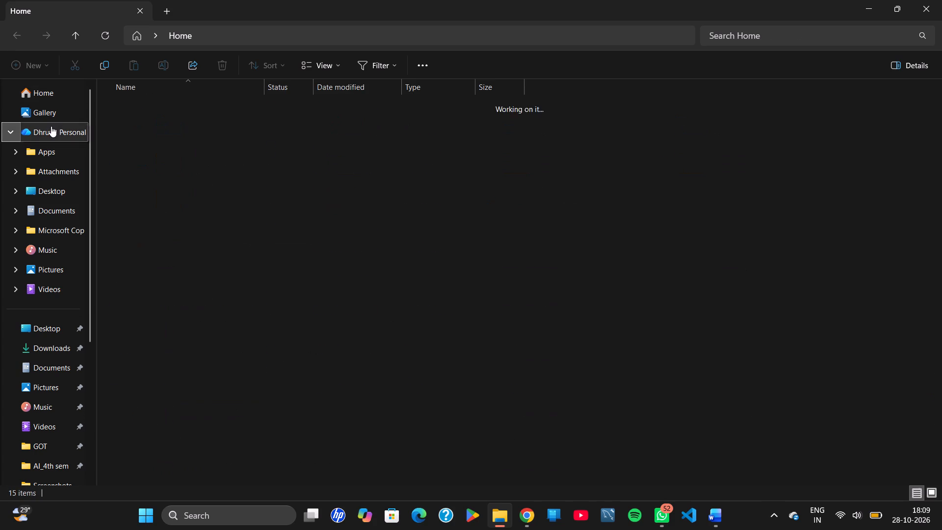
double_click(214, 167)
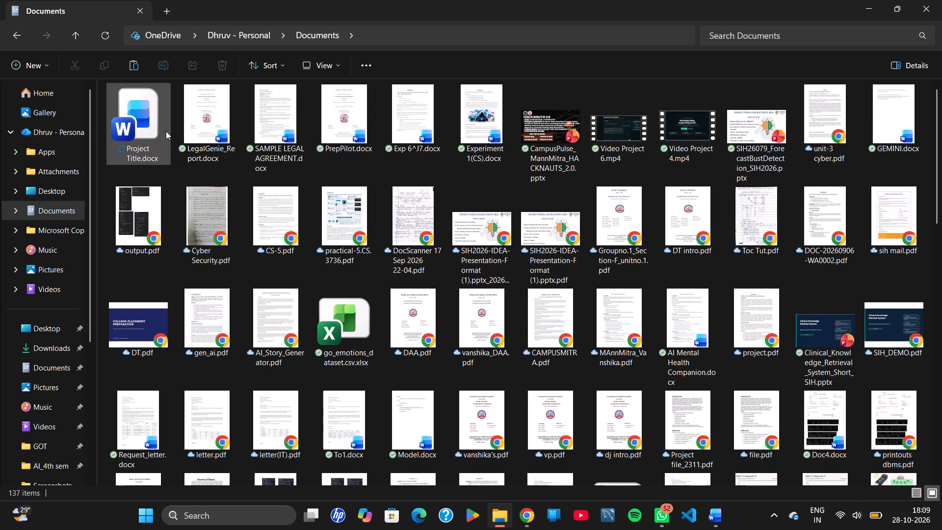
click(141, 109)
key(ctrl+c)
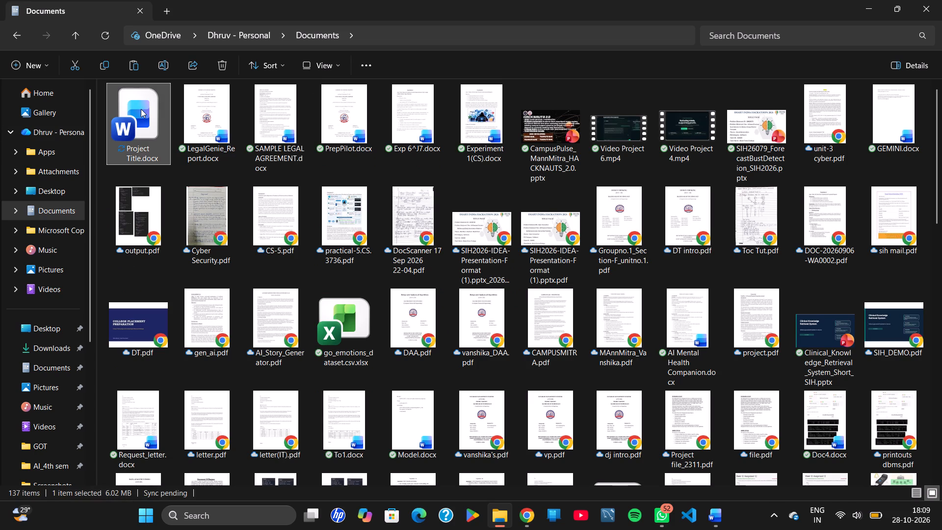
click(679, 514)
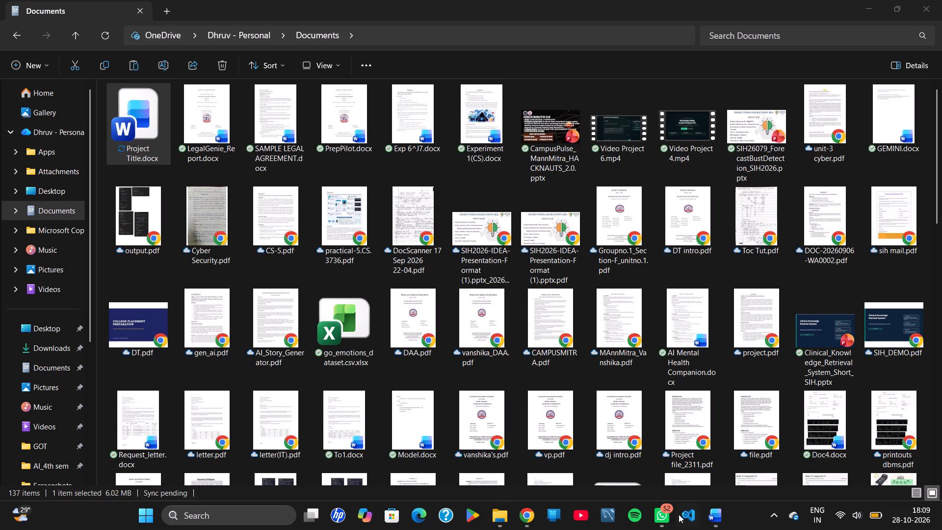
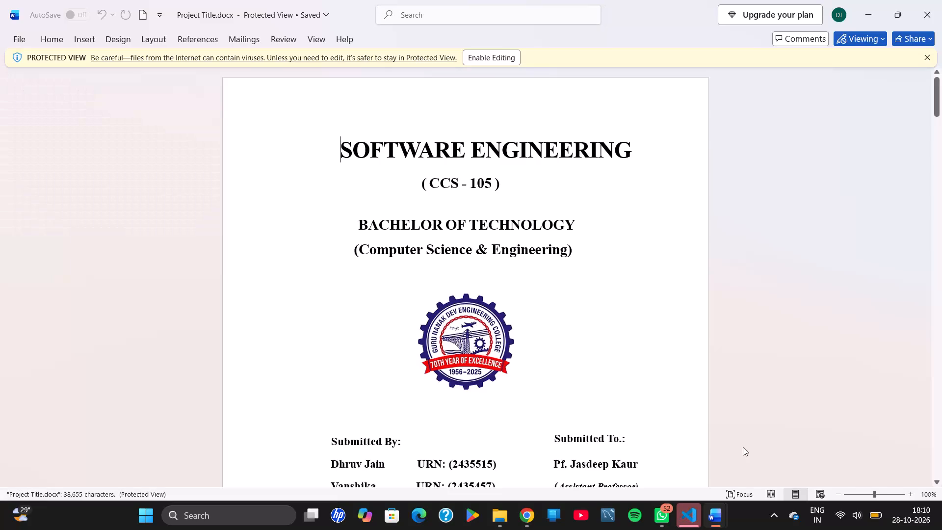
Skim the report from the title page to its end, and review the Gantt chart and critical path section of PrepPilot.
scroll(505, 342, down, 1)
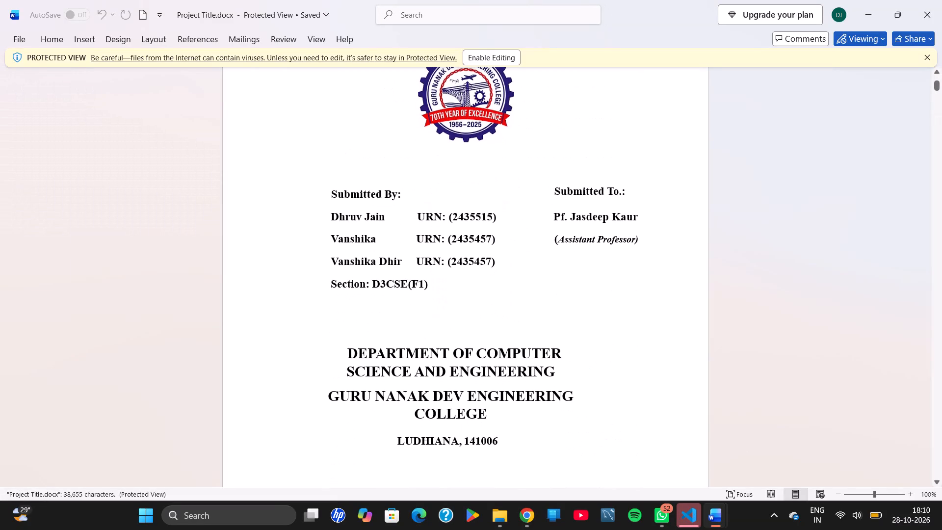
scroll(505, 342, down, 20)
scroll(505, 342, down, 11)
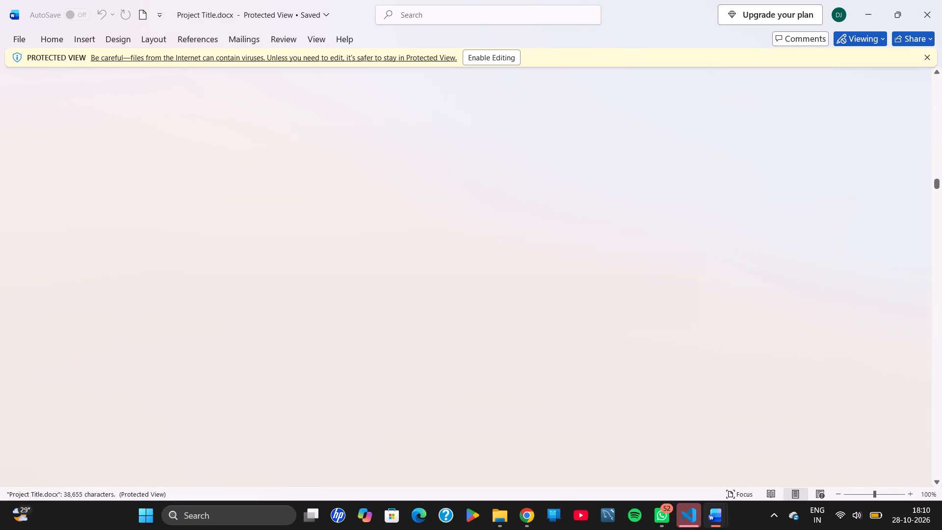
scroll(505, 342, down, 11)
scroll(505, 342, down, 20)
scroll(505, 342, down, 20)
scroll(505, 342, down, 20)
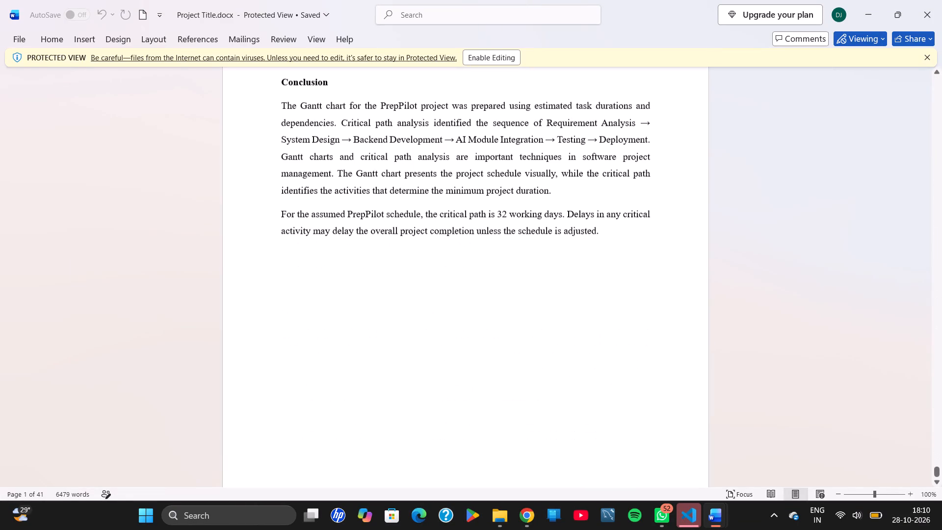
scroll(505, 342, up, 3)
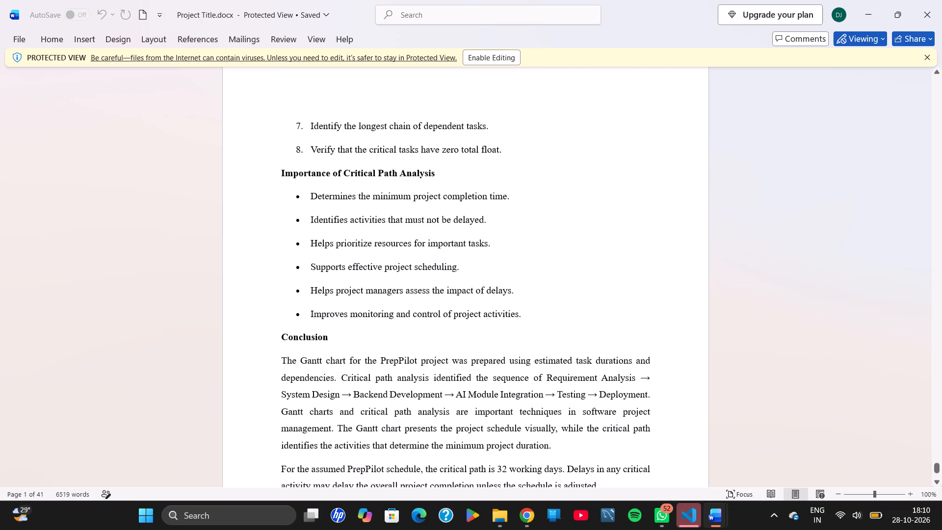
scroll(505, 342, up, 3)
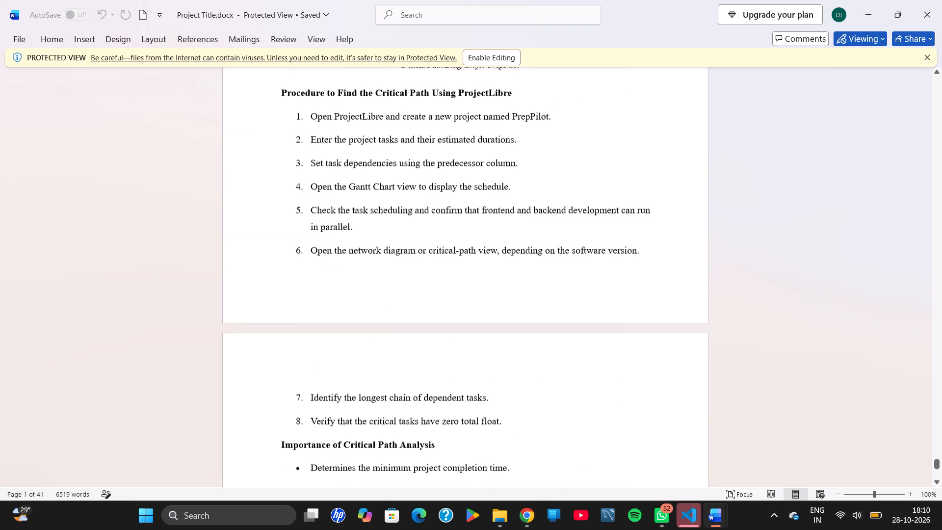
scroll(505, 342, up, 3)
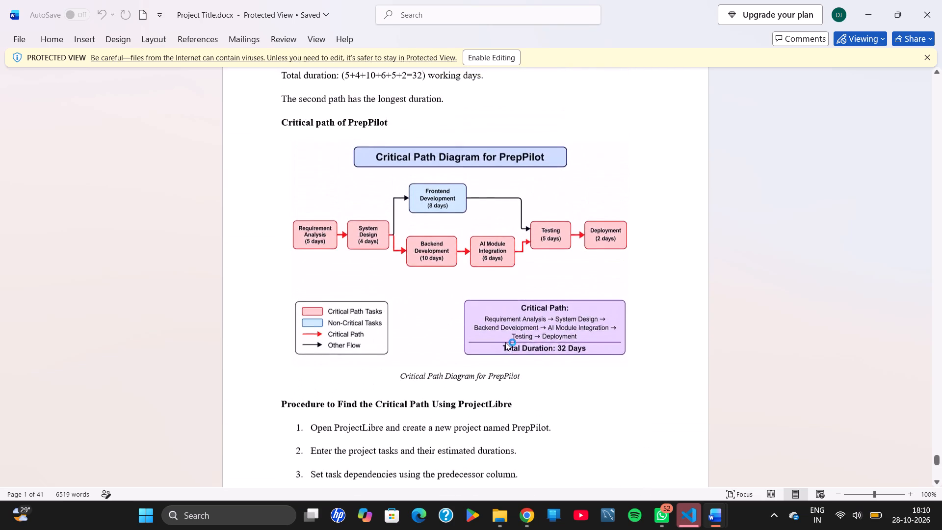
scroll(505, 342, up, 4)
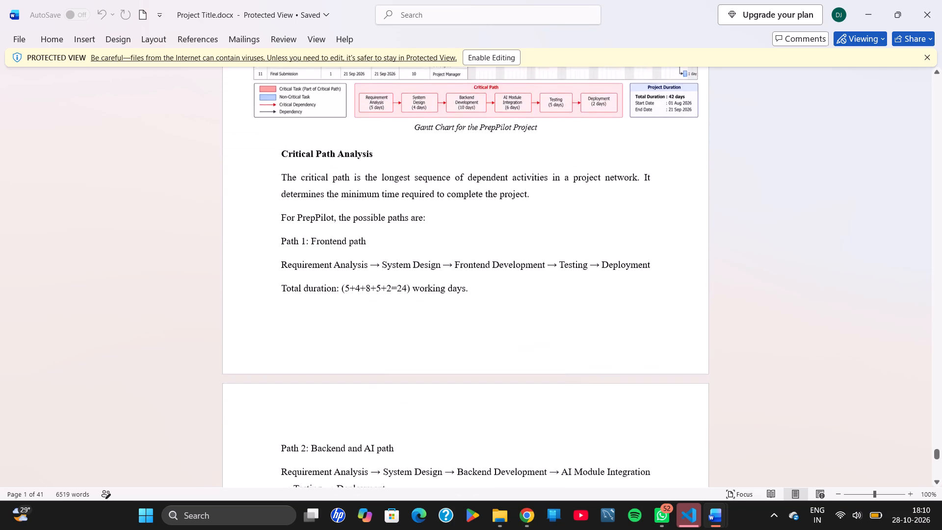
scroll(505, 342, up, 2)
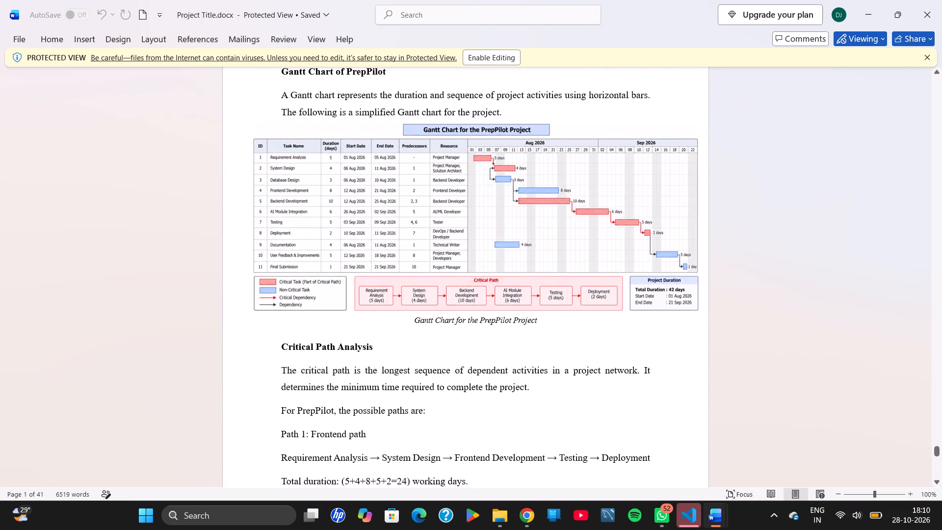
scroll(505, 342, up, 3)
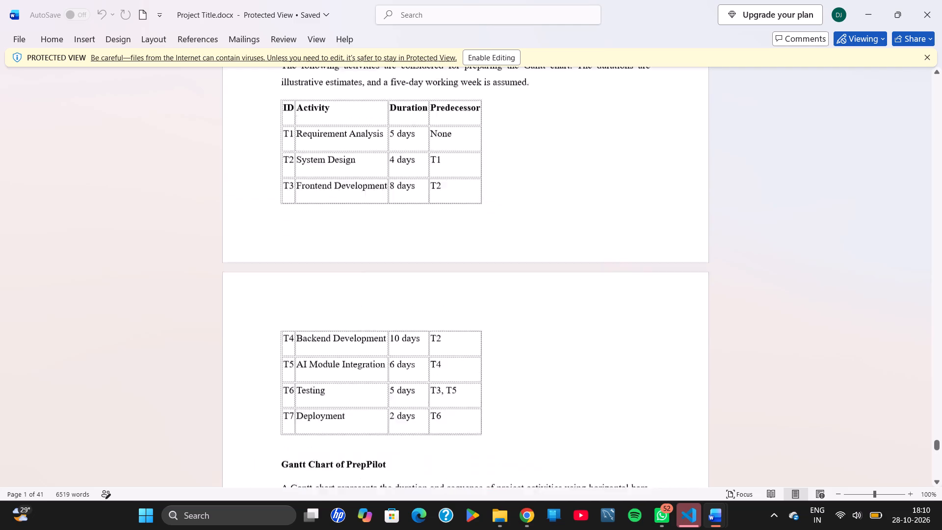
scroll(505, 342, up, 3)
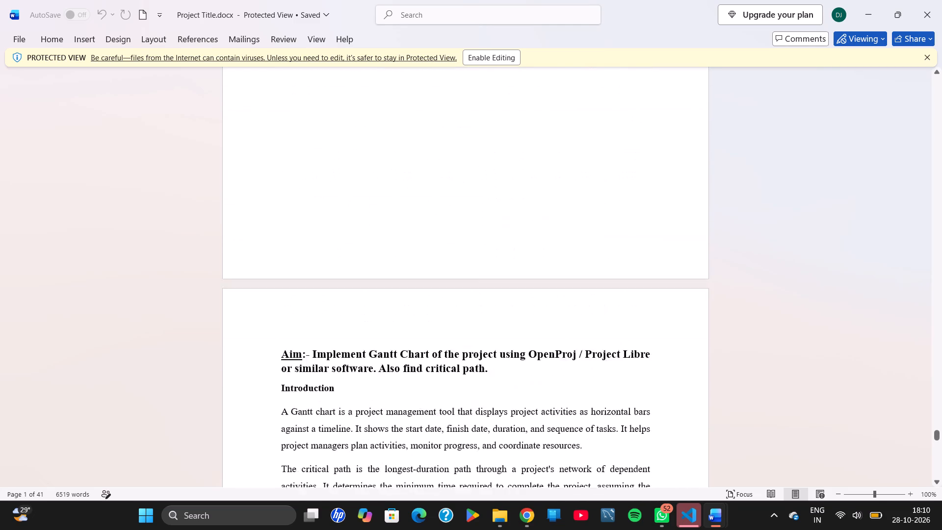
Review the PrepPilot activity diagram and resource usage section, including its resource tables, procedure steps and project description.
scroll(505, 342, up, 4)
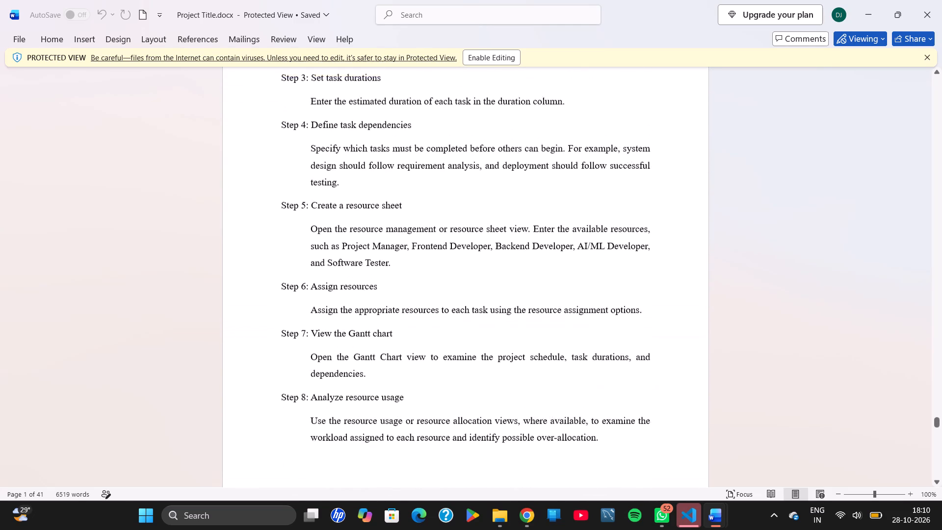
scroll(505, 342, up, 3)
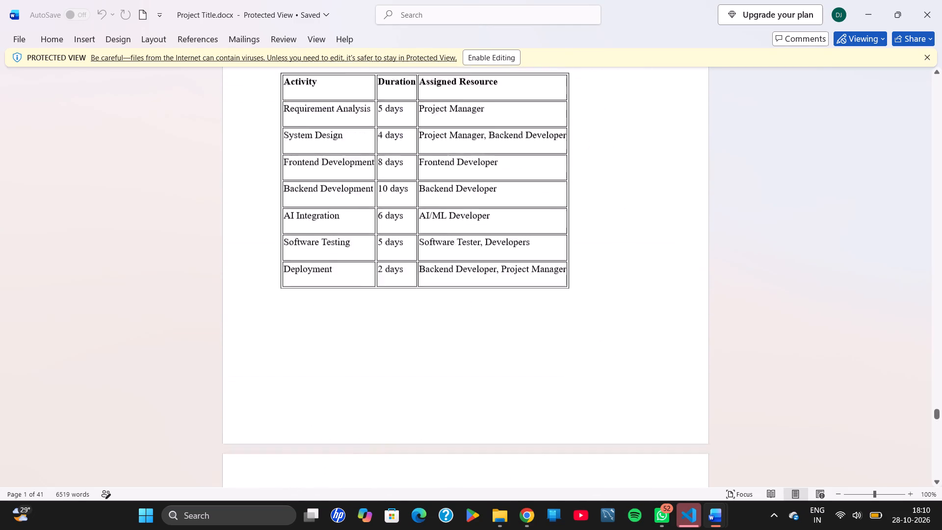
scroll(505, 342, up, 2)
scroll(633, 283, up, 1)
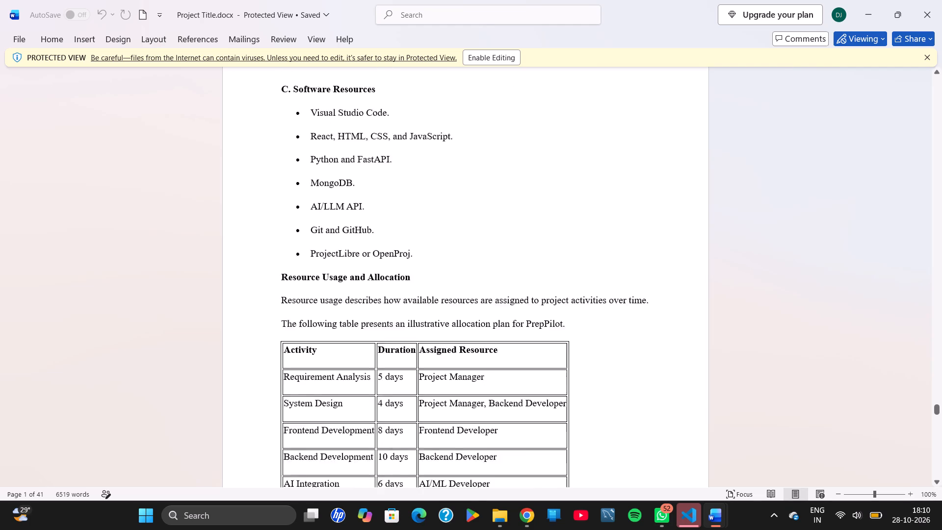
scroll(633, 283, up, 3)
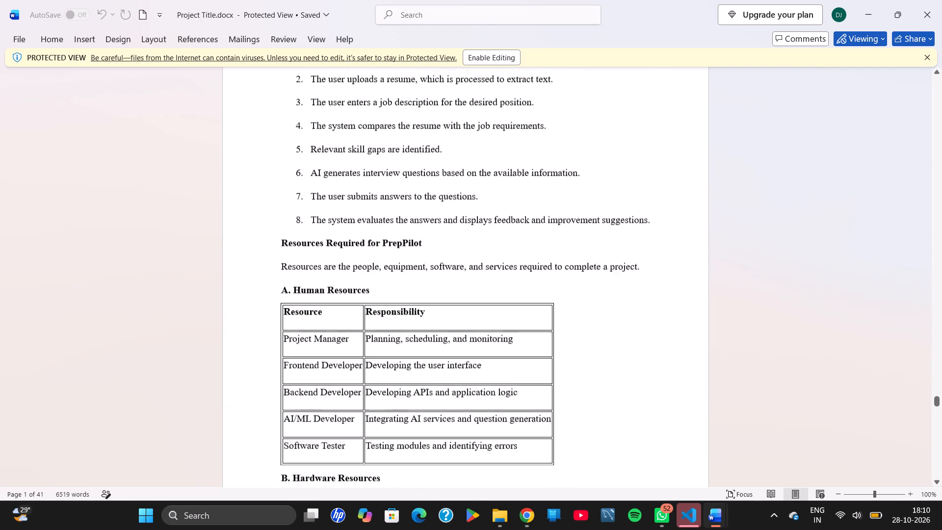
scroll(633, 283, up, 3)
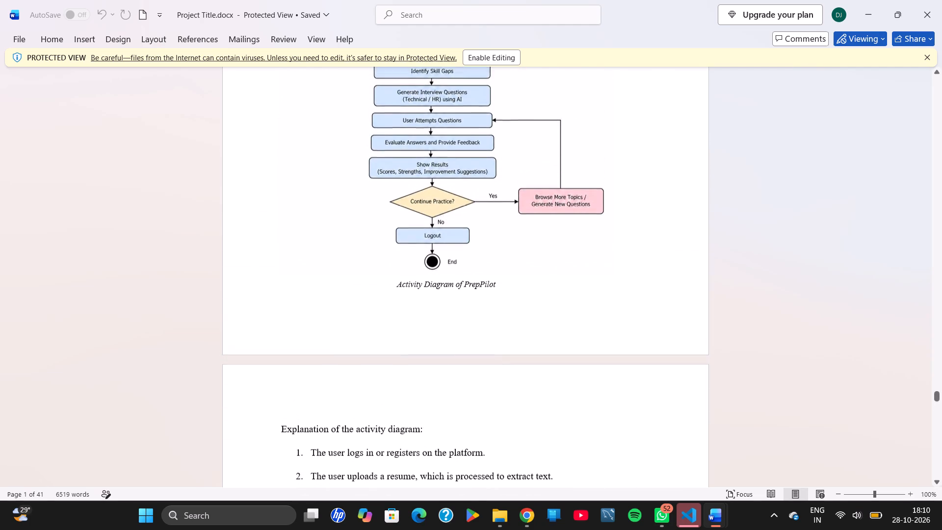
scroll(633, 283, up, 3)
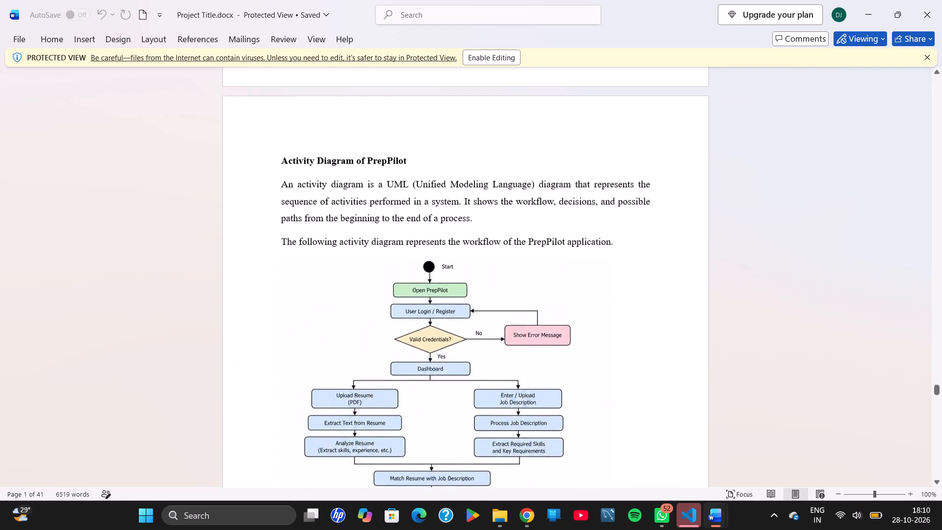
scroll(633, 283, up, 3)
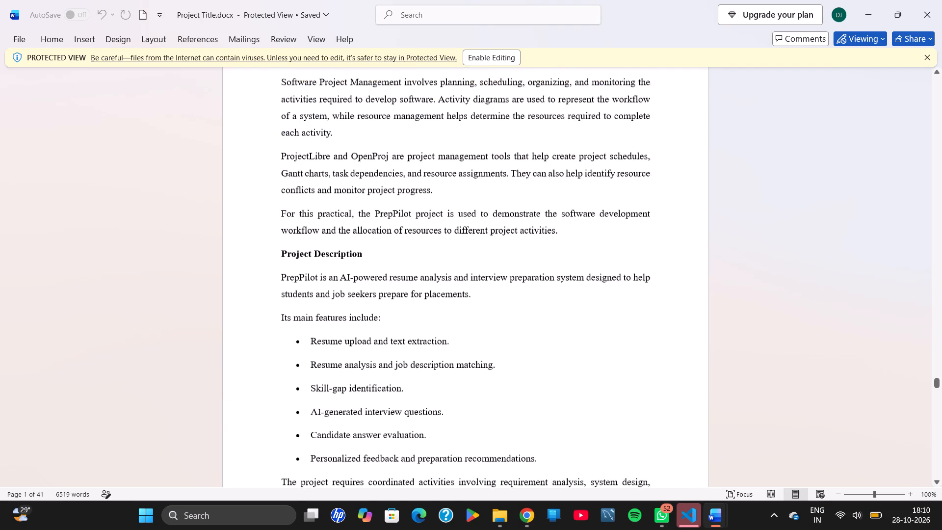
scroll(633, 283, up, 2)
scroll(633, 283, down, 3)
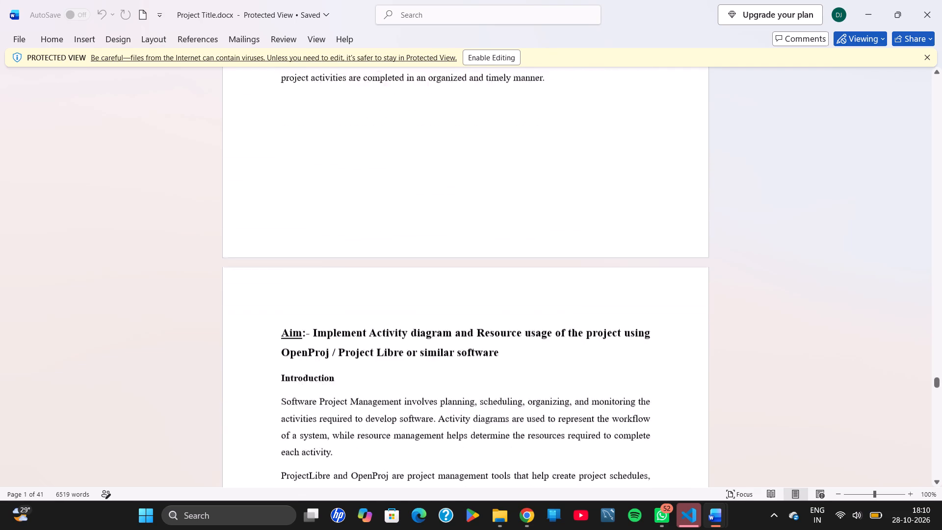
scroll(633, 283, down, 9)
Review the section studying OpenProj / Project Libre and the decision tree page before it.
scroll(633, 283, up, 7)
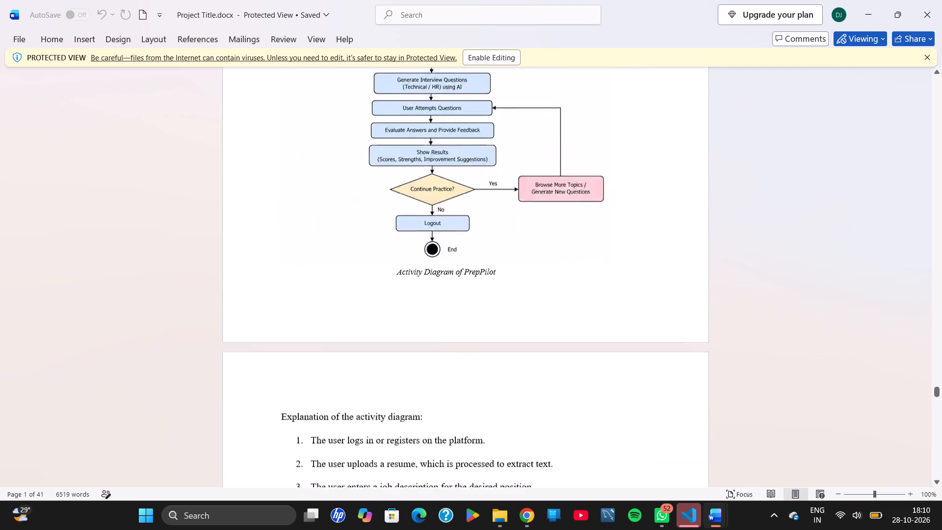
scroll(633, 283, up, 5)
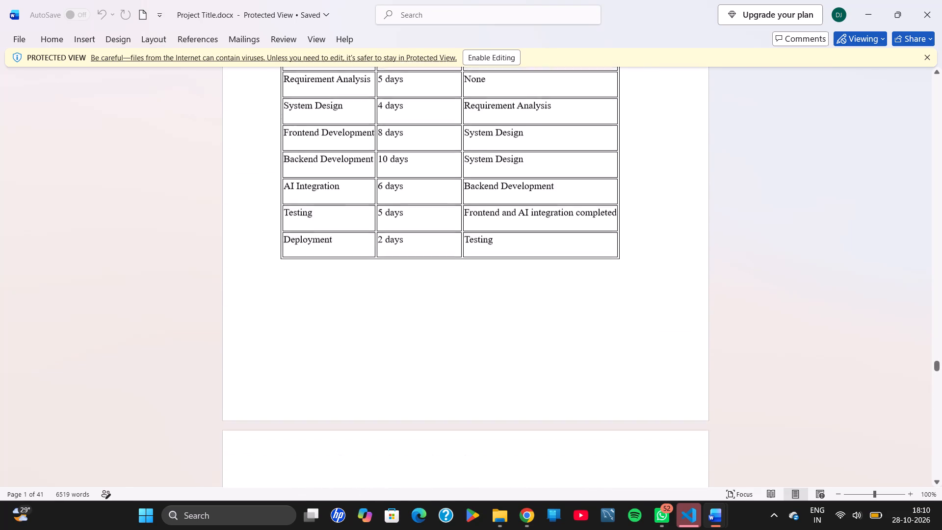
scroll(633, 283, up, 9)
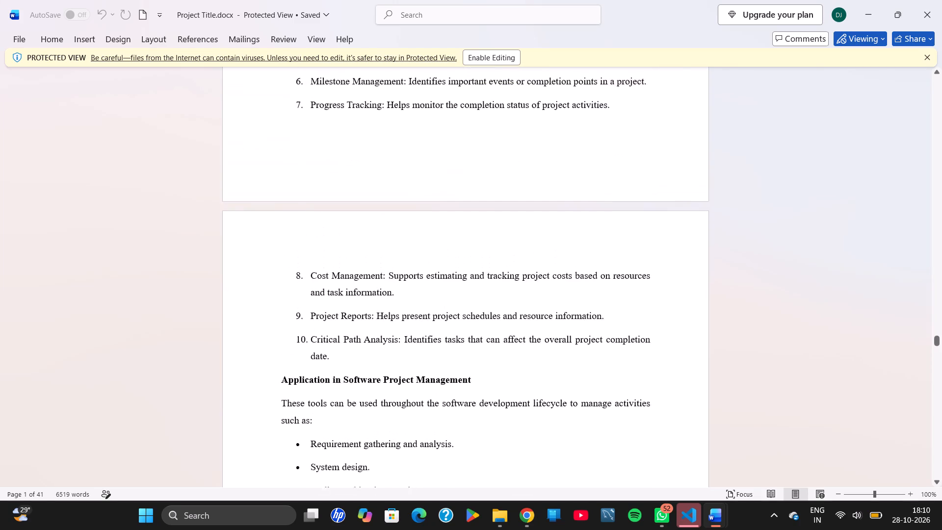
scroll(633, 283, up, 5)
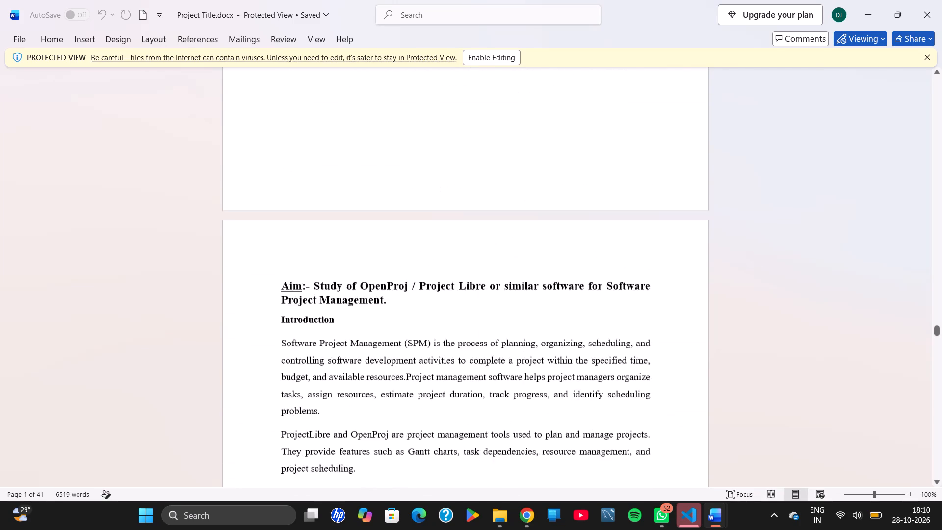
scroll(633, 283, up, 3)
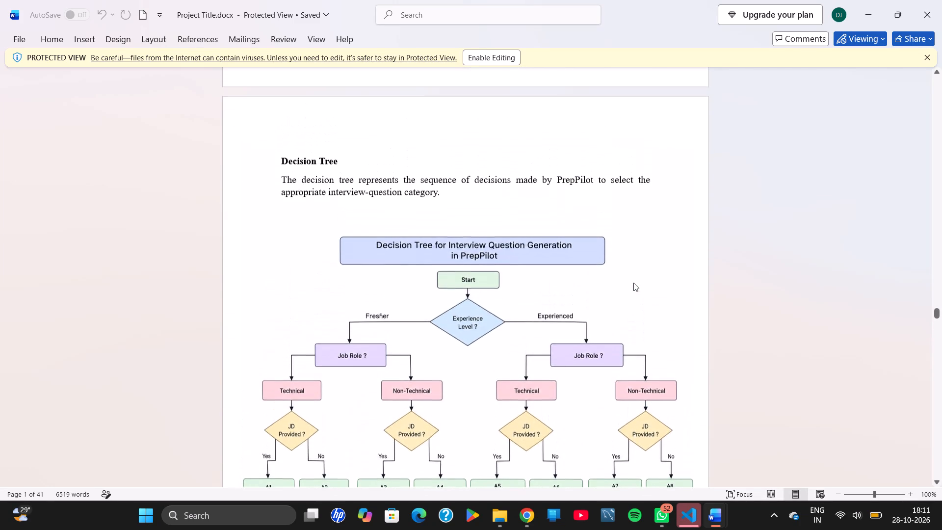
Close the Protected View copy of Project Title.docx.
click(941, 0)
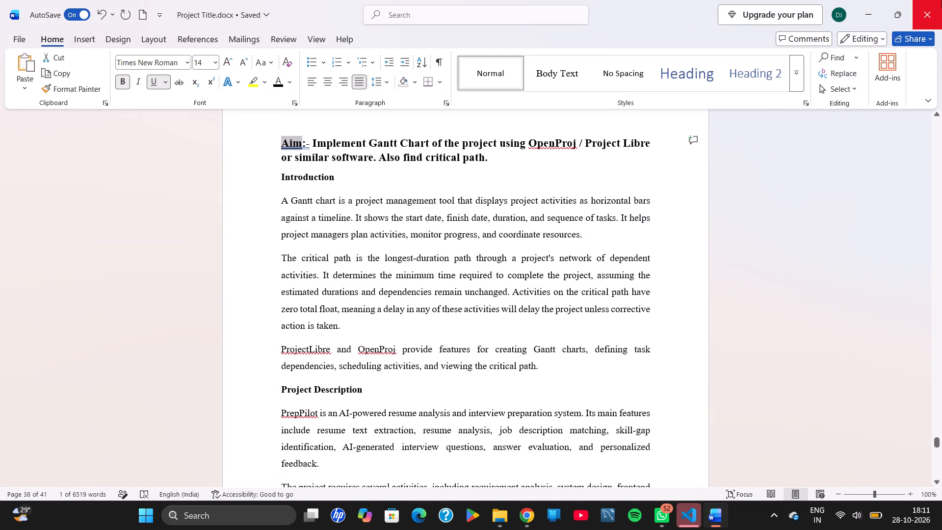
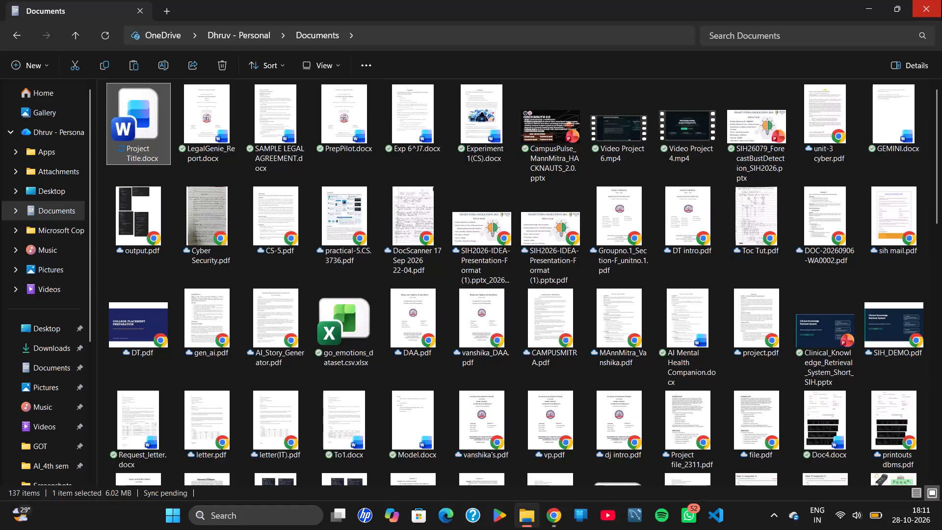
Close the Documents folder window and the browser window holding the ANNEXURE-IIIa syllabus PDF, clearing down to the desktop.
click(940, 18)
click(931, 5)
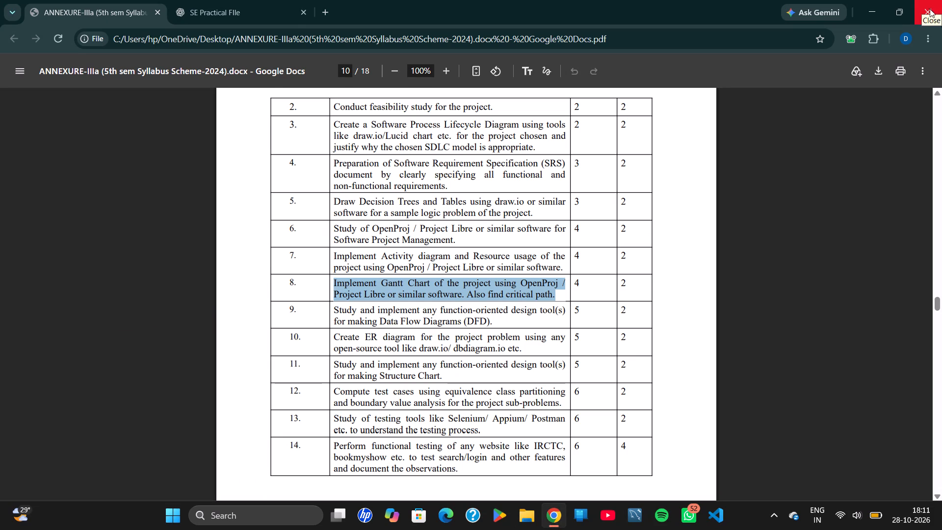
click(927, 12)
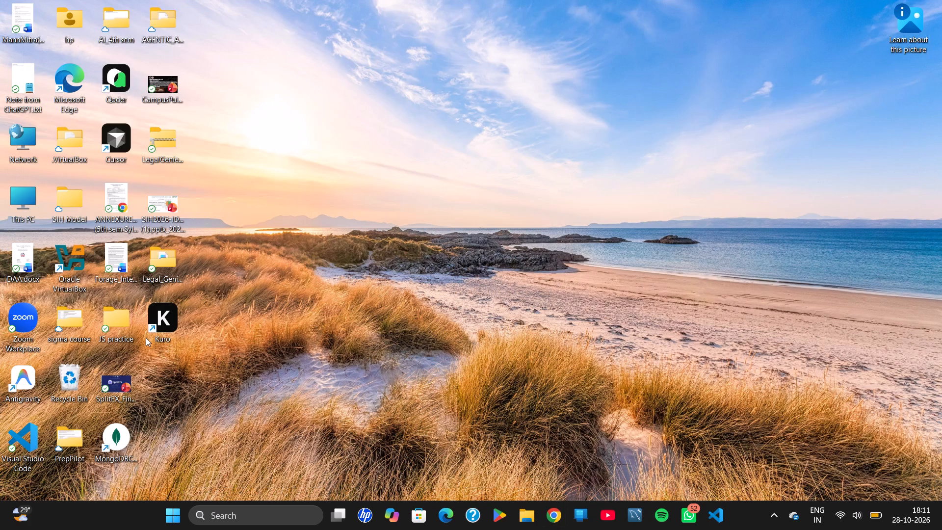
Launch Kuro from its desktop shortcut.
click(146, 338)
double_click(170, 325)
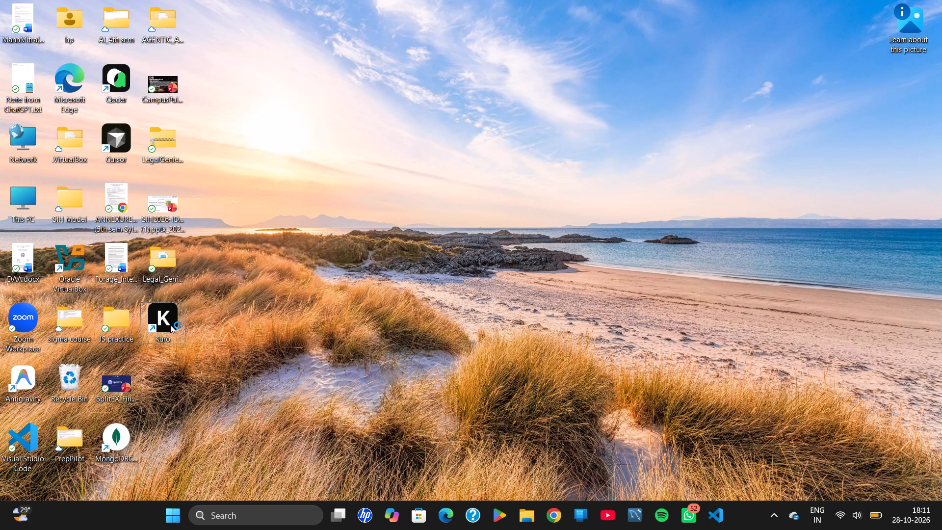
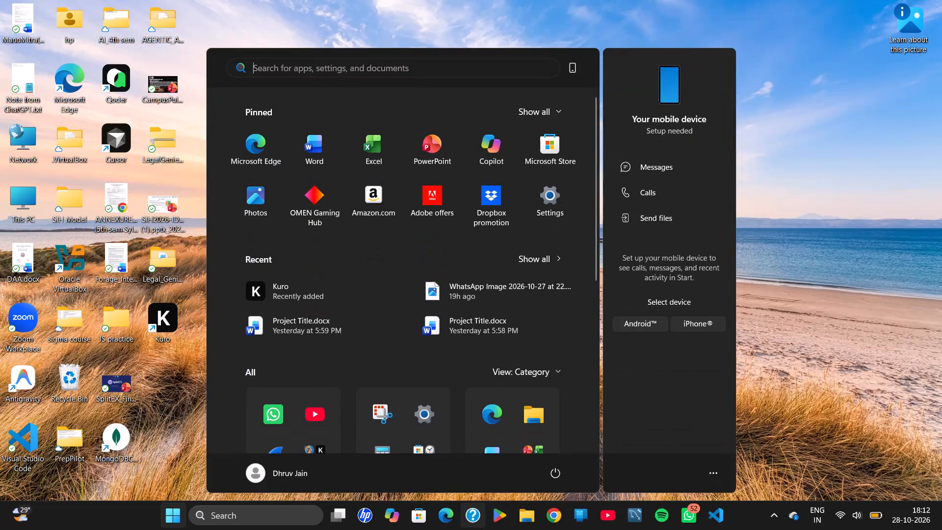
Open the computer's power options and choose a power action to end the Windows session.
click(549, 469)
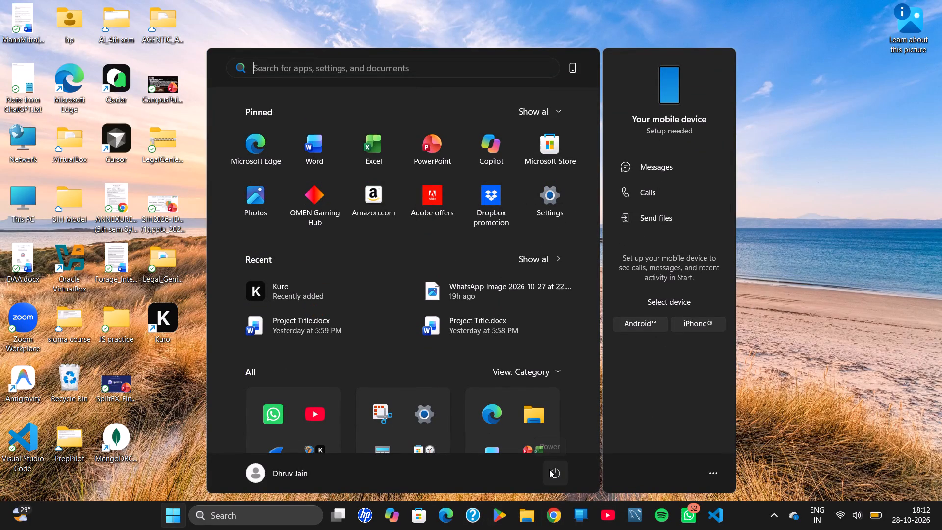
click(547, 433)
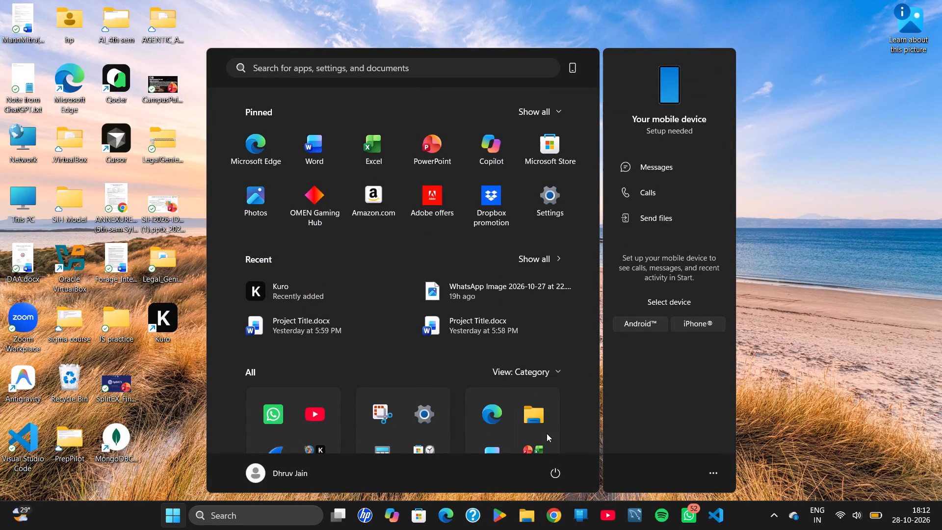